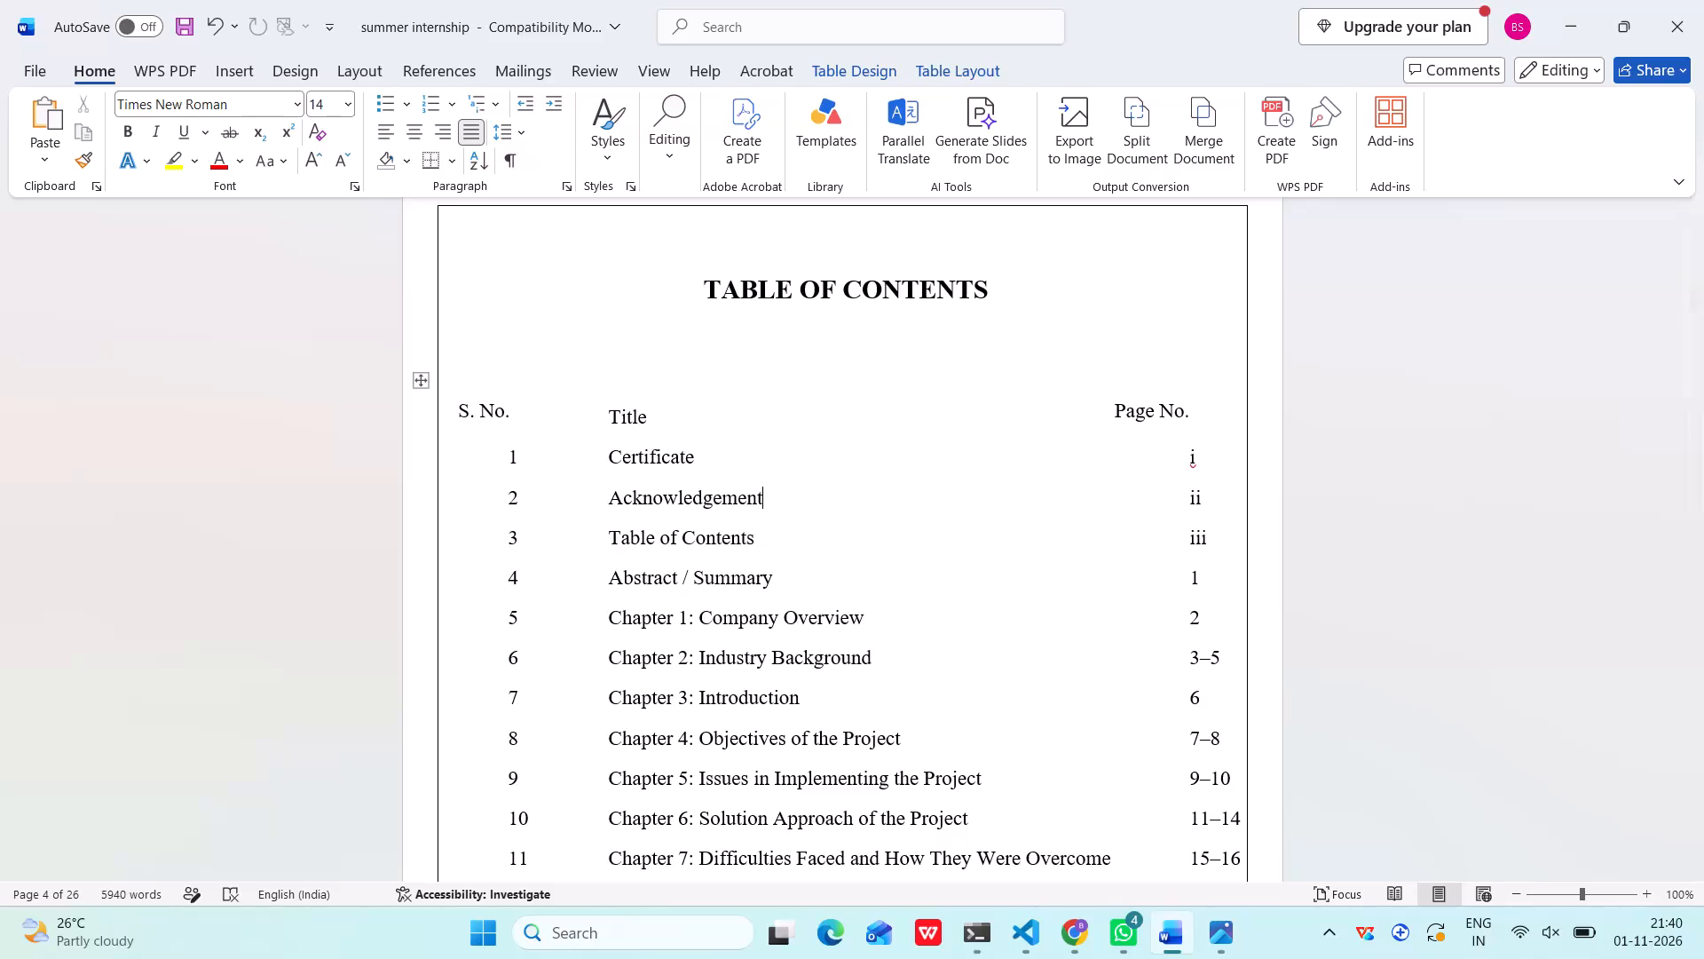
Review the table of contents entries and their page numbers down to the Appendix row and the page's end.
scroll(1021, 507, down, 1)
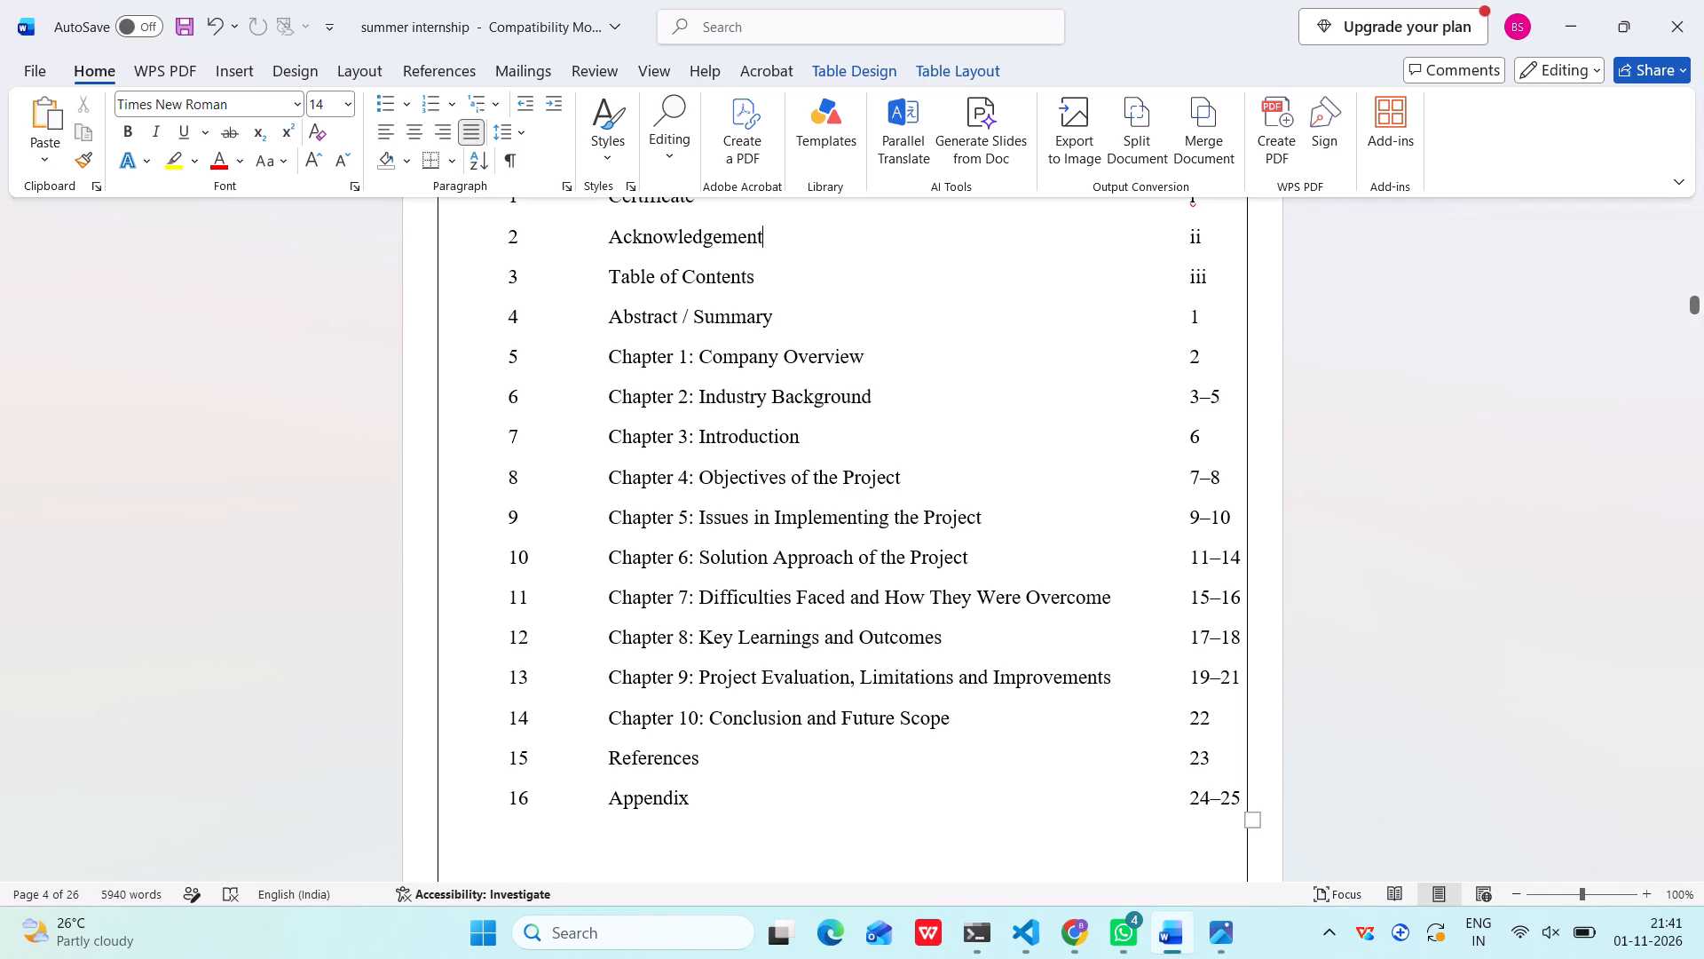
scroll(1021, 507, down, 1)
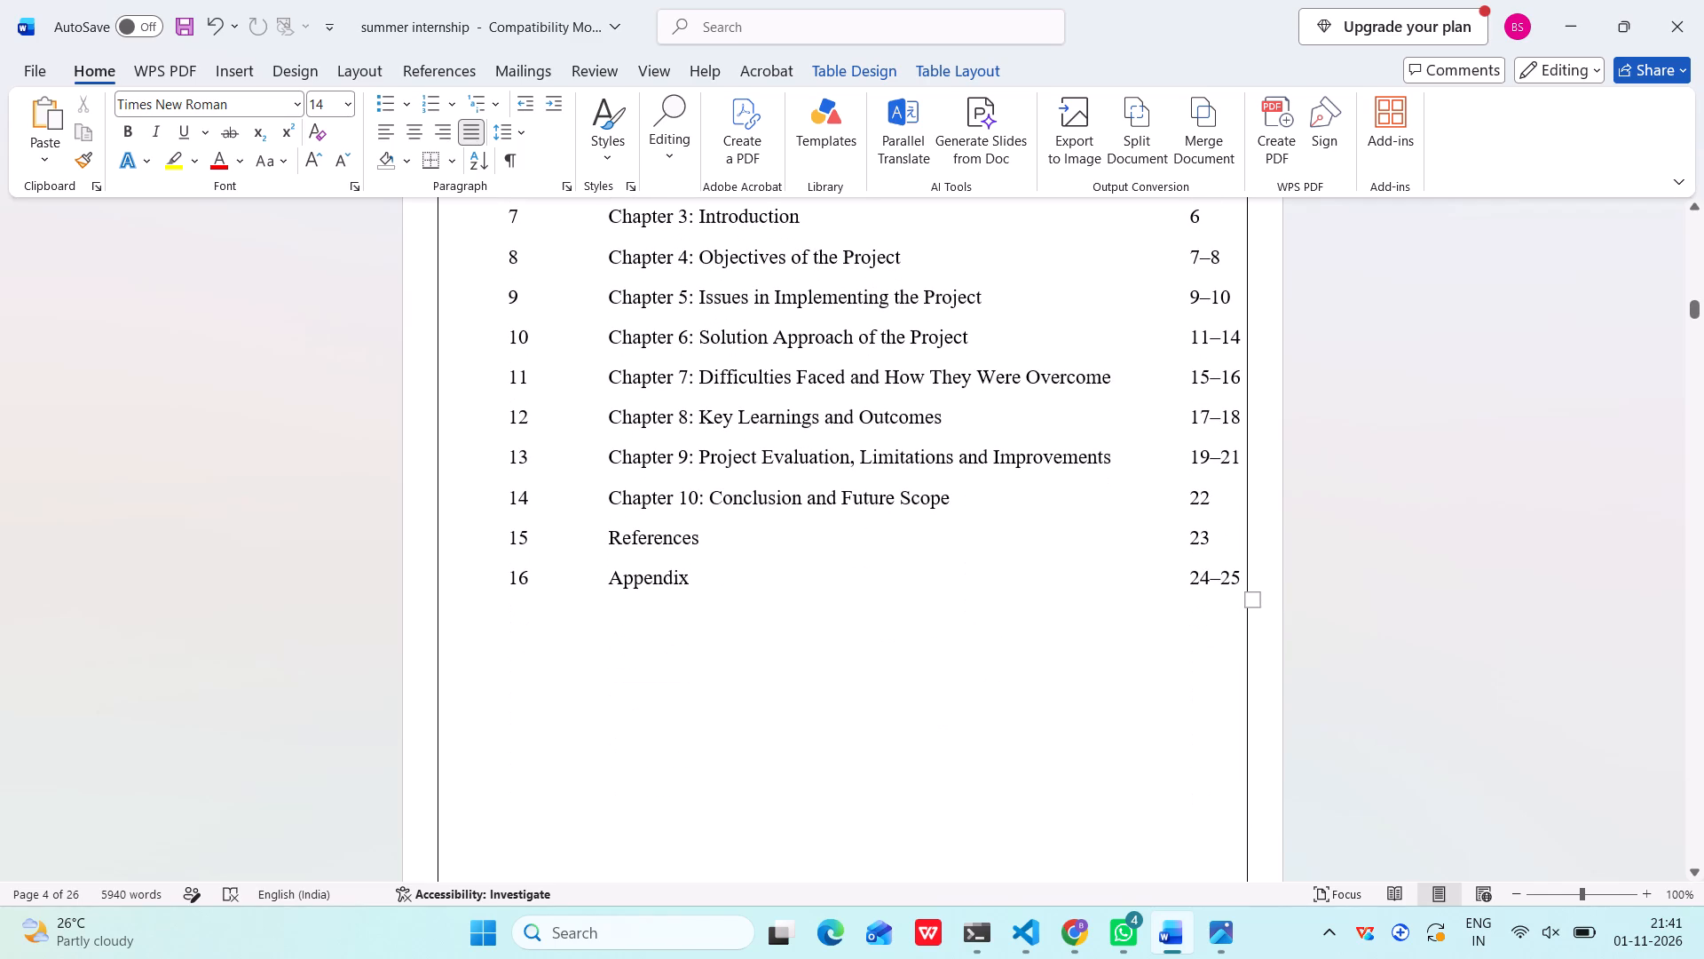
scroll(1021, 507, down, 1)
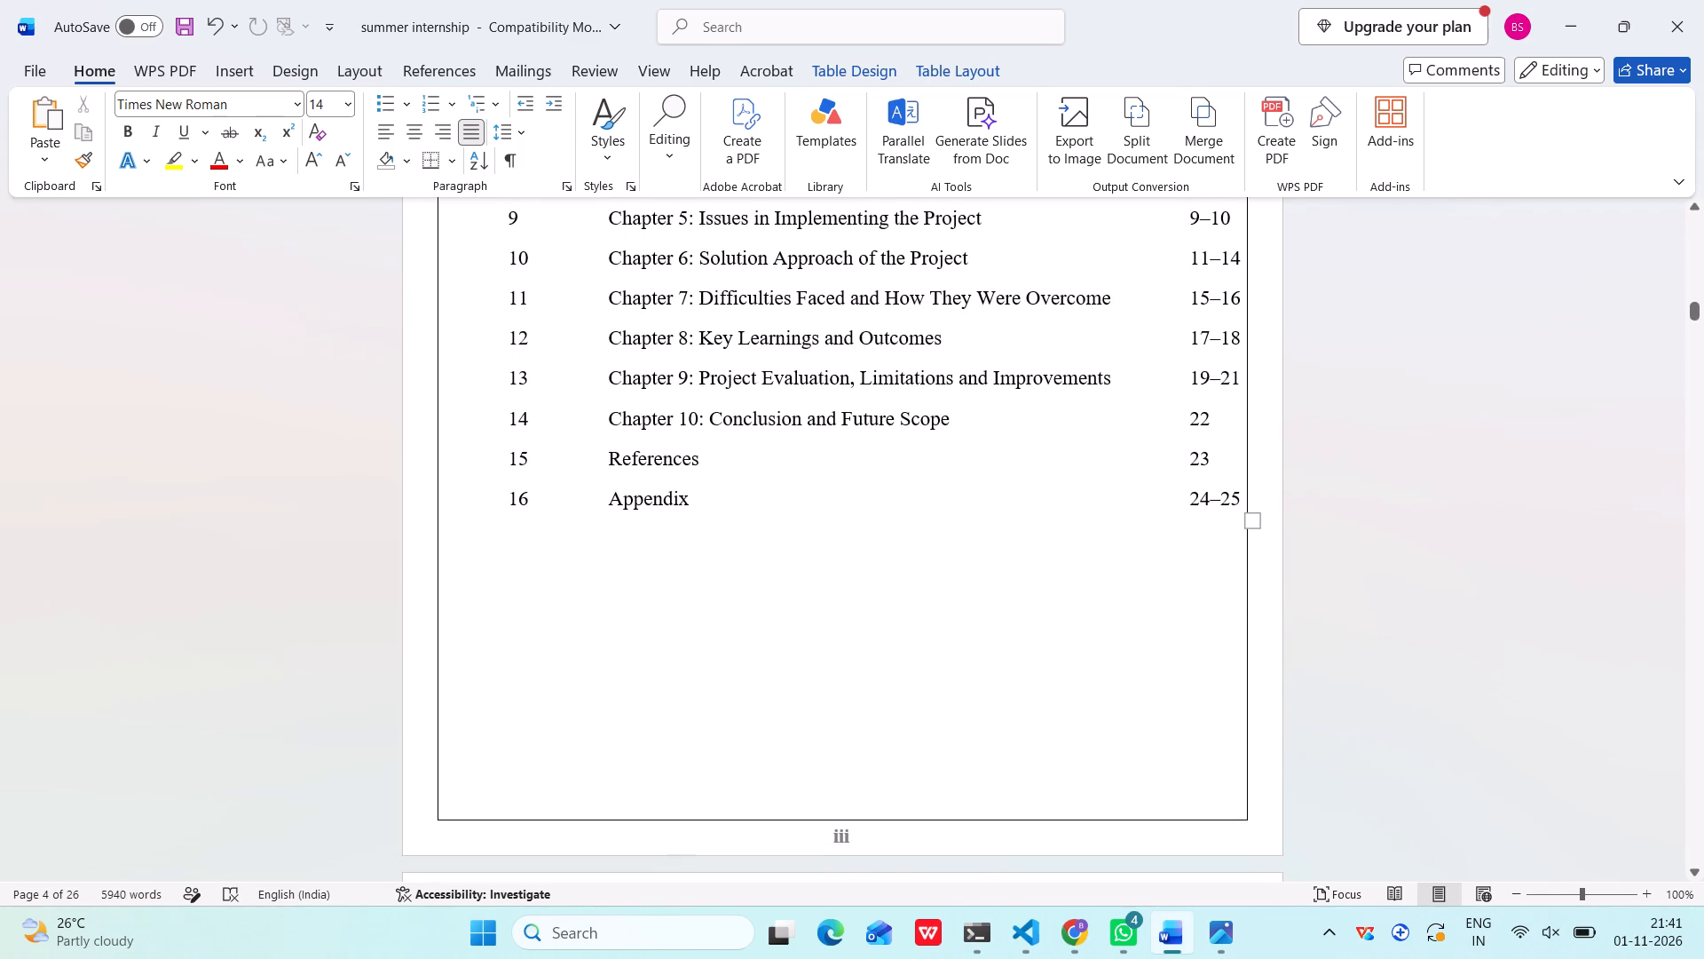
scroll(1021, 507, down, 1)
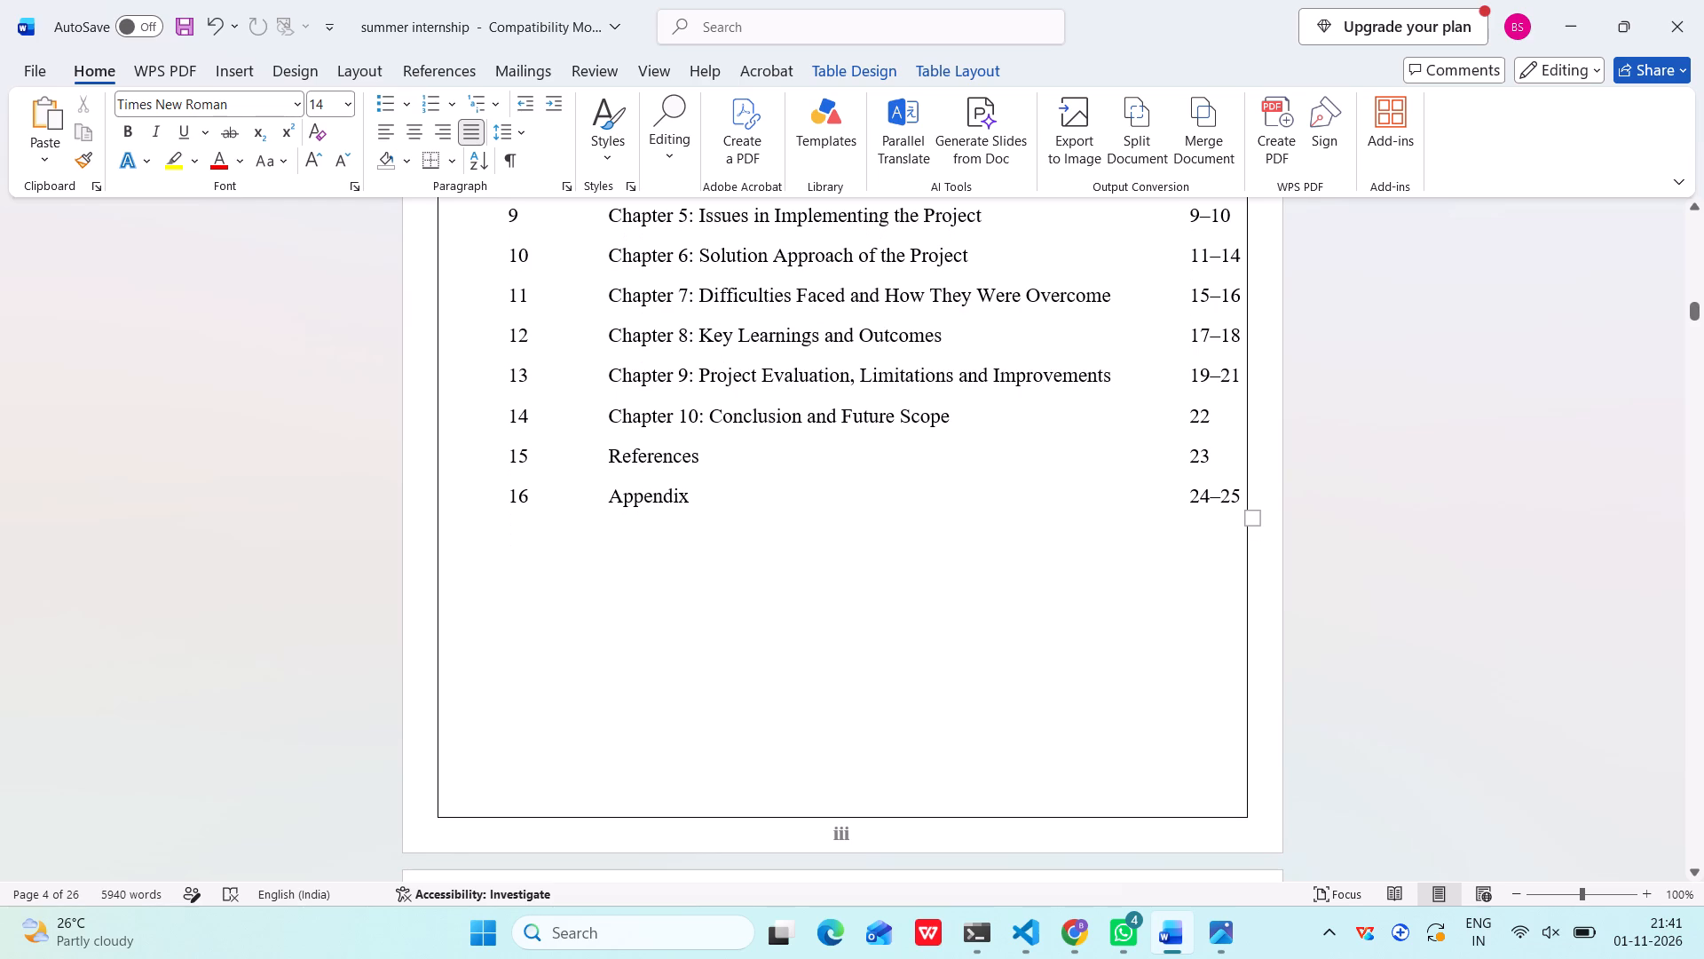
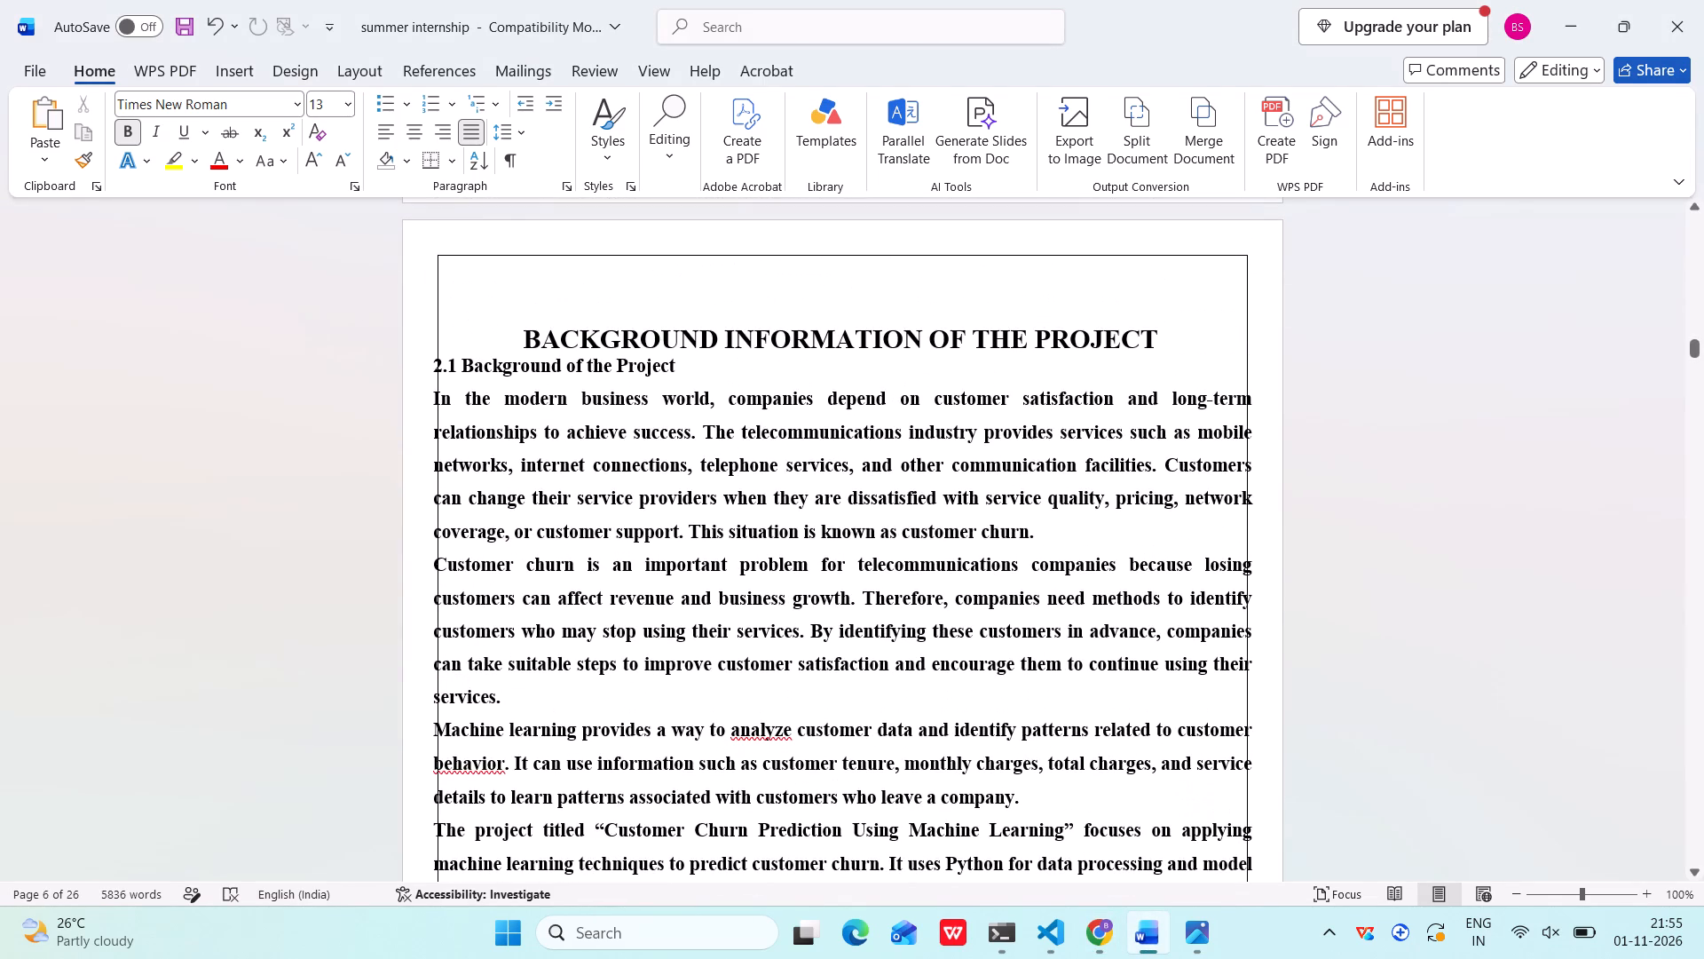
drag(432, 364, 598, 958)
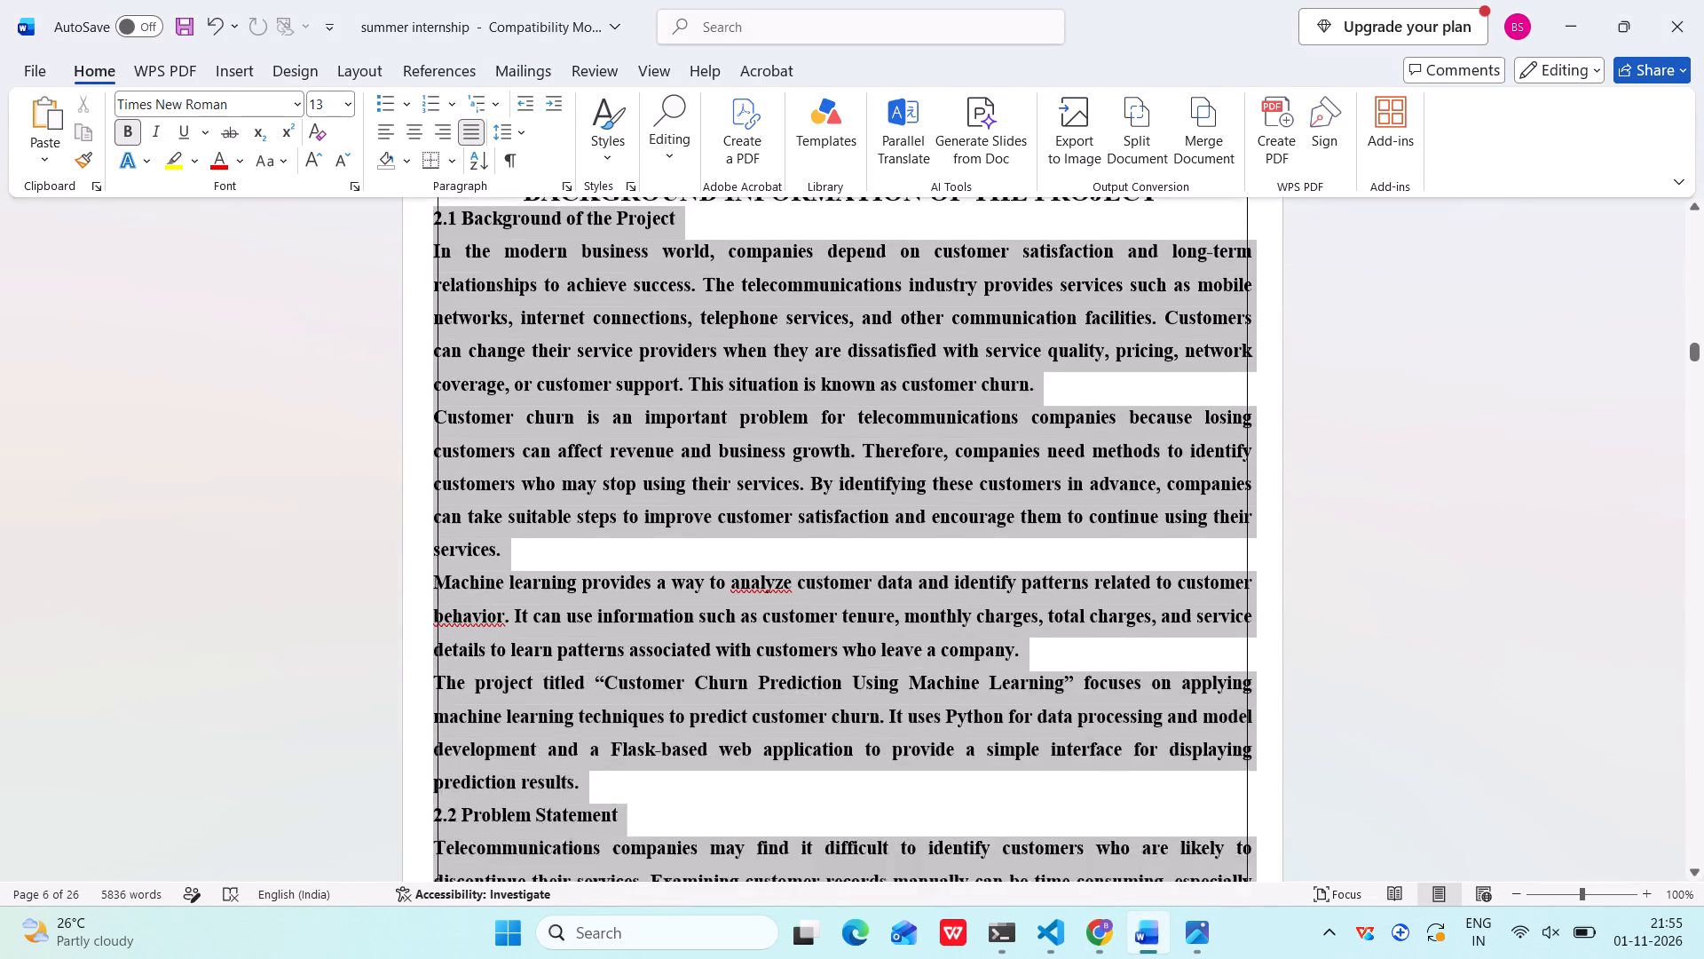
drag(598, 958, 1069, 34)
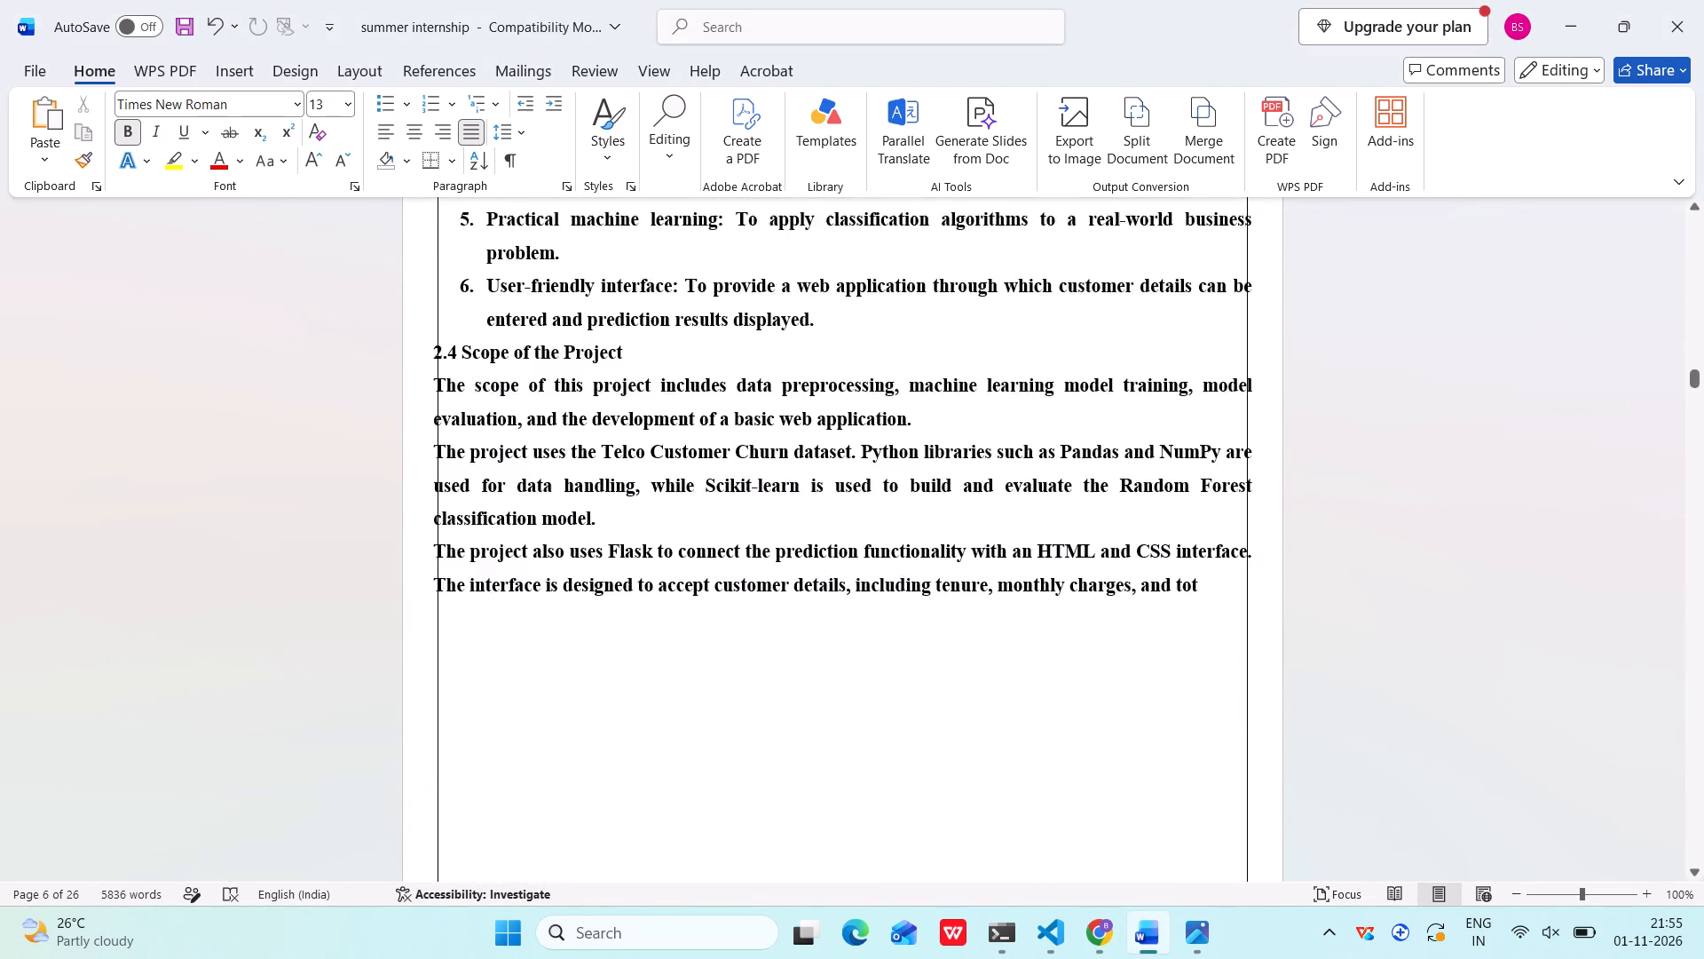
drag(1069, 34, 1256, 503)
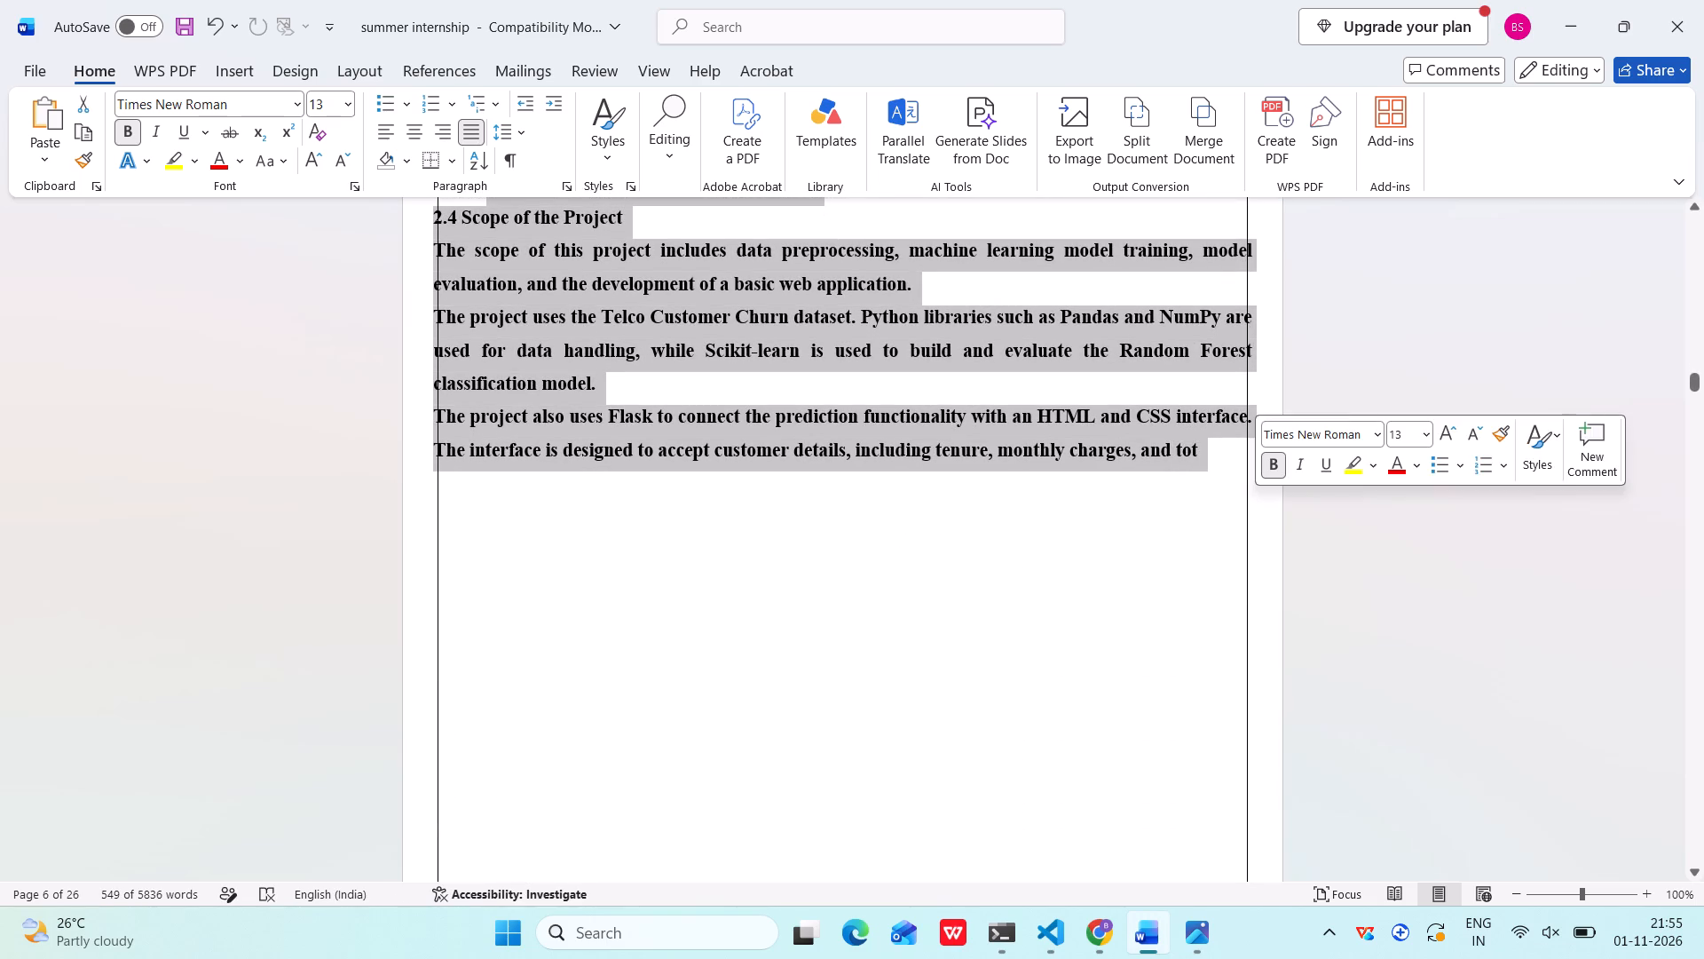
key(ctrl+v)
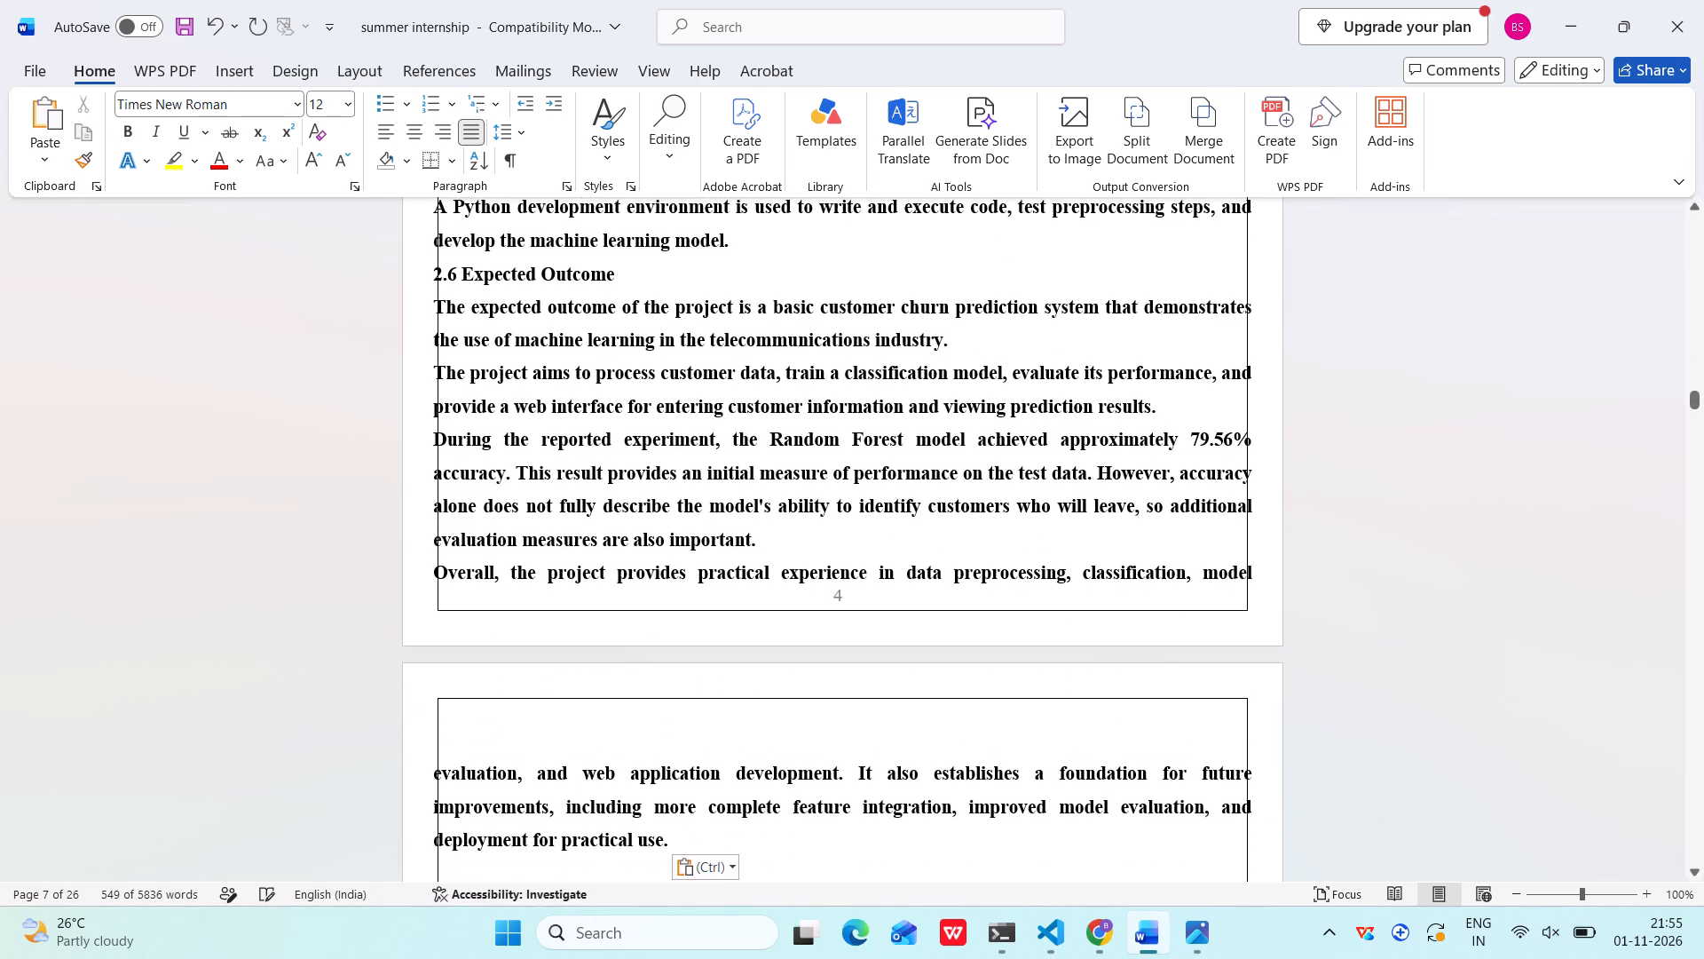
Delete the repeated "2. BACKGROUND INFORMATION OF THE PROJECT" line directly above 2.1 Background of the Project.
scroll(1153, 516, up, 10)
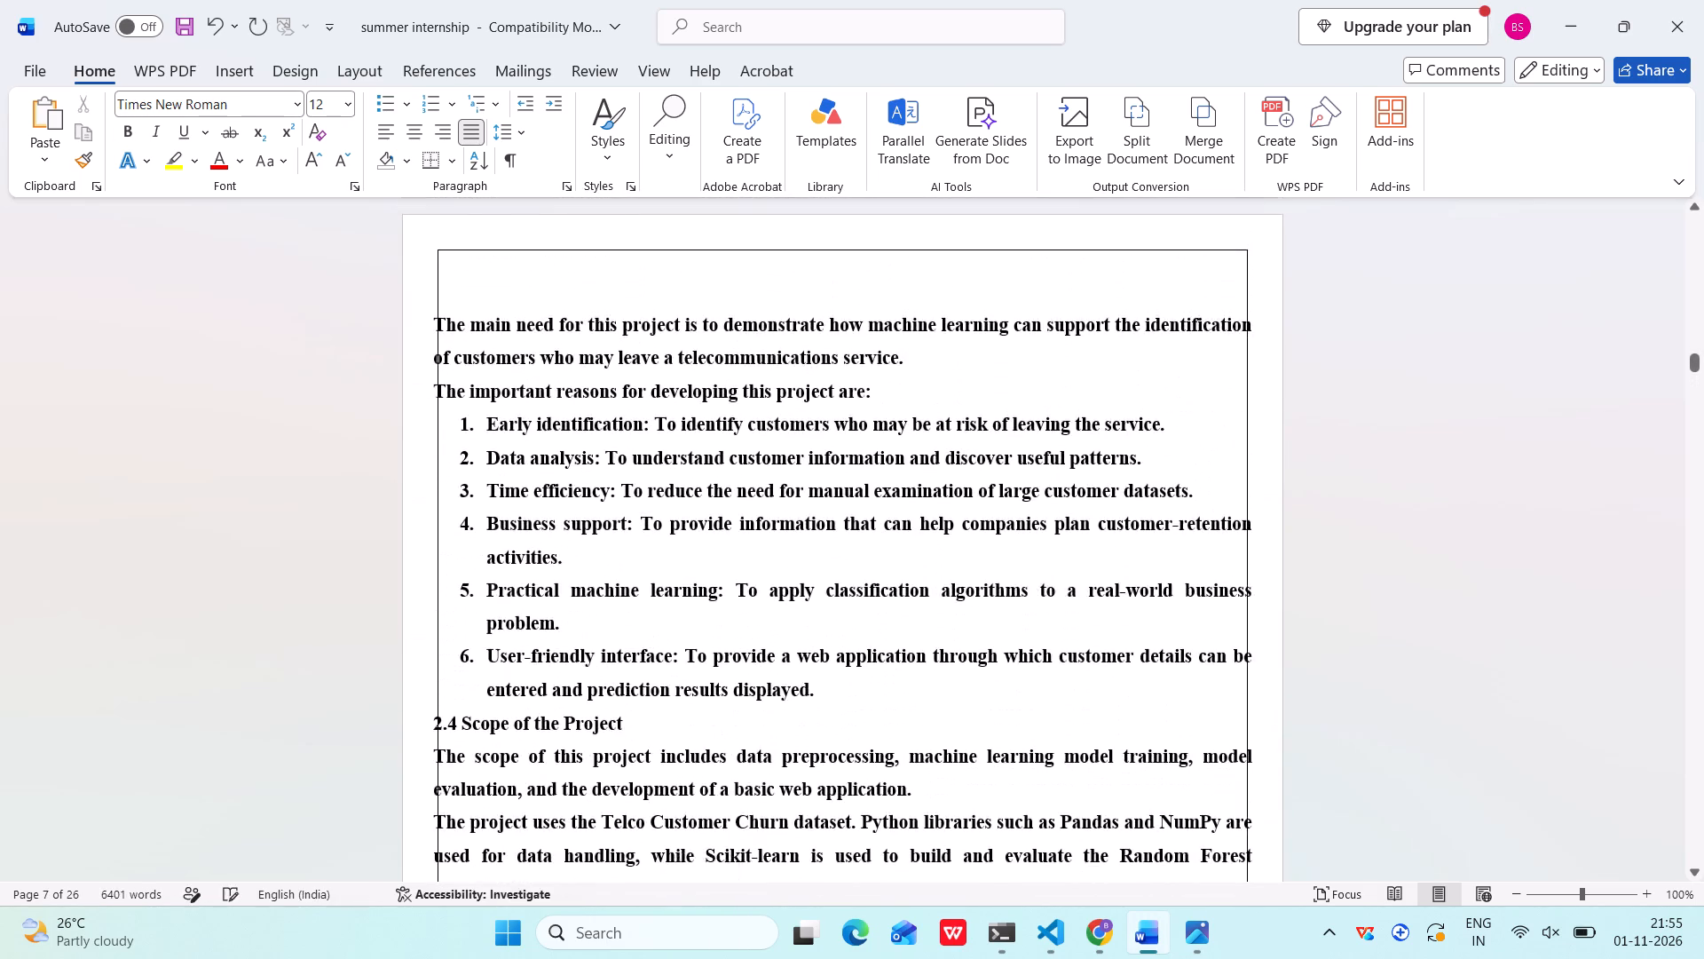
scroll(1153, 516, up, 4)
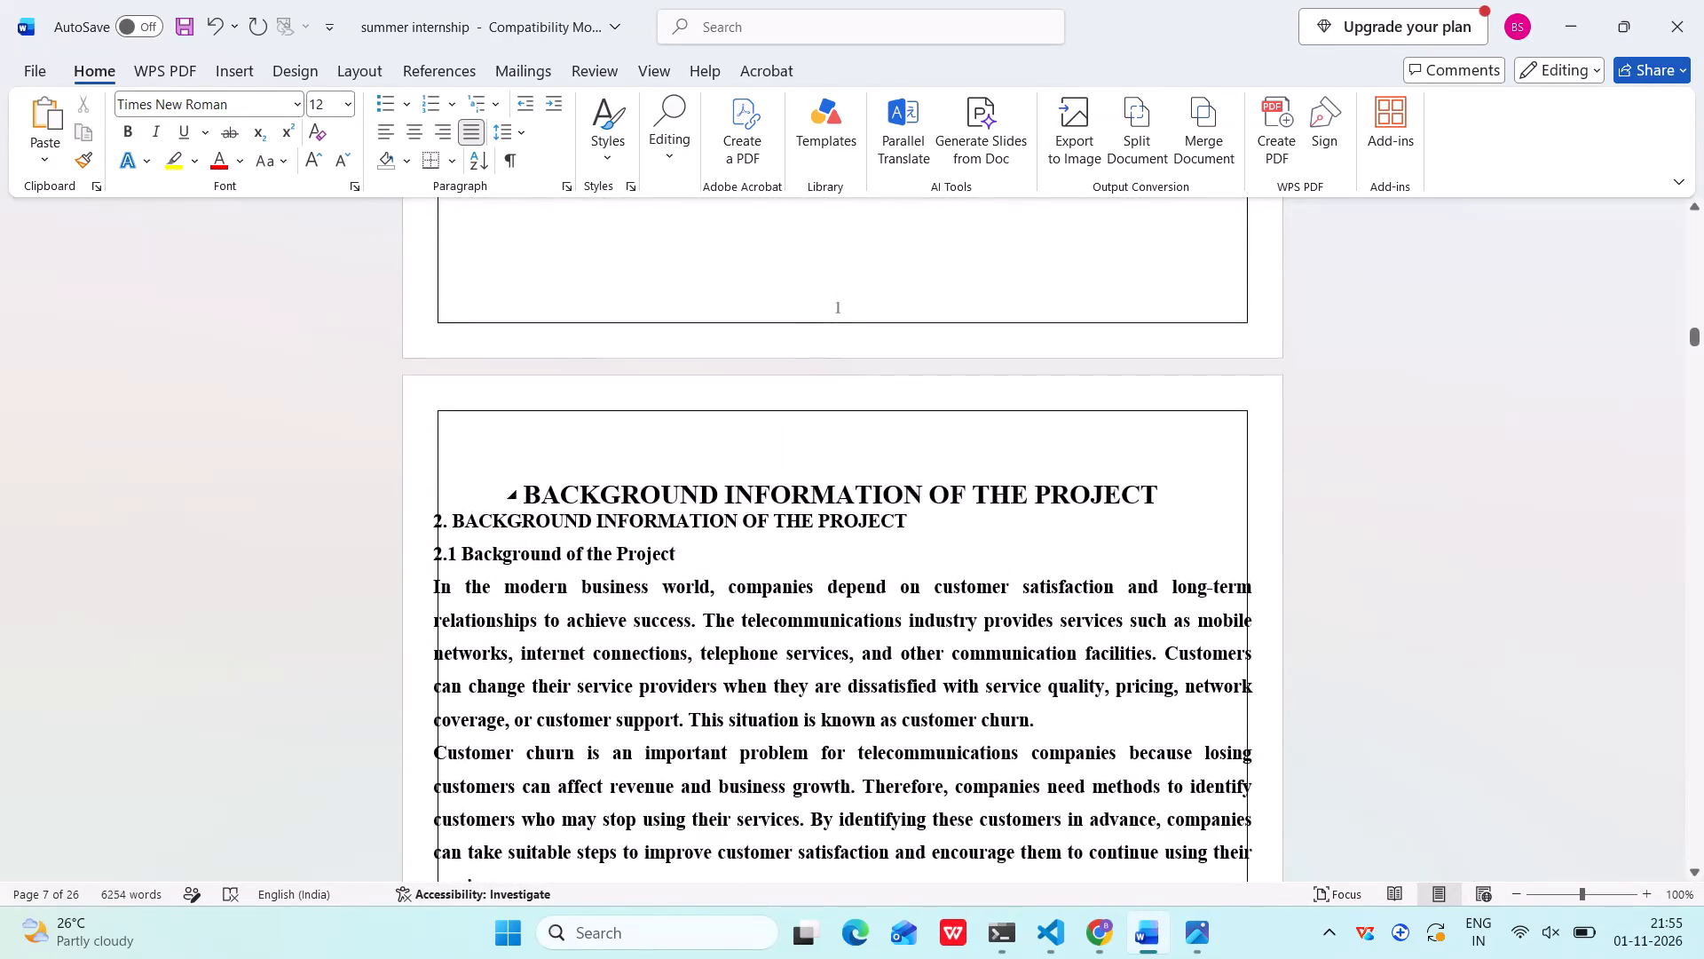
drag(919, 519, 429, 526)
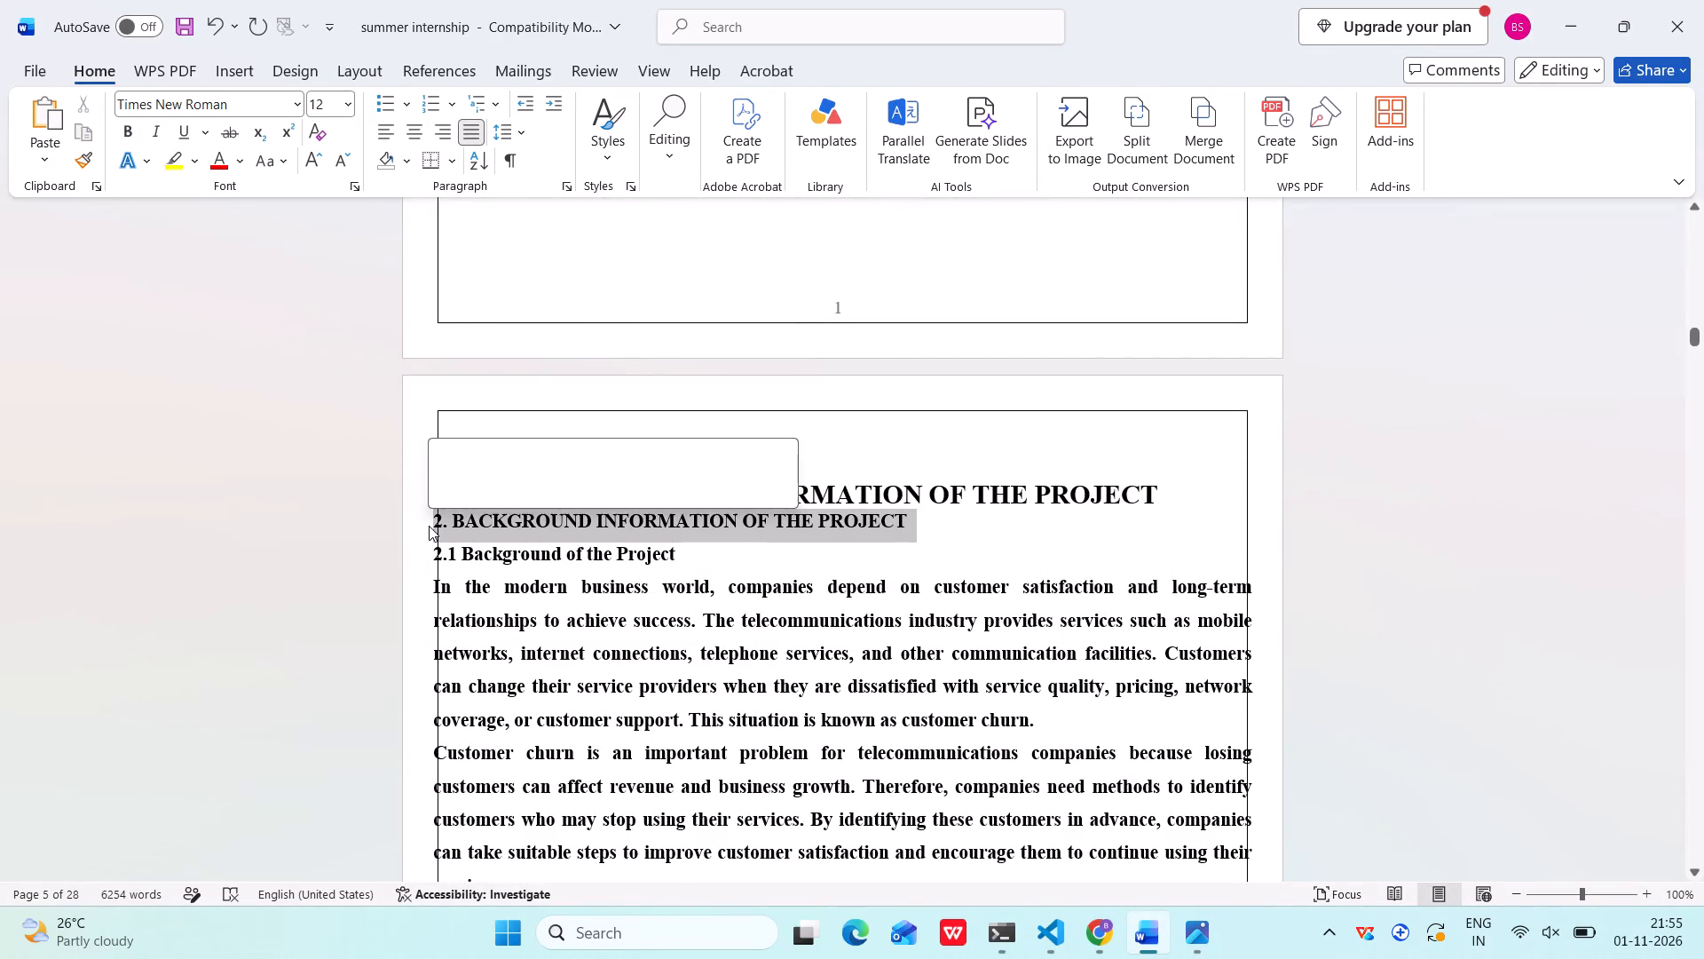
key(BackSpace)
Set the font size of the pasted text, from 2.1 Background of the Project to the end of 2.6 Expected Outcome, to 12.
drag(430, 516, 505, 958)
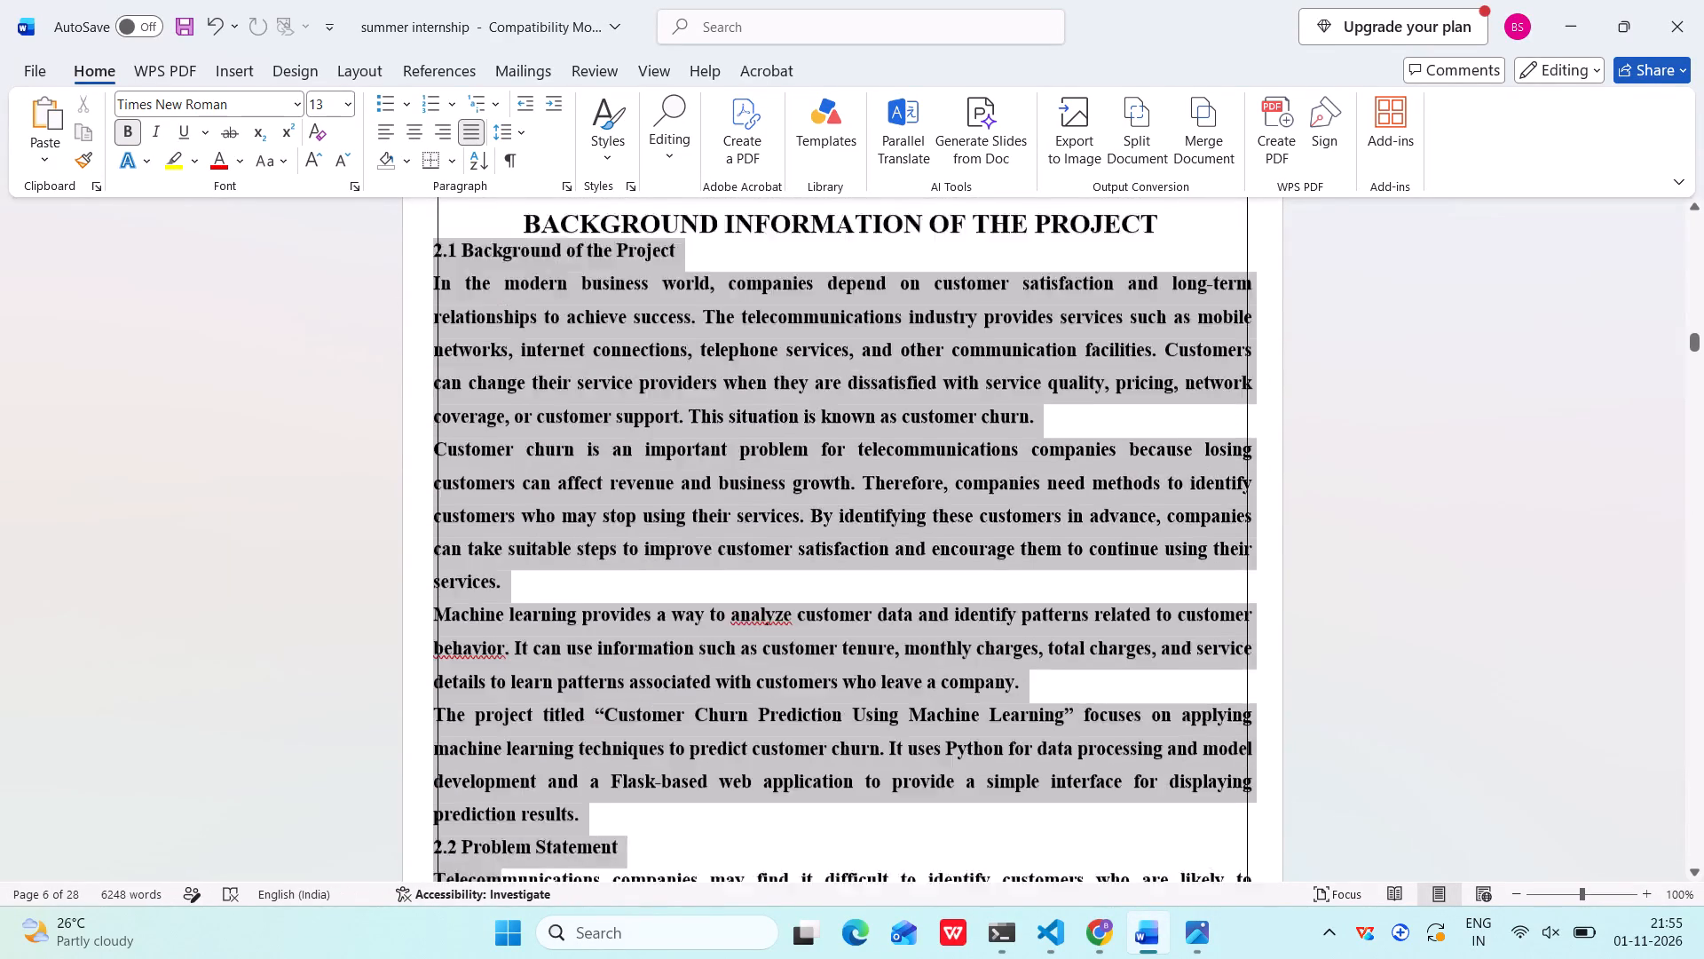
drag(505, 958, 596, 942)
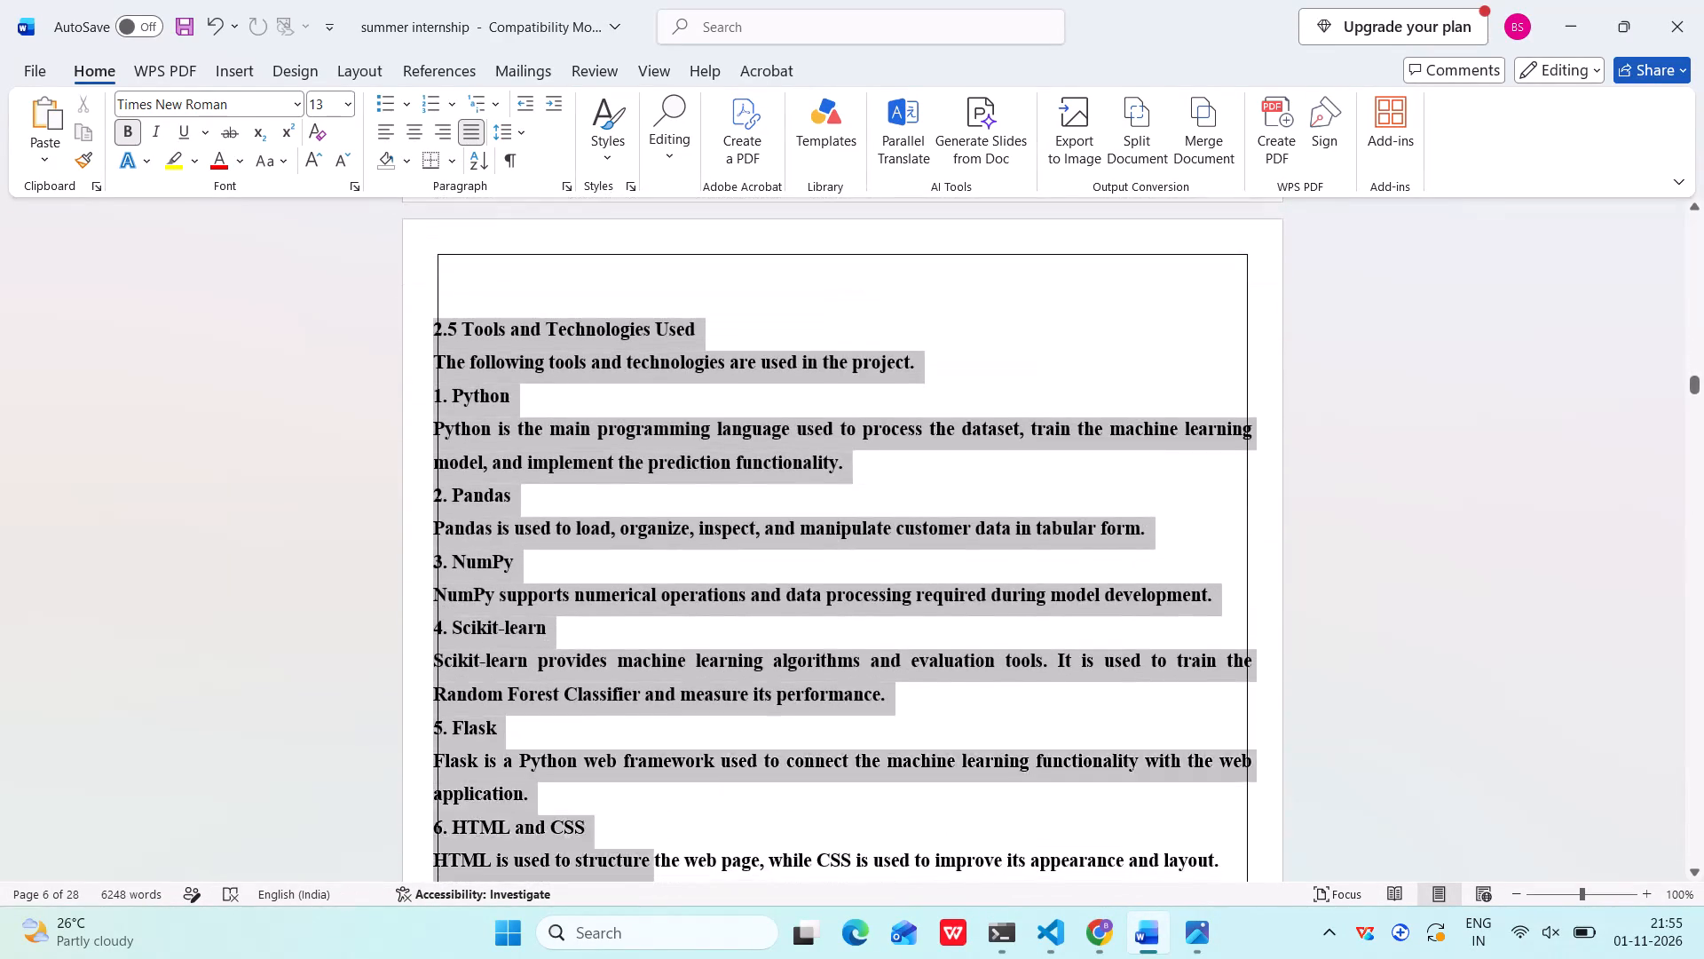
drag(596, 942, 728, 459)
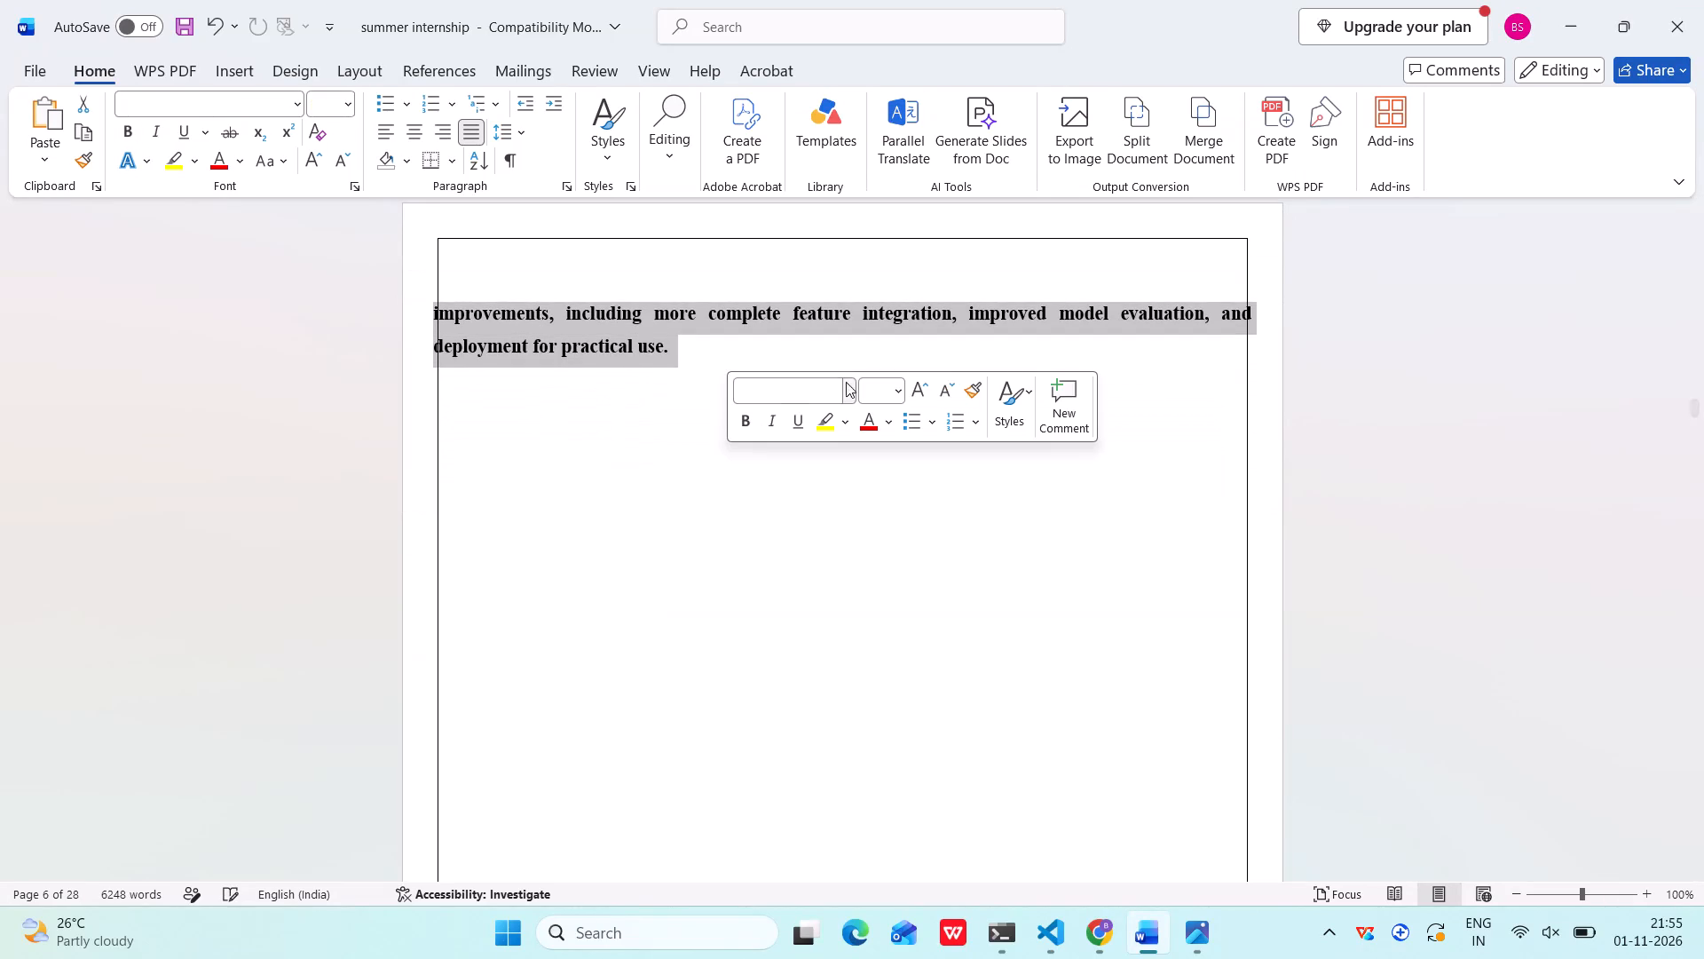
click(901, 398)
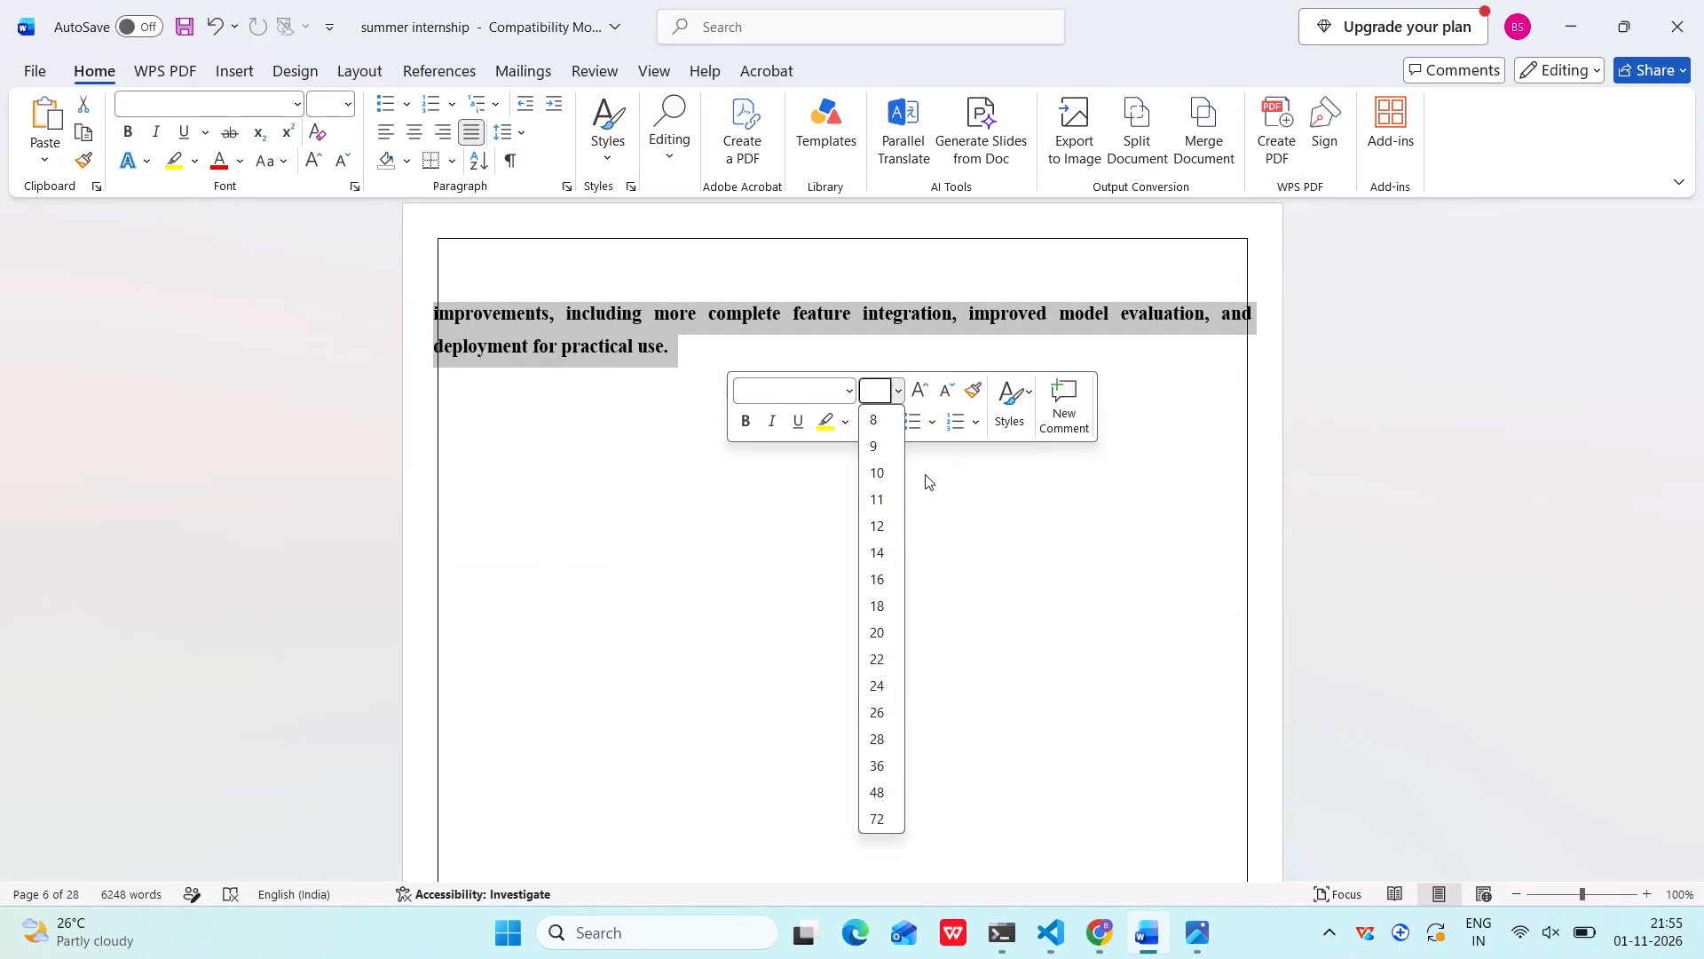
click(881, 518)
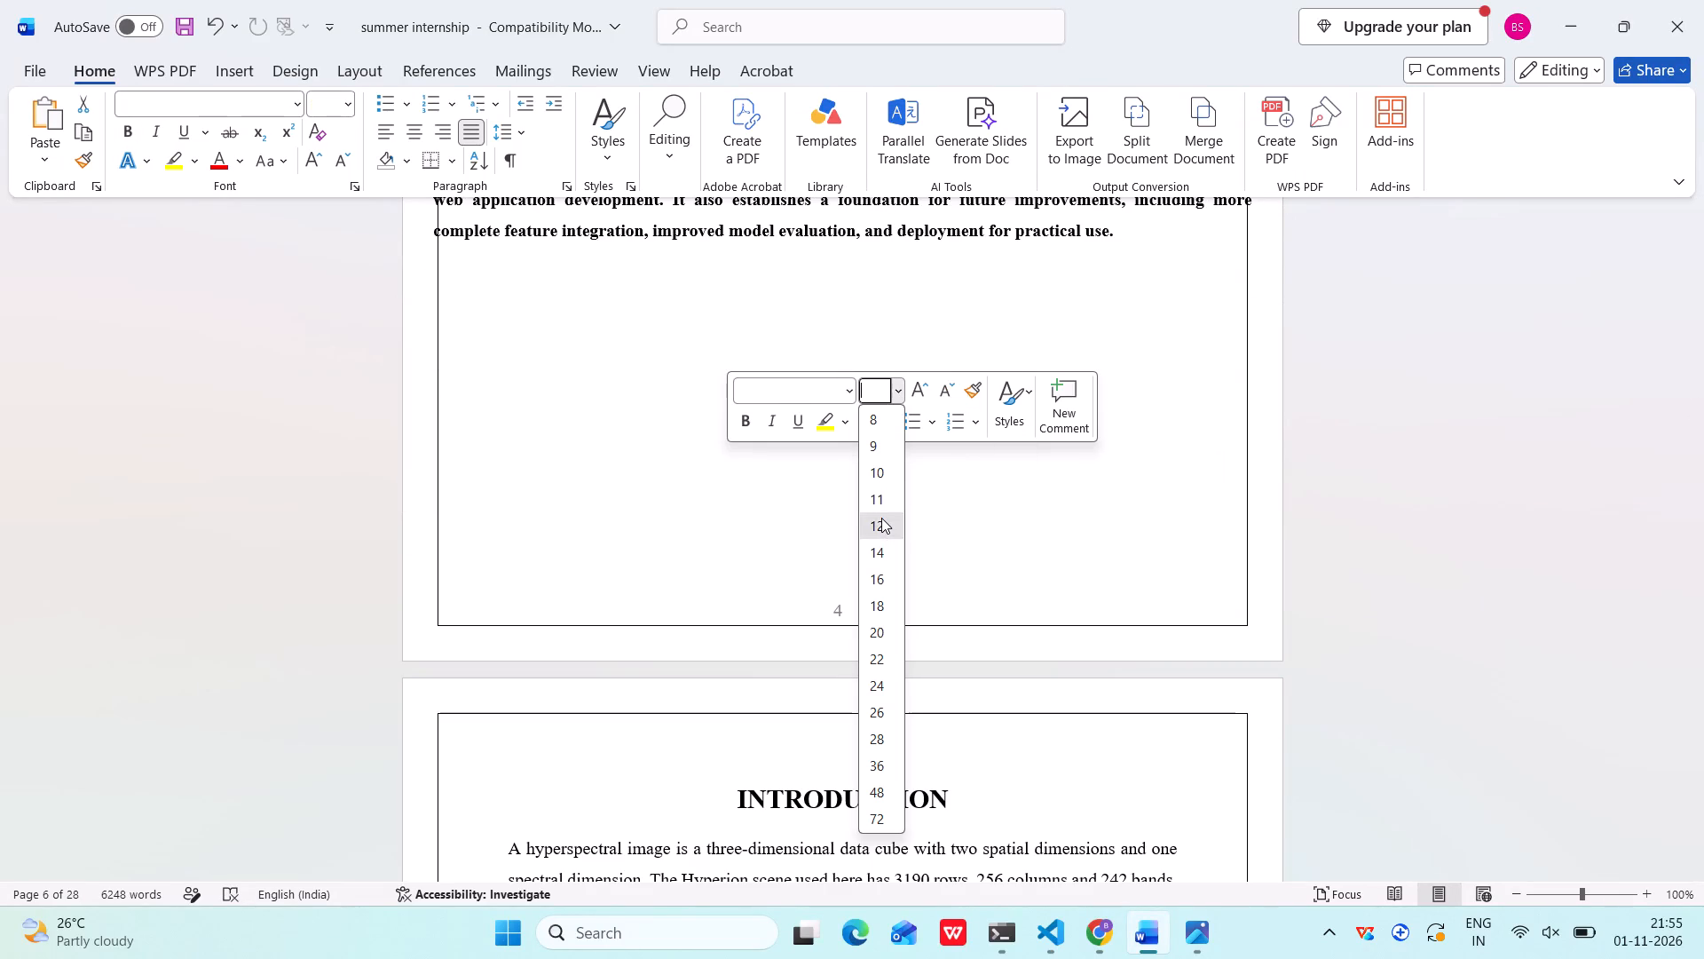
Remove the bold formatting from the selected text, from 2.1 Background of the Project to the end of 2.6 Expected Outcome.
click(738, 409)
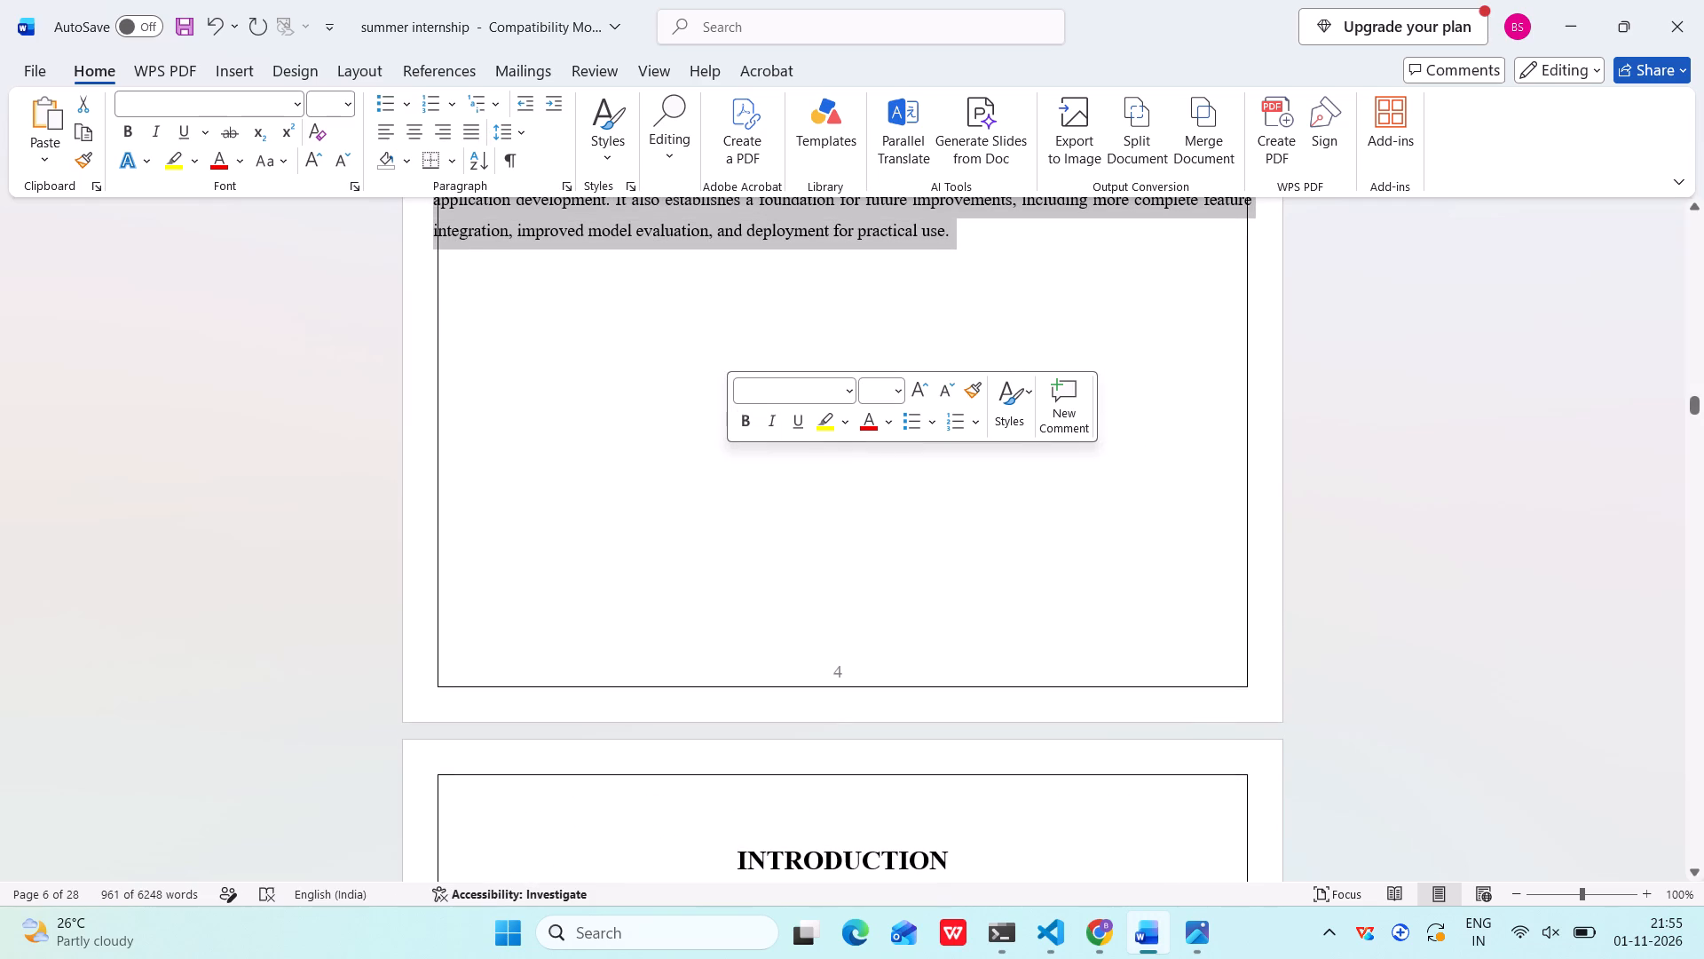
Apply a page margin preset that brings the selected Background Information text inside the page border.
scroll(796, 345, up, 7)
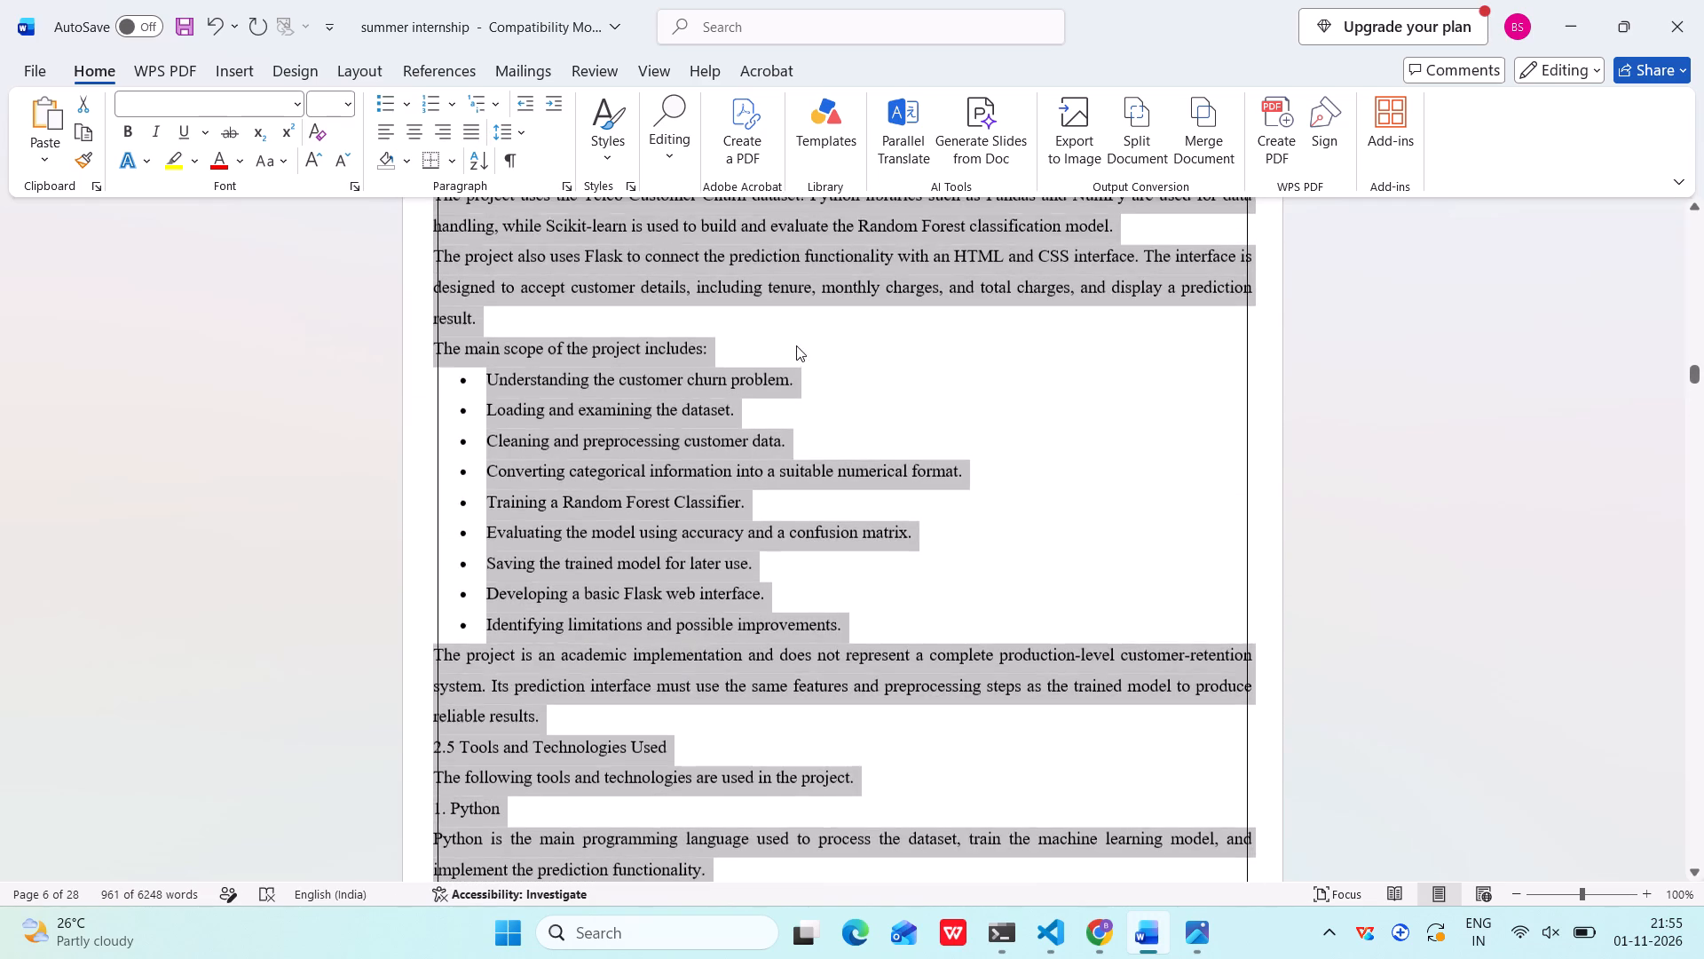
scroll(796, 345, up, 2)
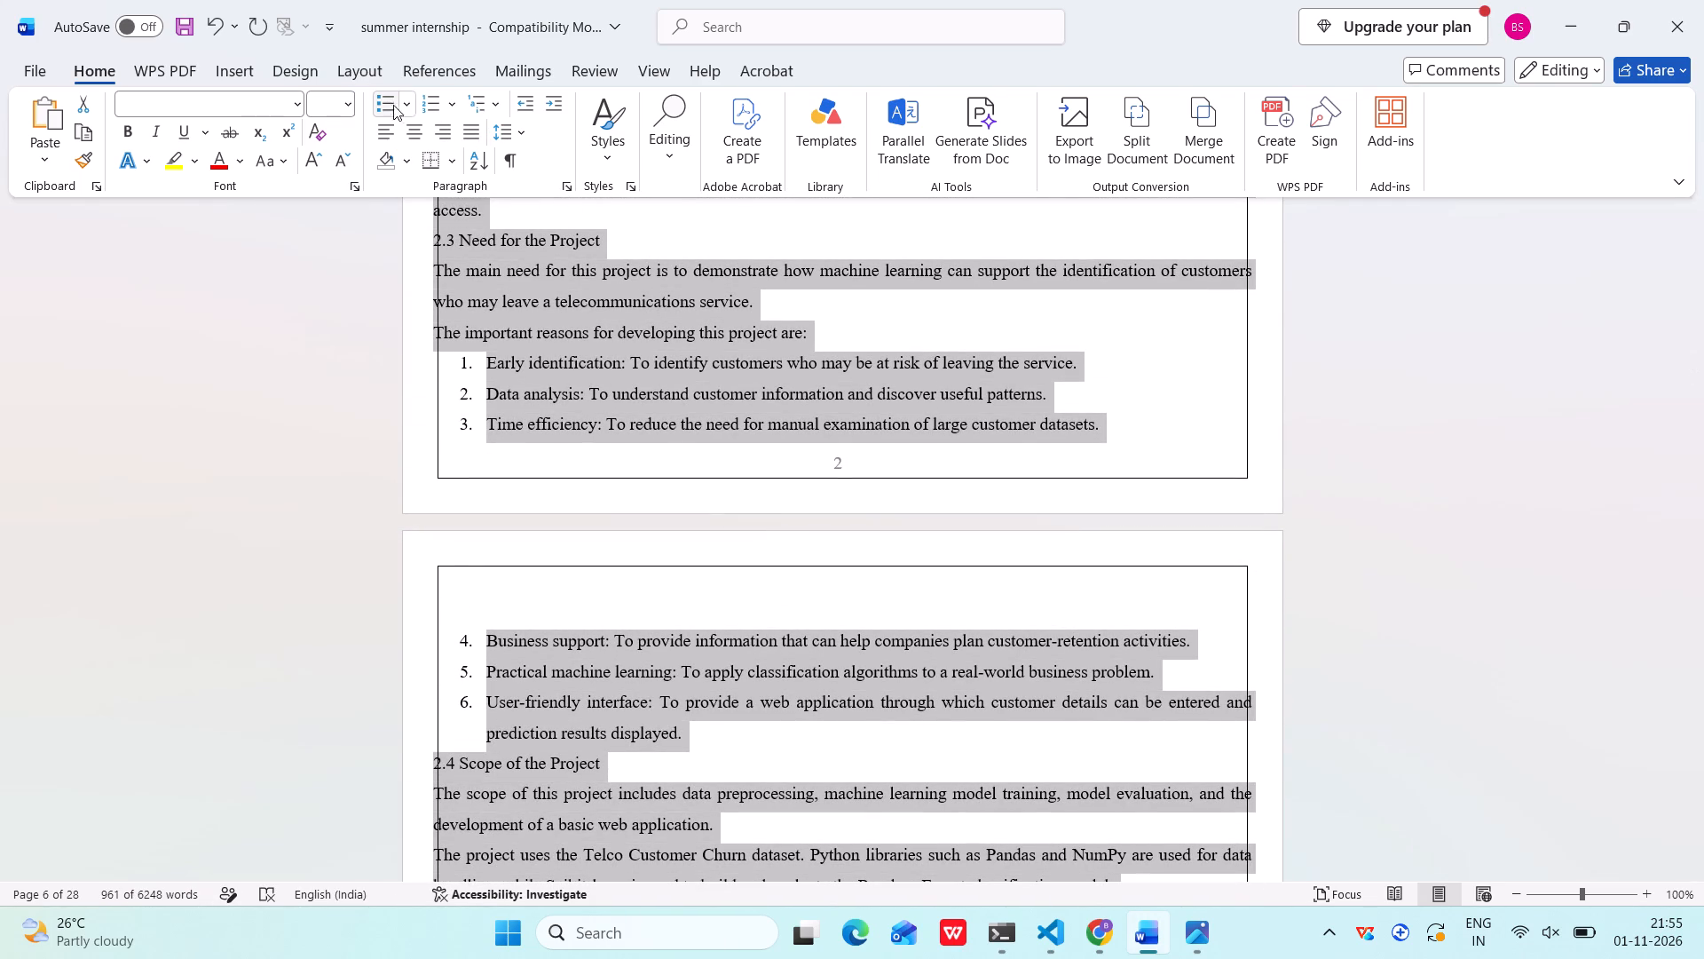
click(364, 67)
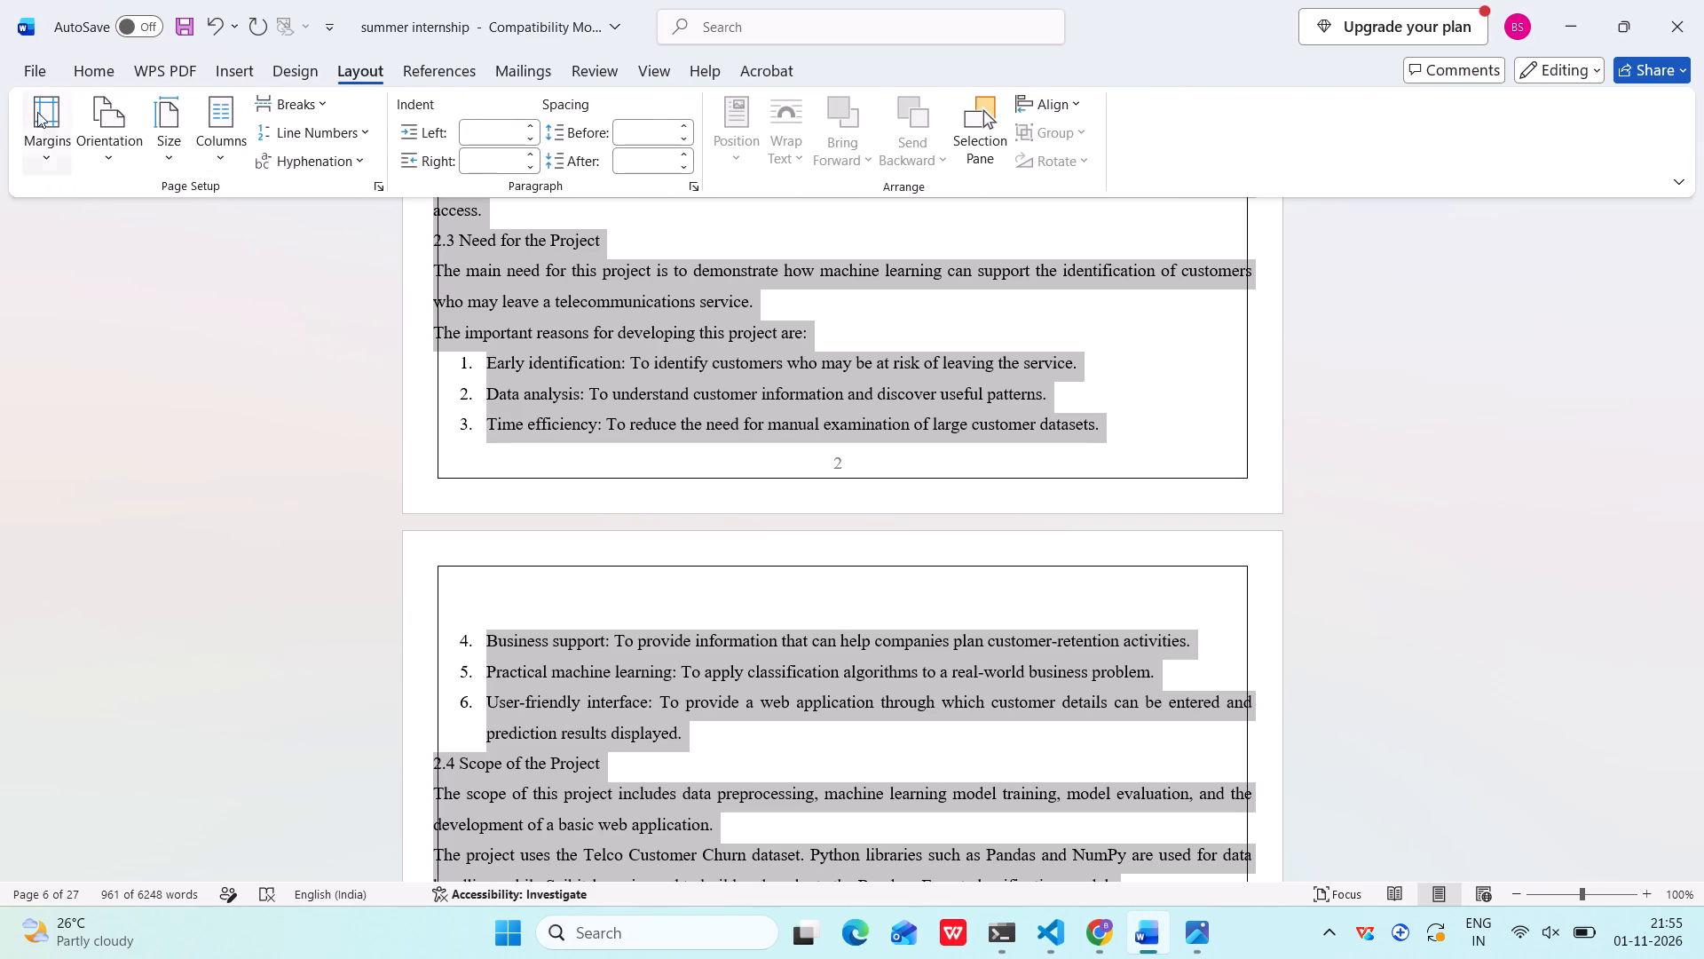
click(35, 109)
click(51, 208)
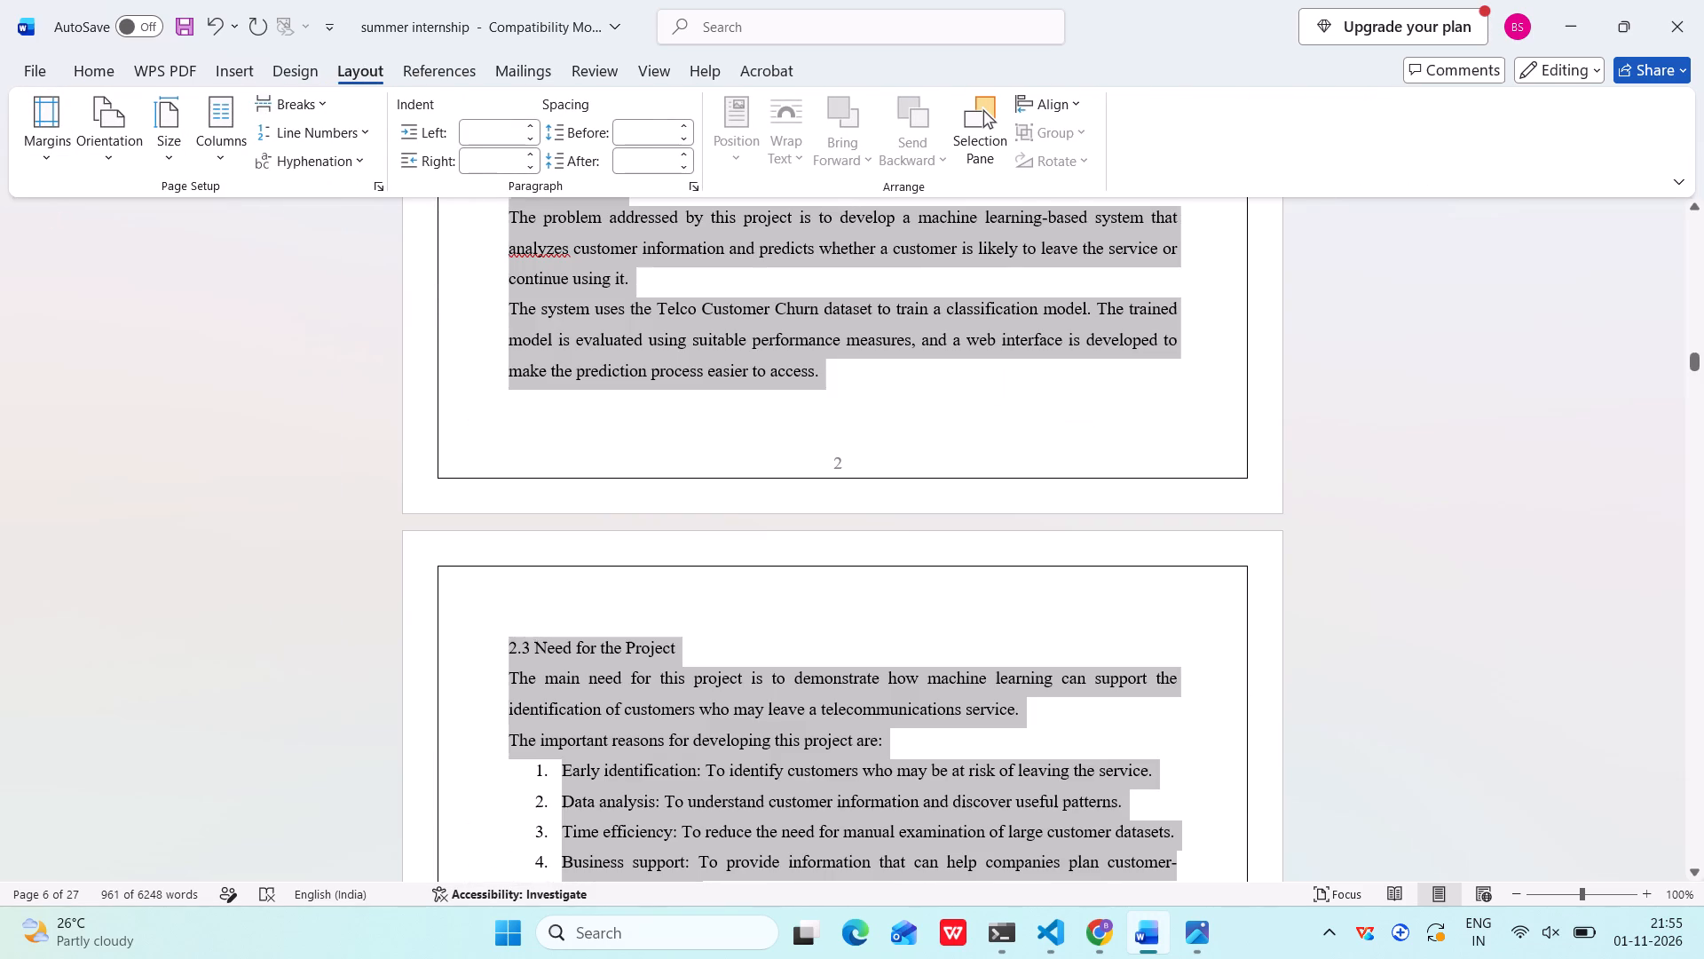
click(420, 508)
Remove the left indent of the BACKGROUND INFORMATION OF THE PROJECT heading and put two spaces before it.
scroll(420, 508, up, 2)
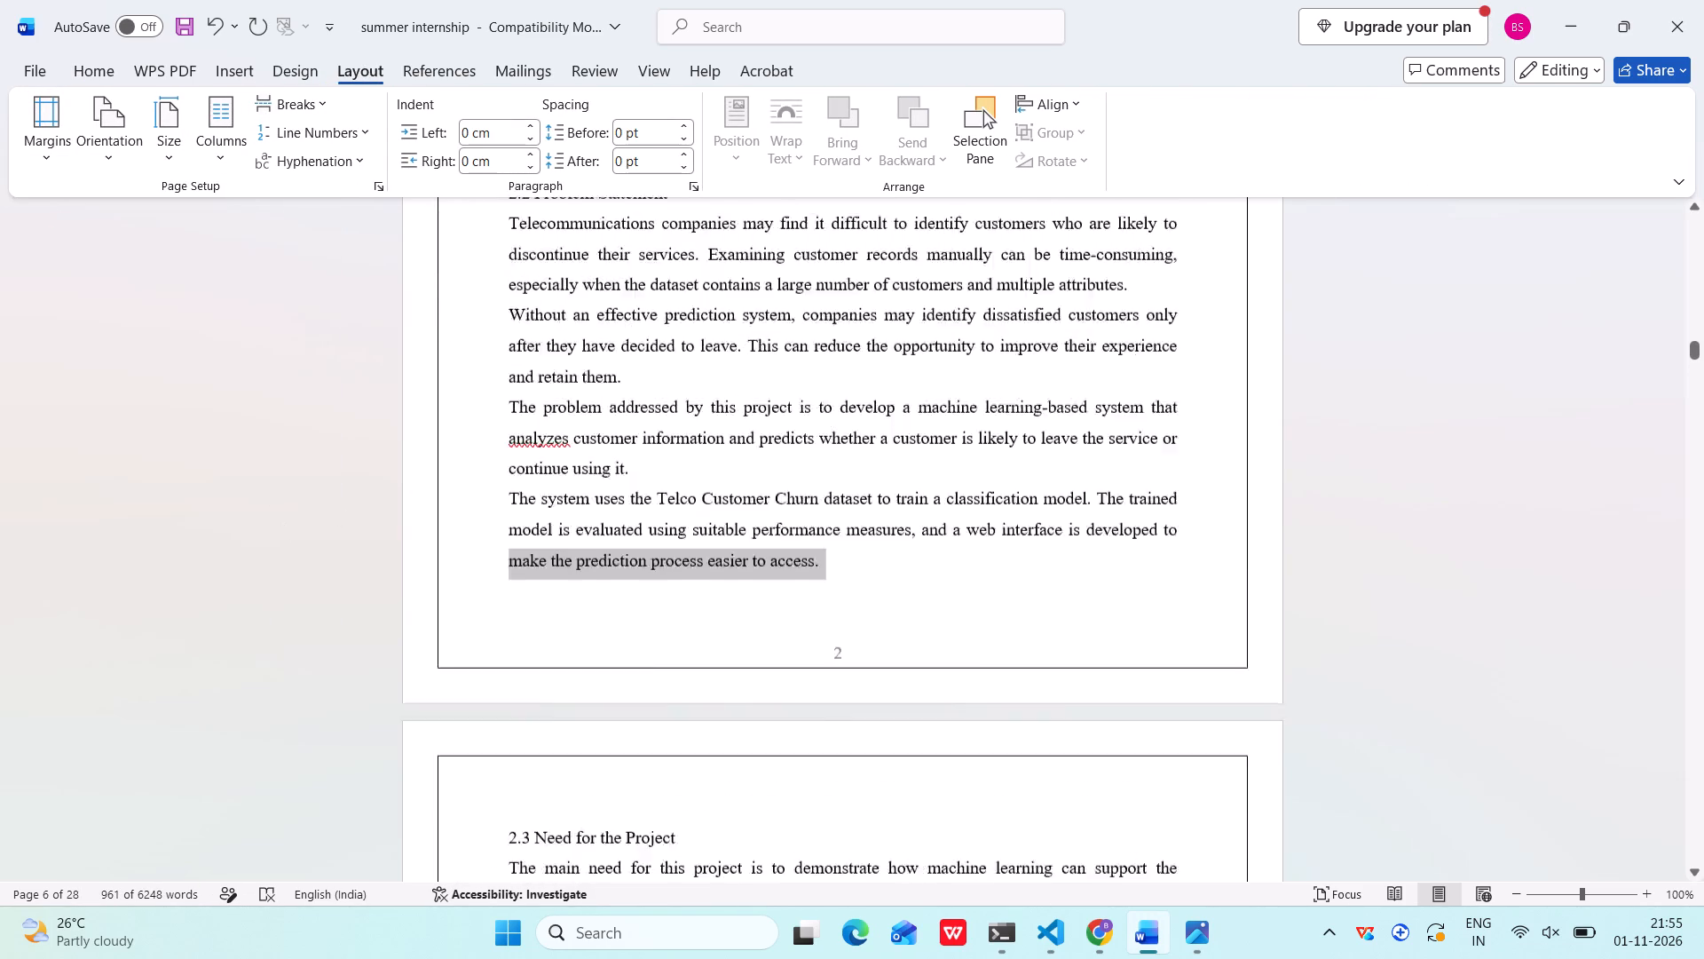
scroll(420, 508, up, 4)
scroll(416, 496, down, 1)
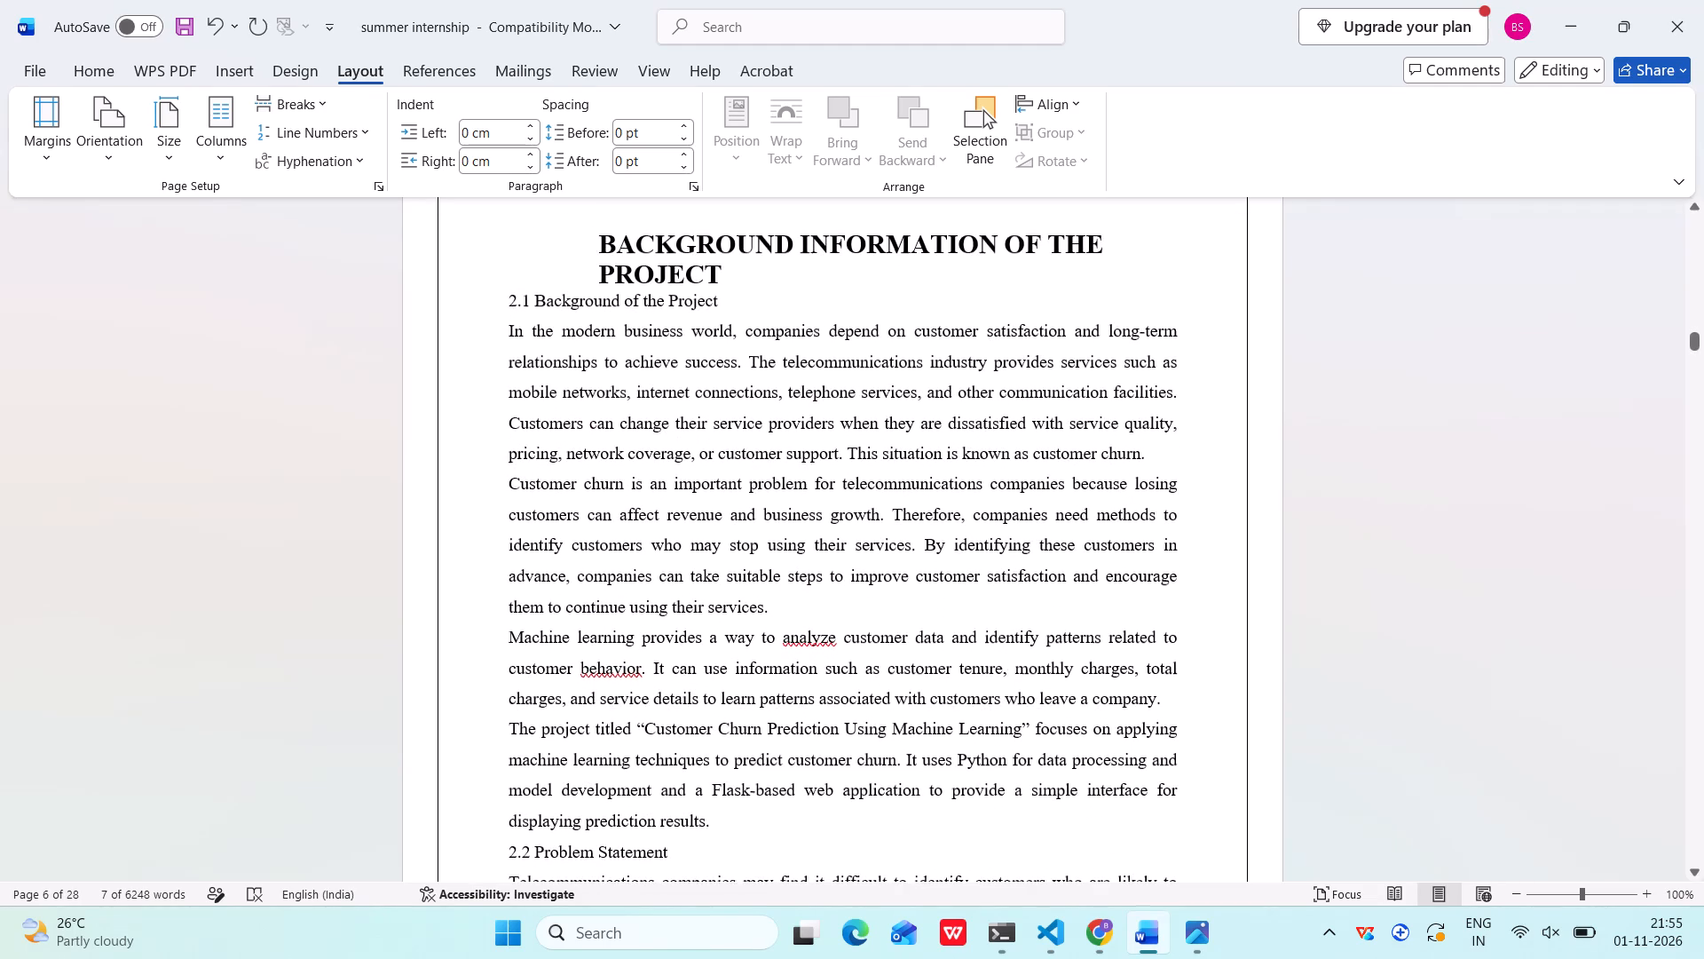
scroll(416, 496, down, 2)
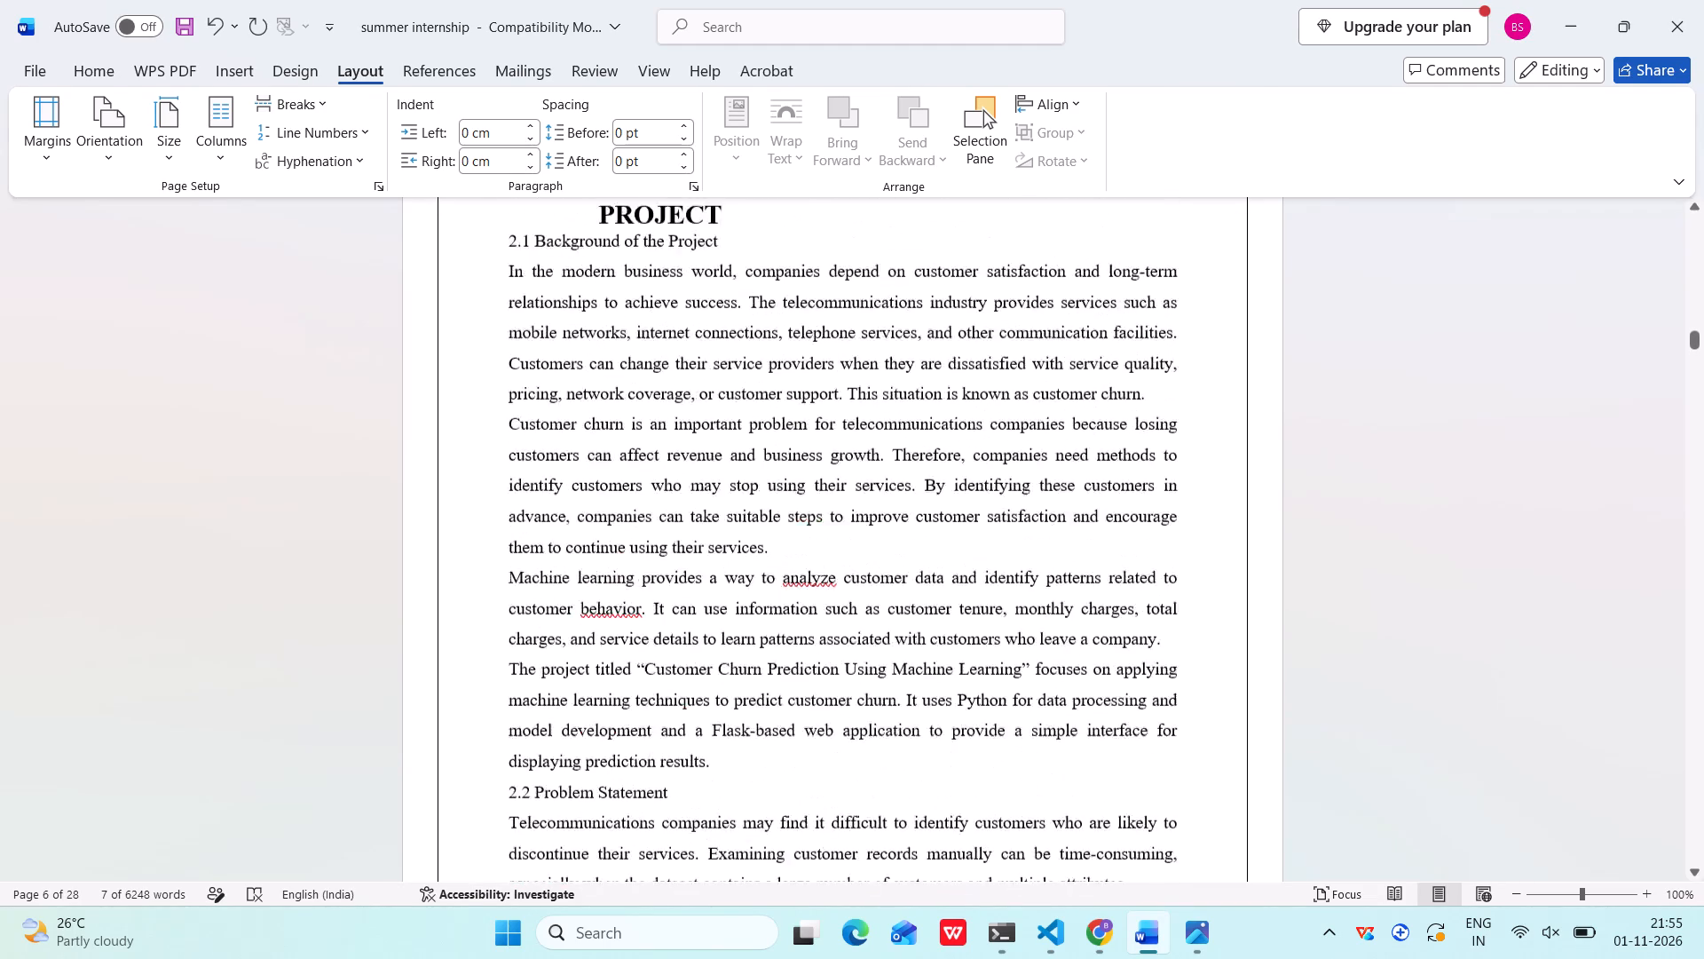
scroll(416, 496, down, 2)
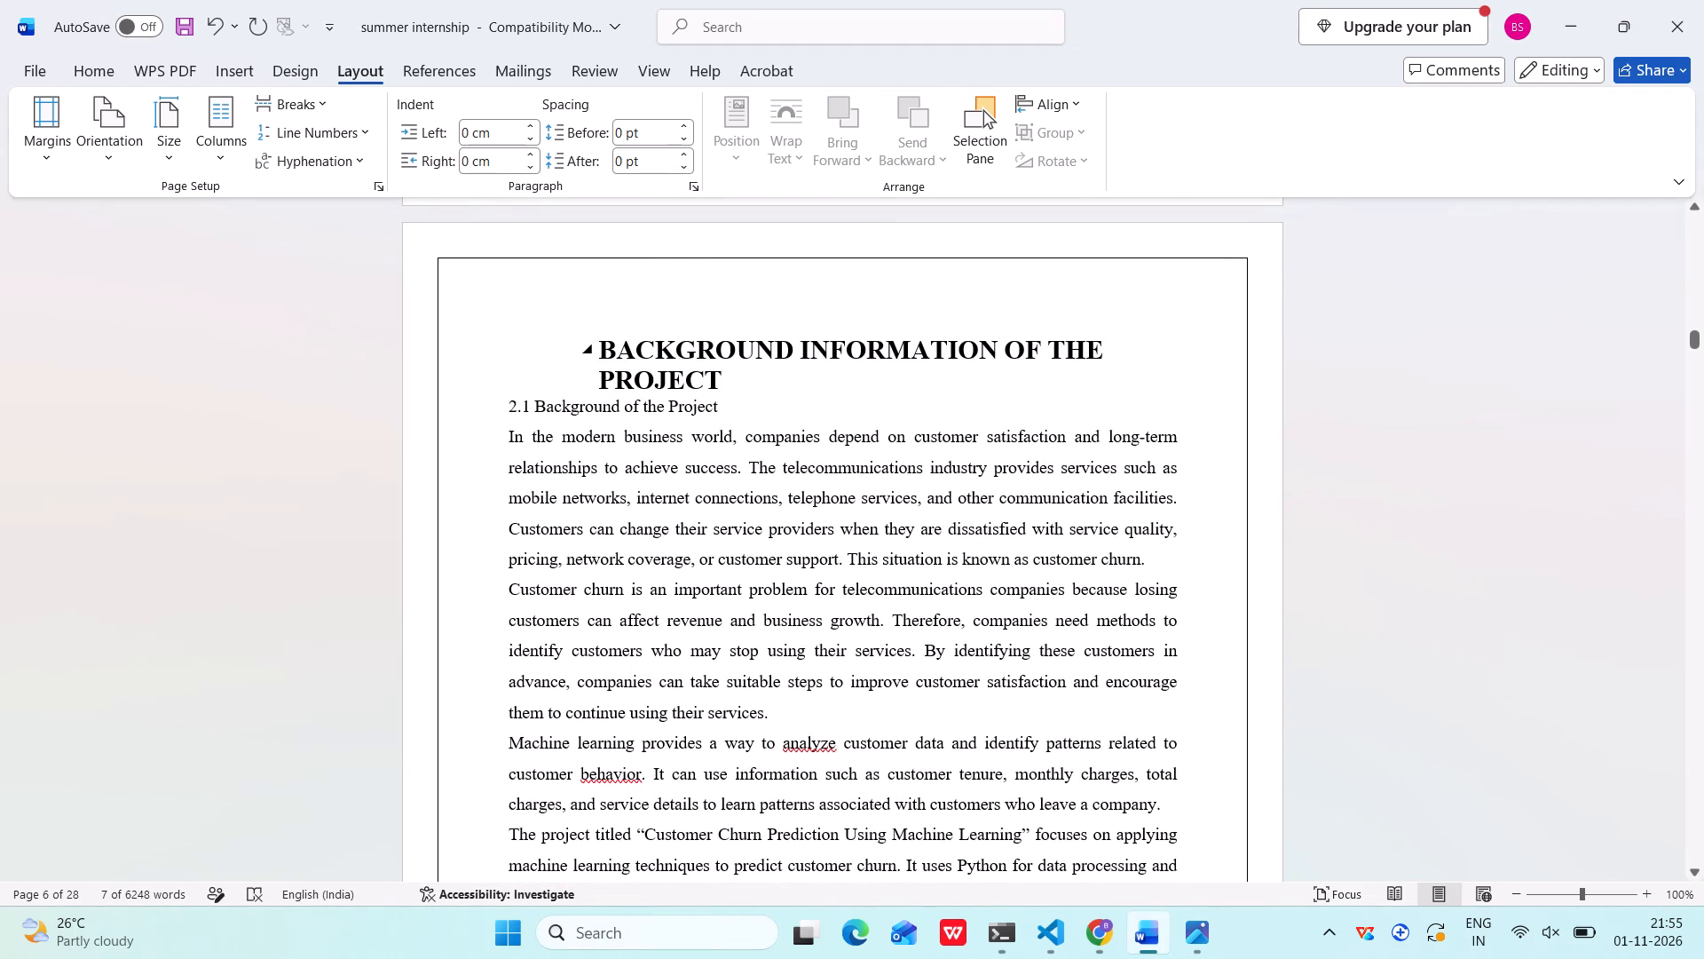
click(603, 339)
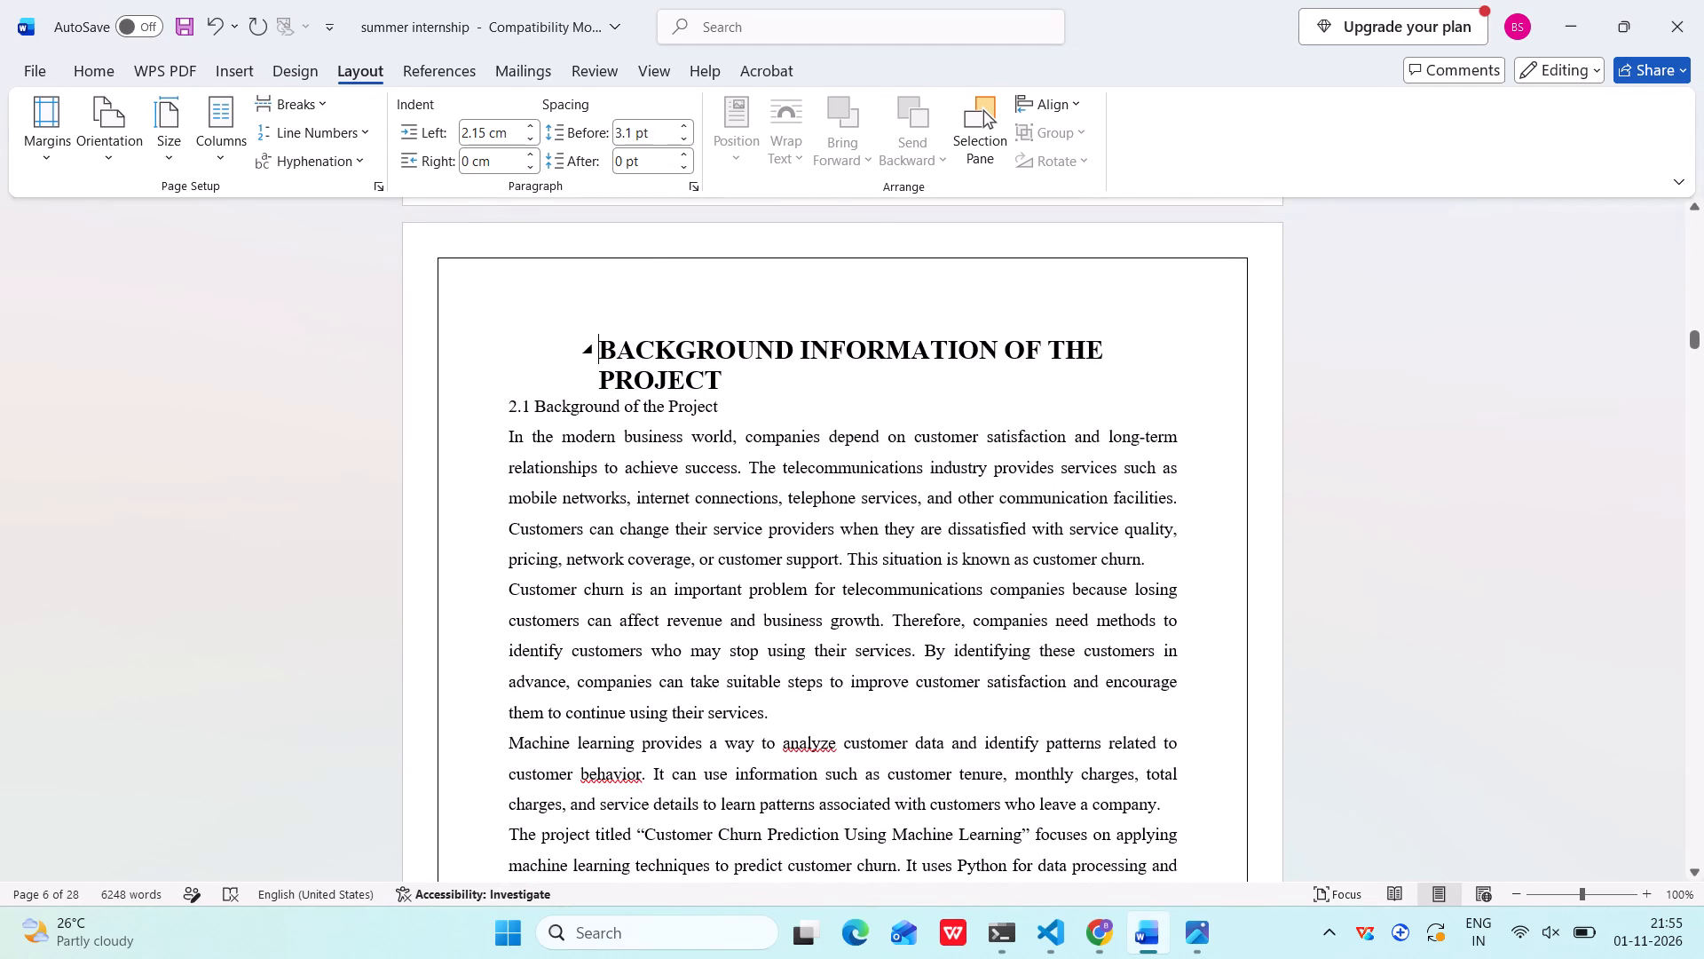
key(BackSpace)
key(BackSpace)
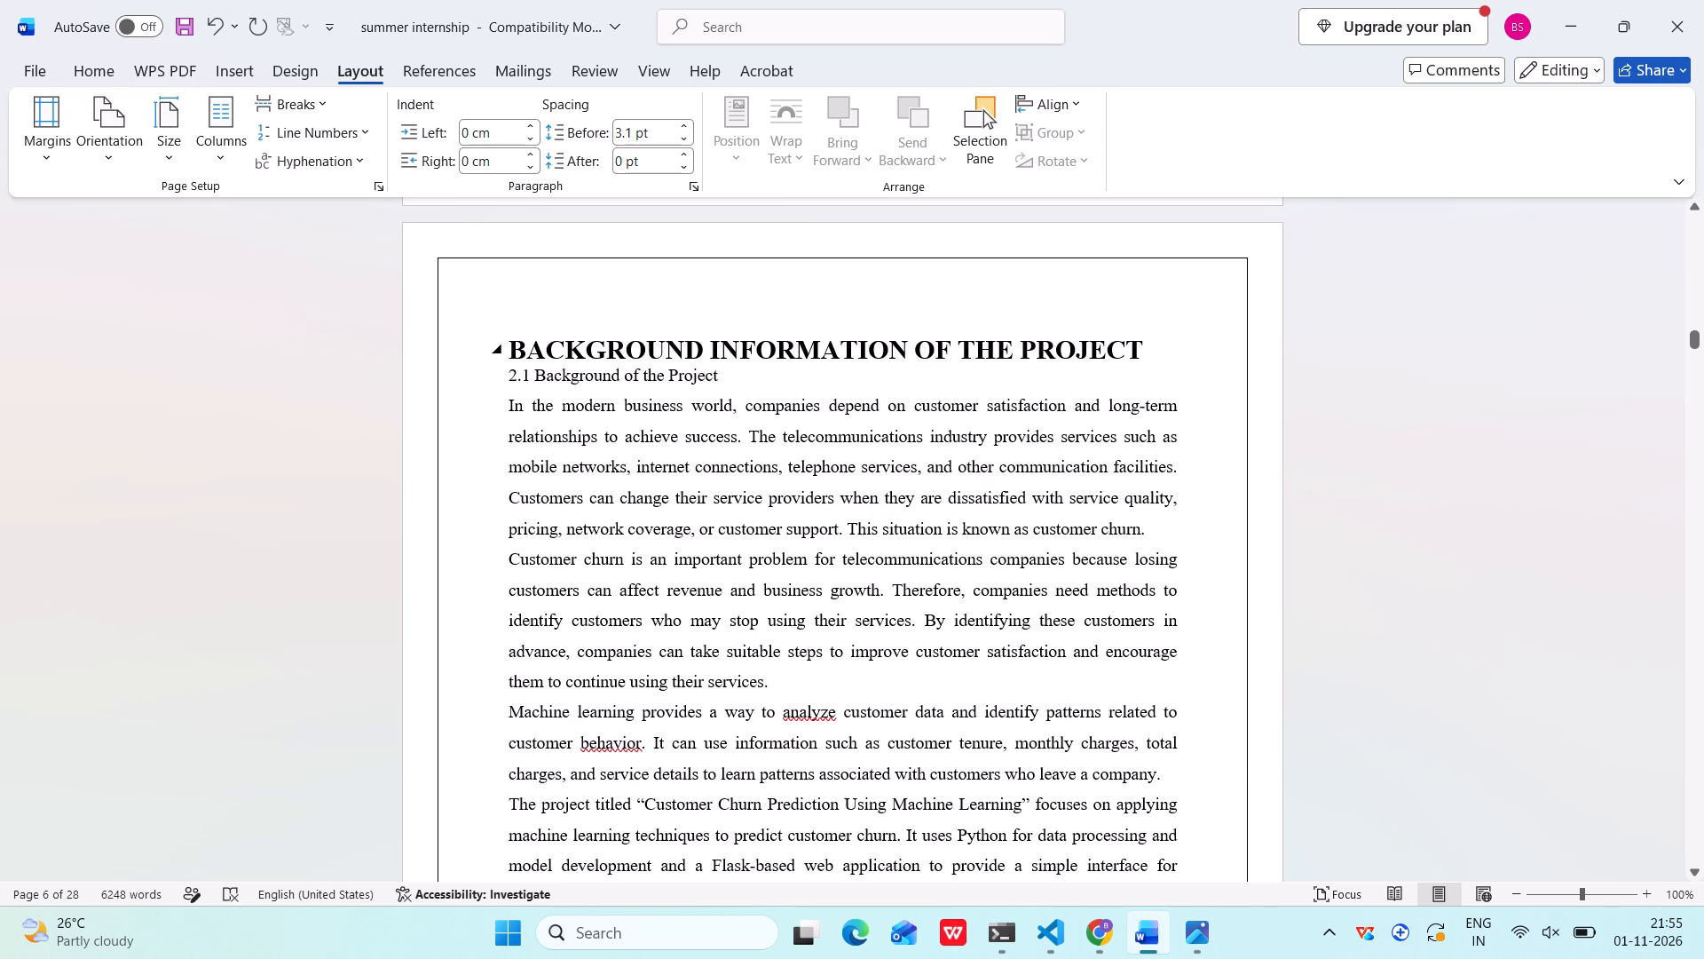
key(space)
key(space)
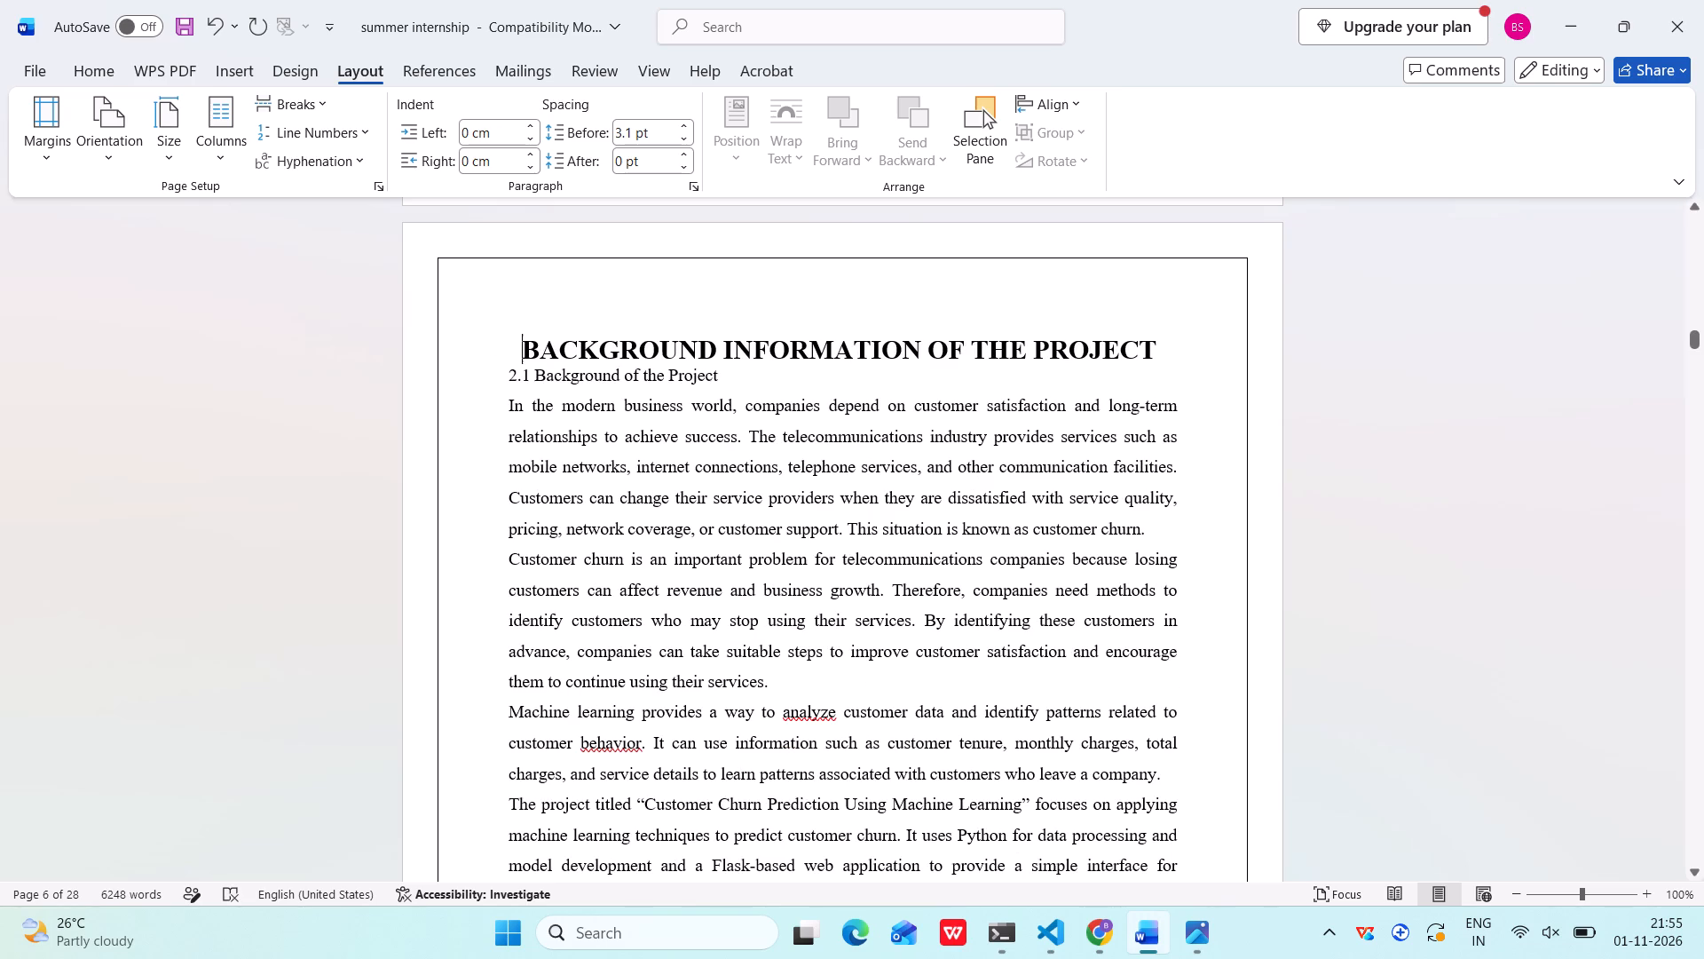
Review the layout and length of the Background Information section from 2.1 through the end of 2.6 Expected Outcome.
click(737, 277)
scroll(733, 486, down, 1)
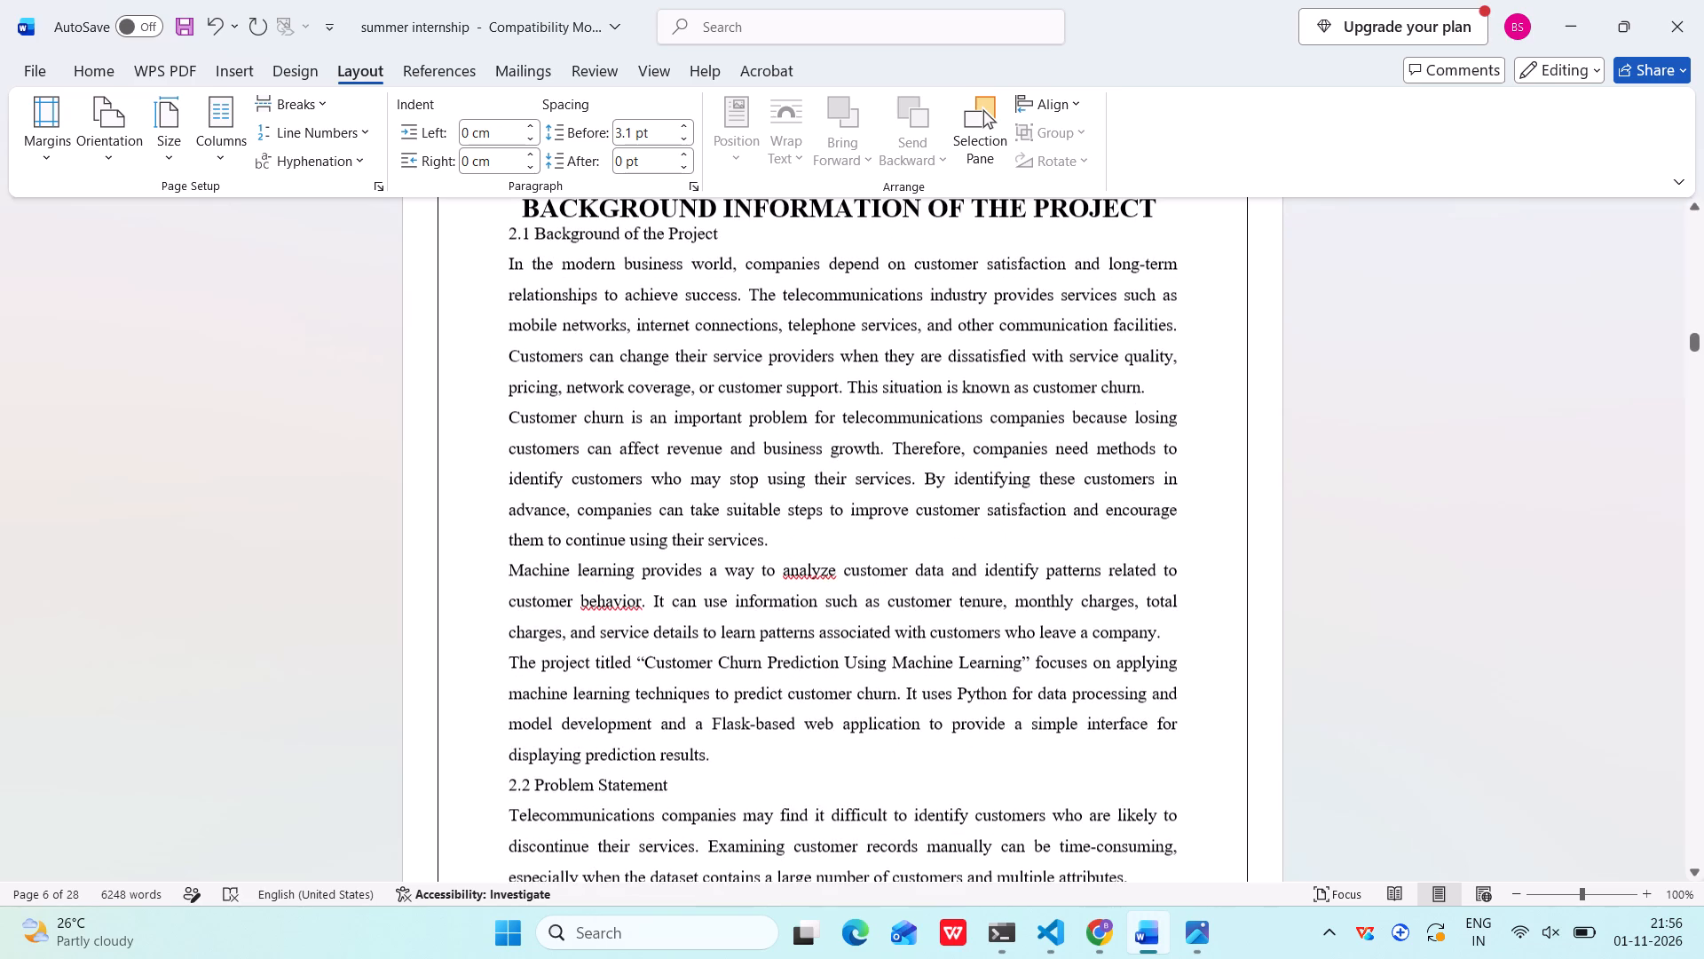
scroll(733, 486, down, 1)
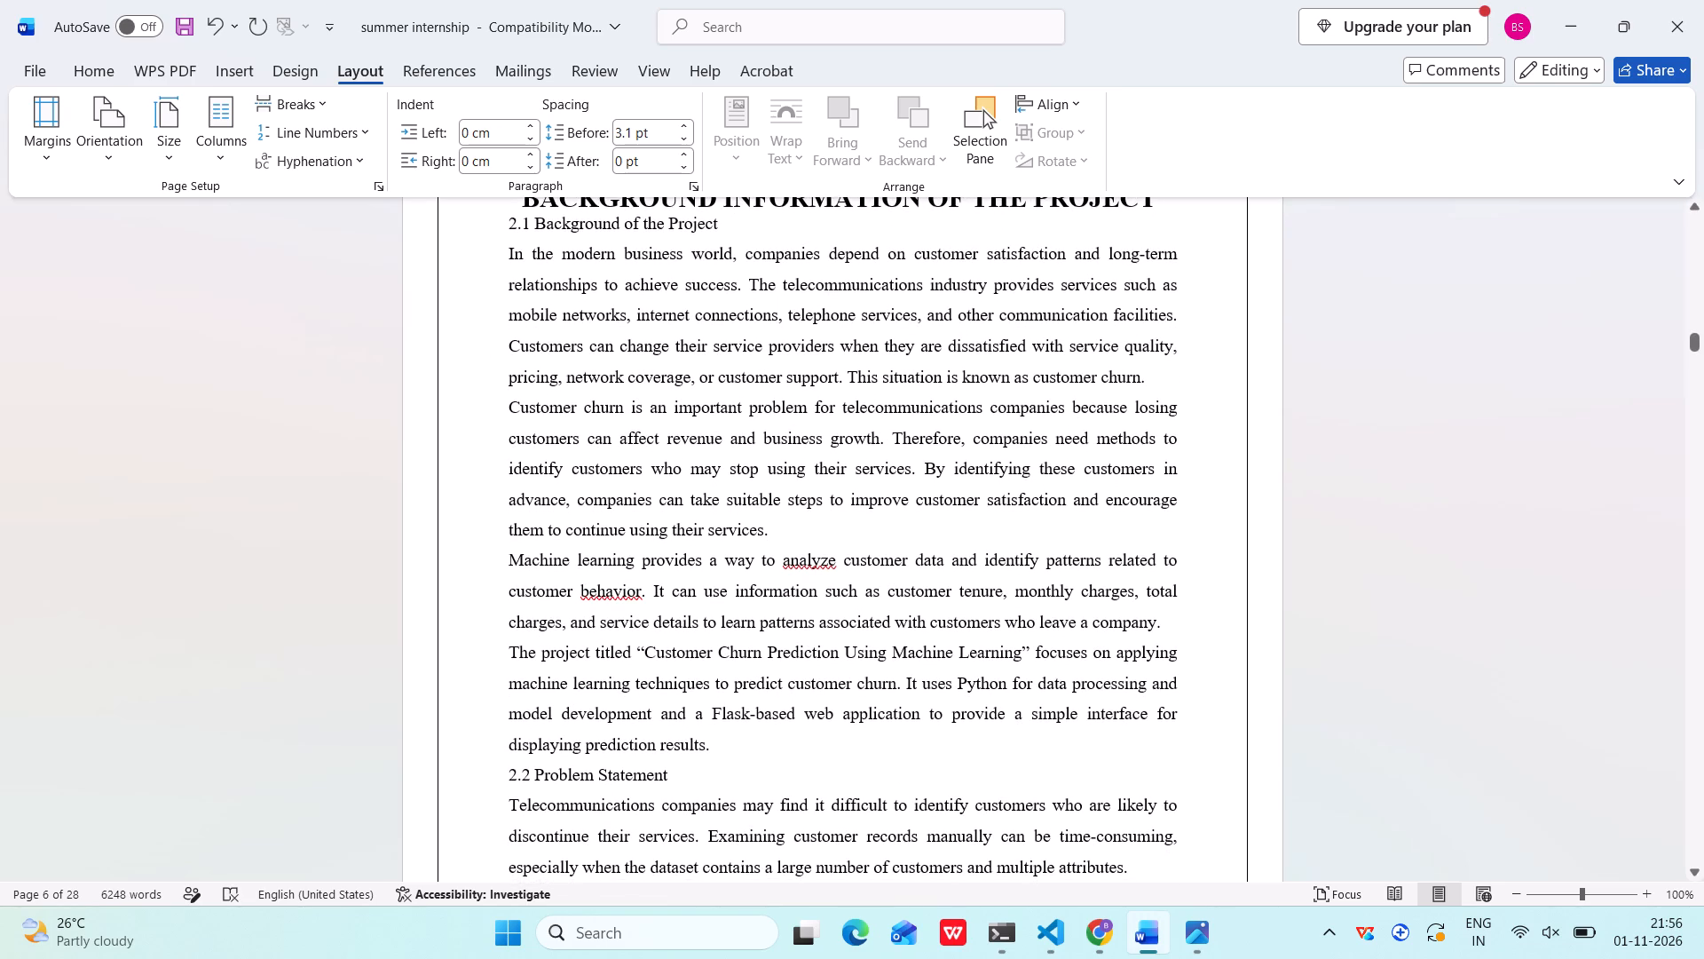
scroll(733, 486, down, 4)
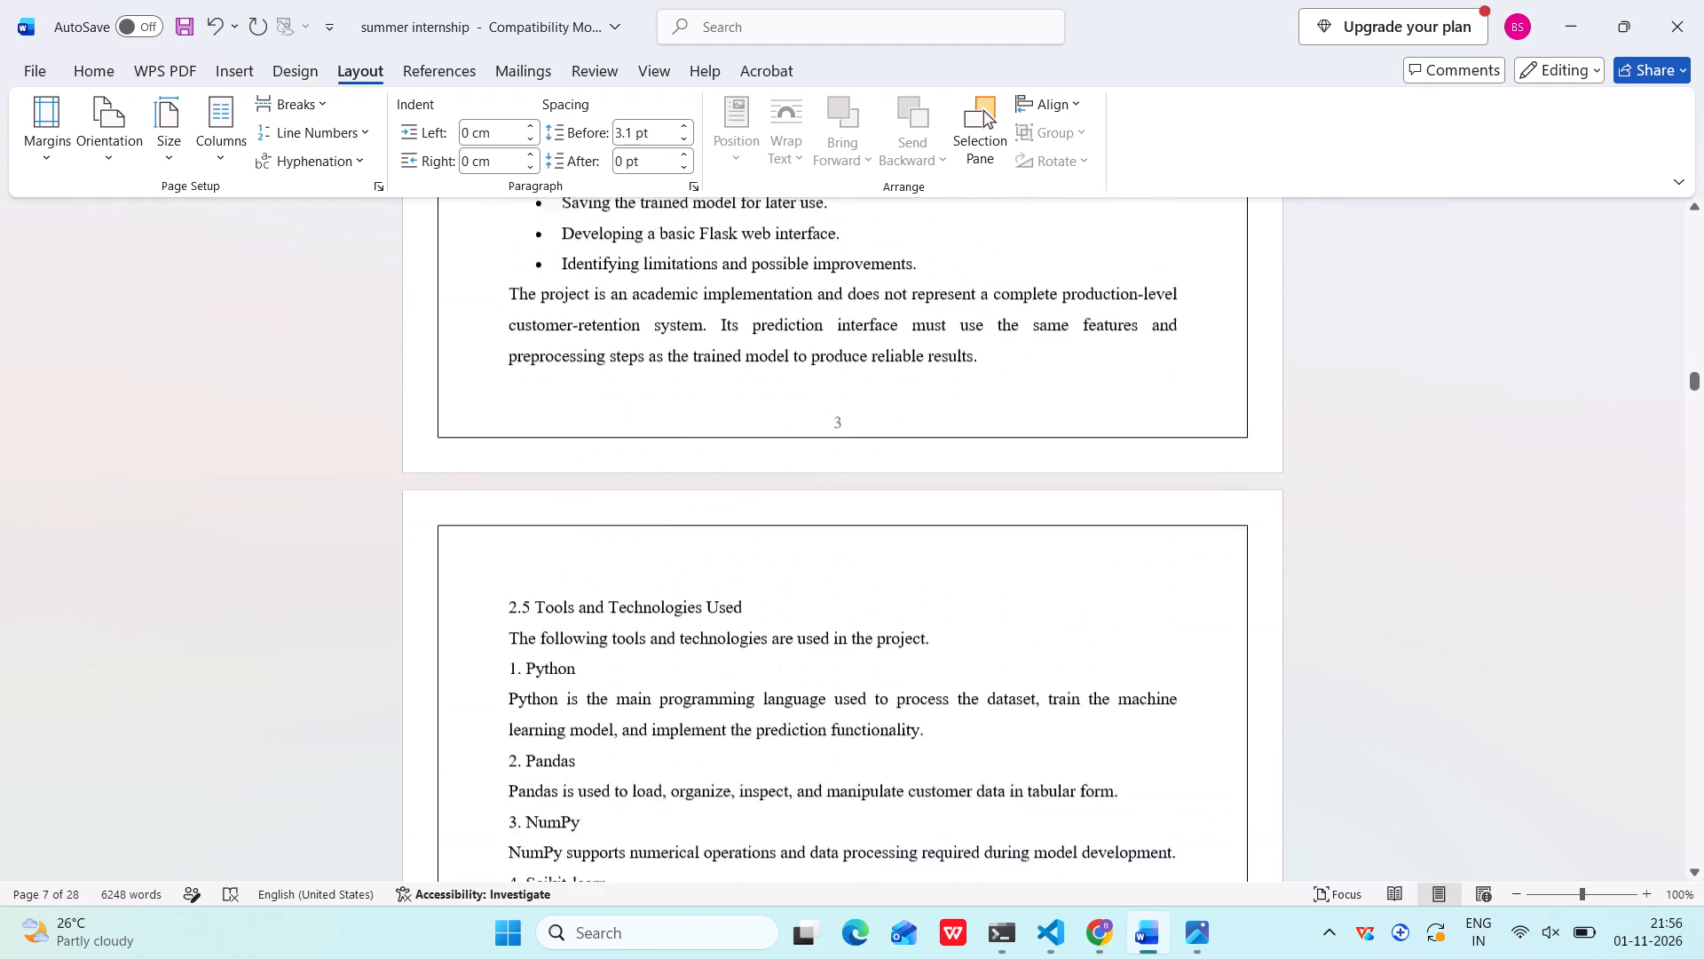
scroll(733, 486, down, 4)
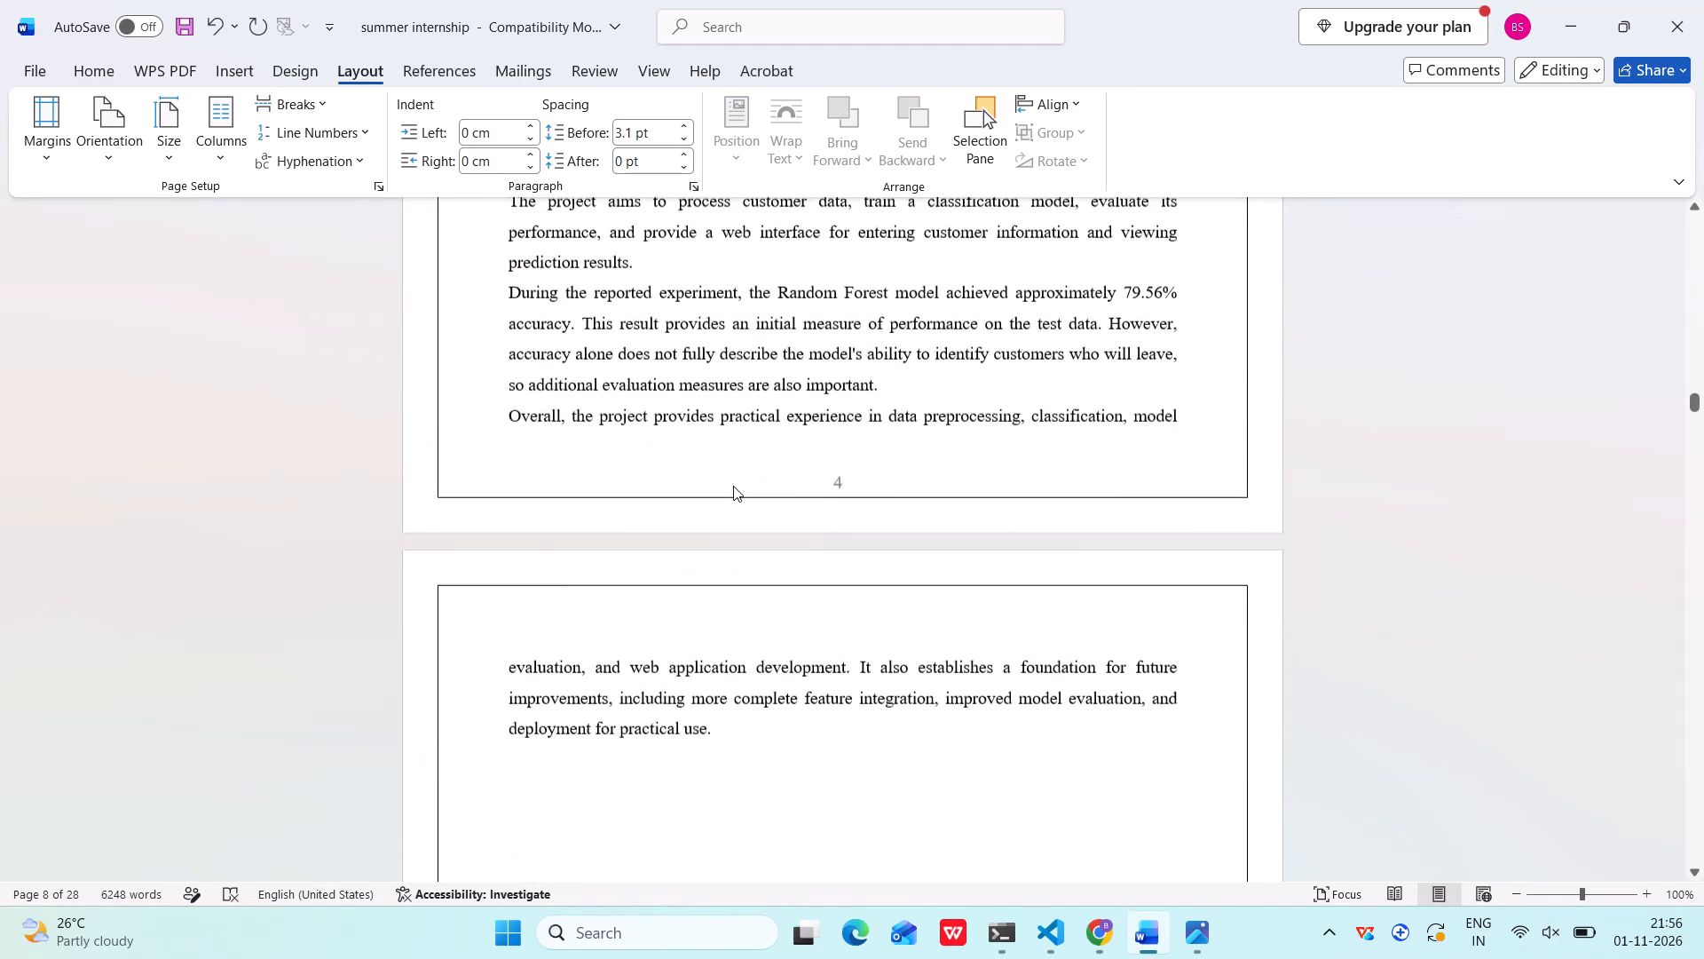
scroll(733, 486, down, 1)
scroll(733, 486, up, 9)
scroll(733, 486, down, 2)
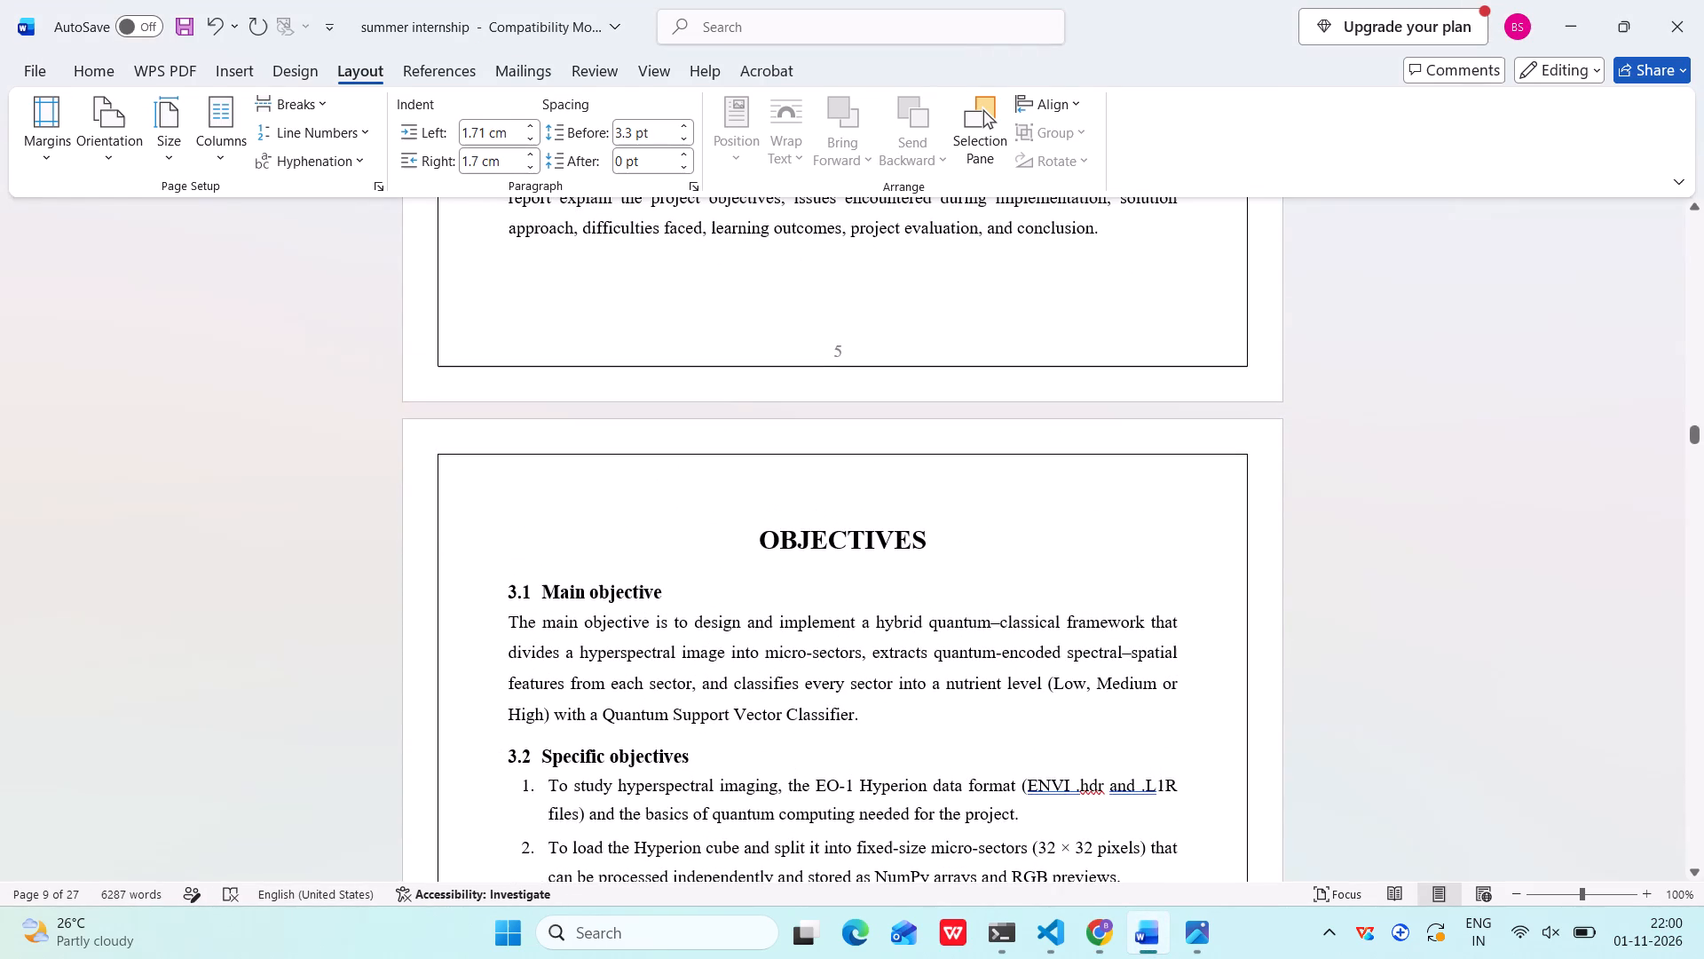
scroll(555, 627, down, 1)
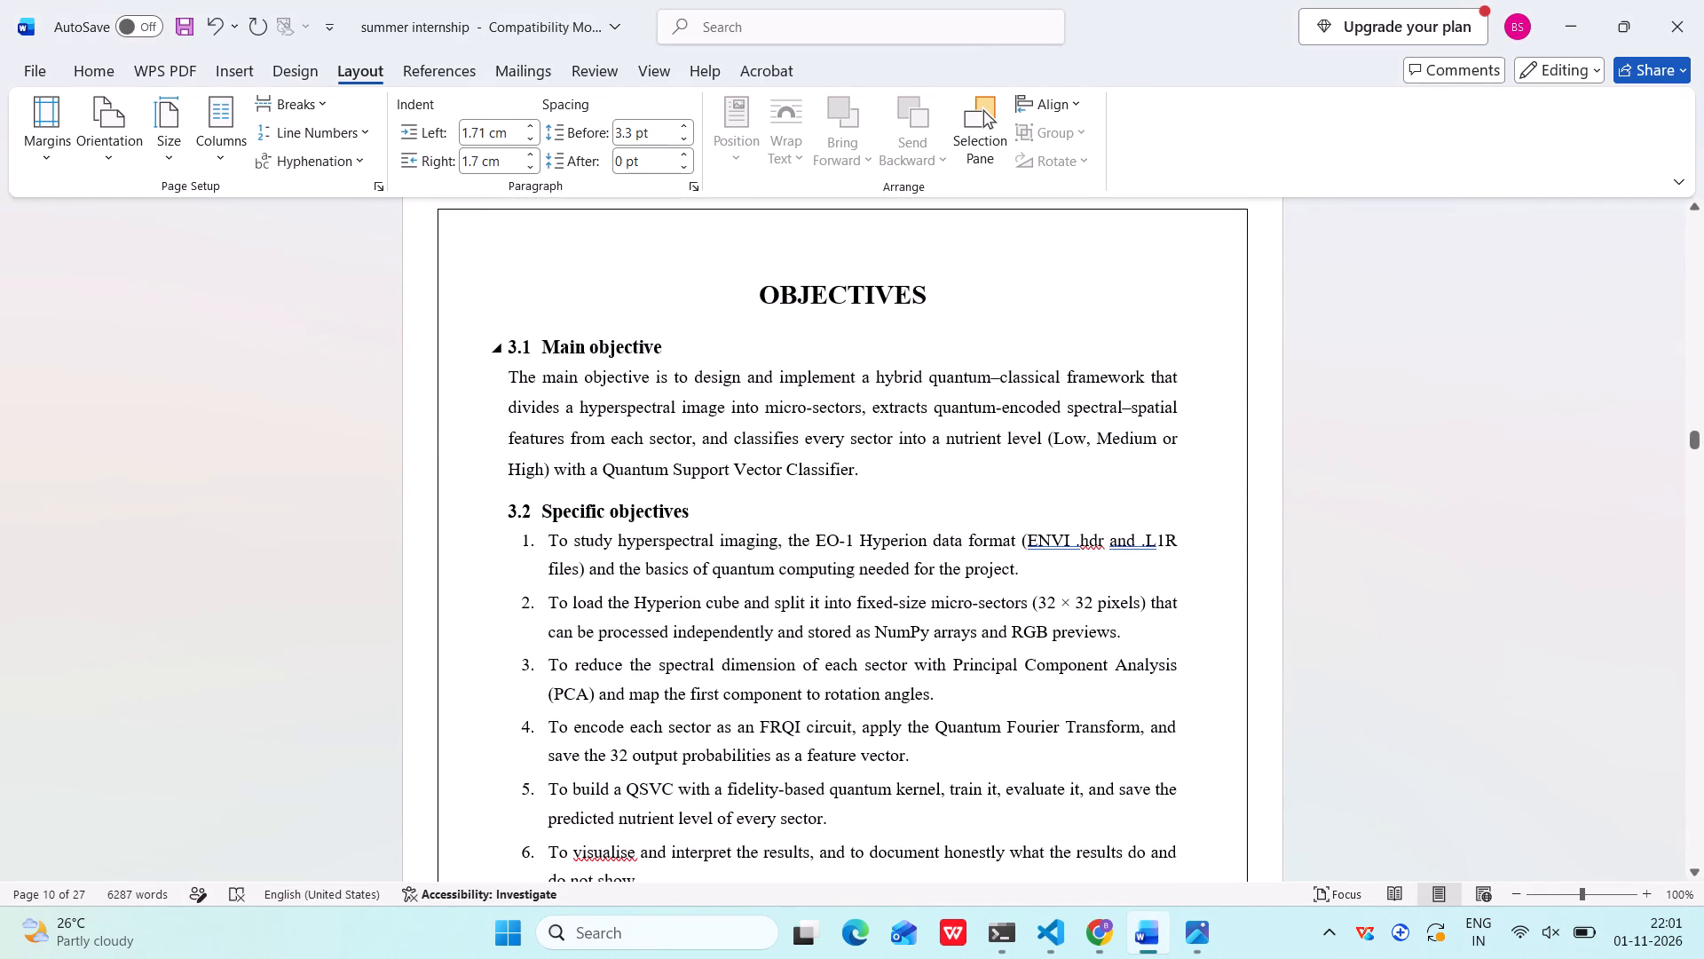
drag(507, 341, 500, 272)
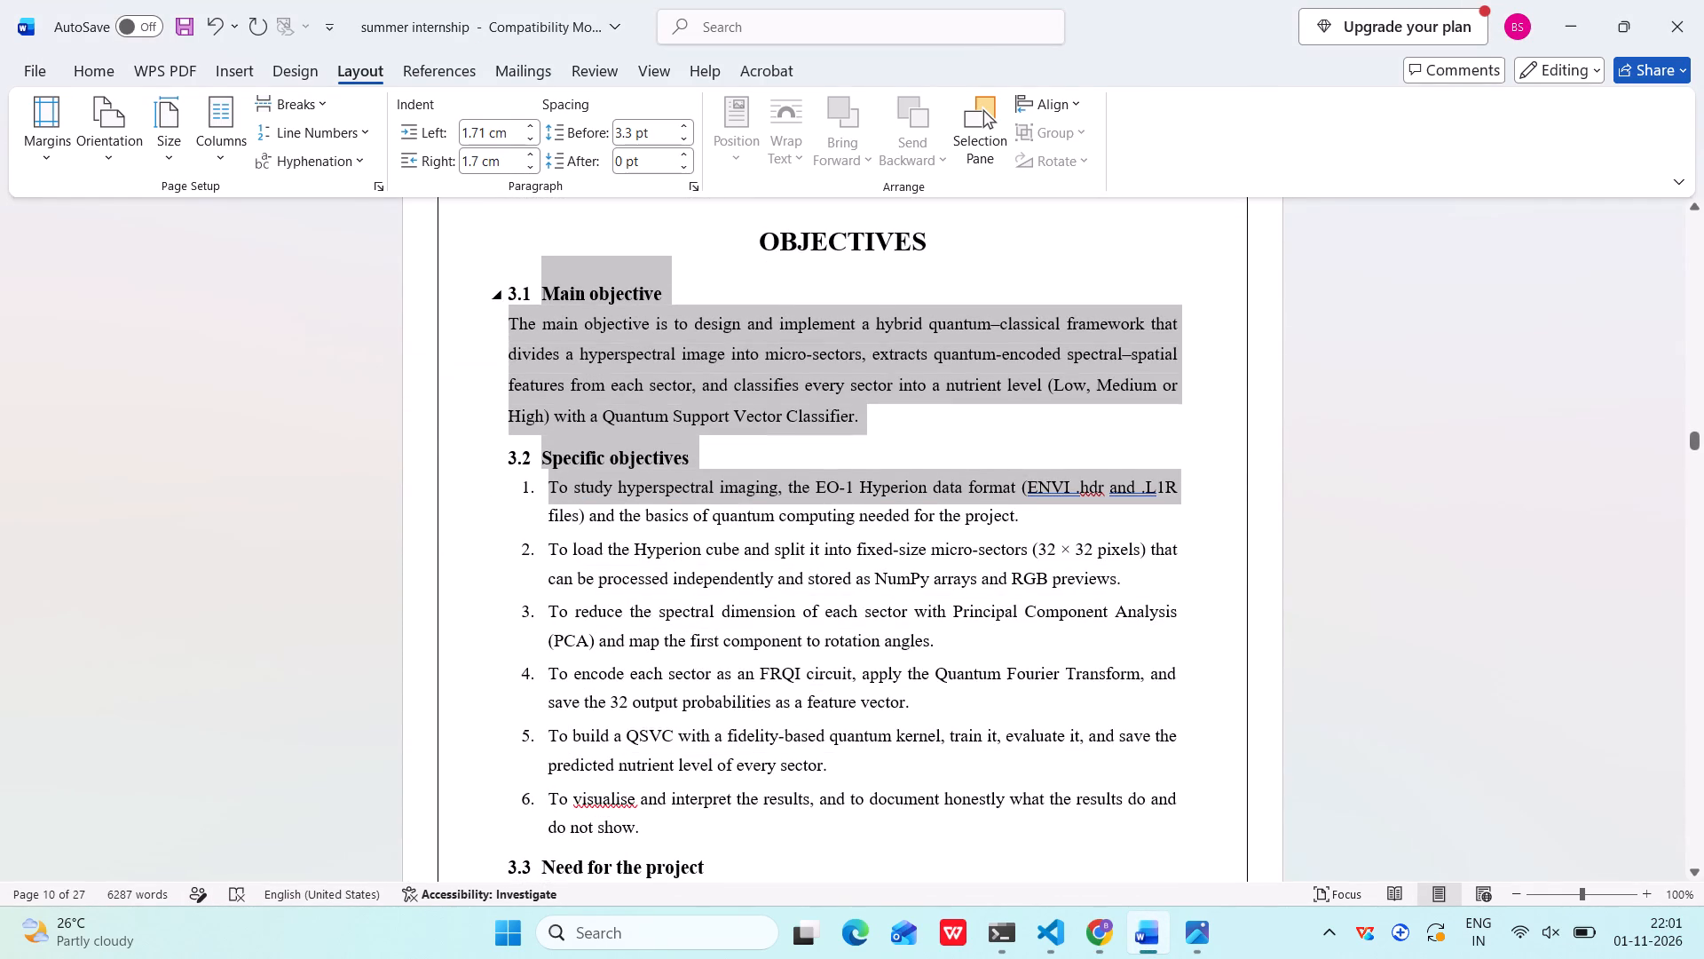
drag(500, 272, 507, 275)
click(507, 275)
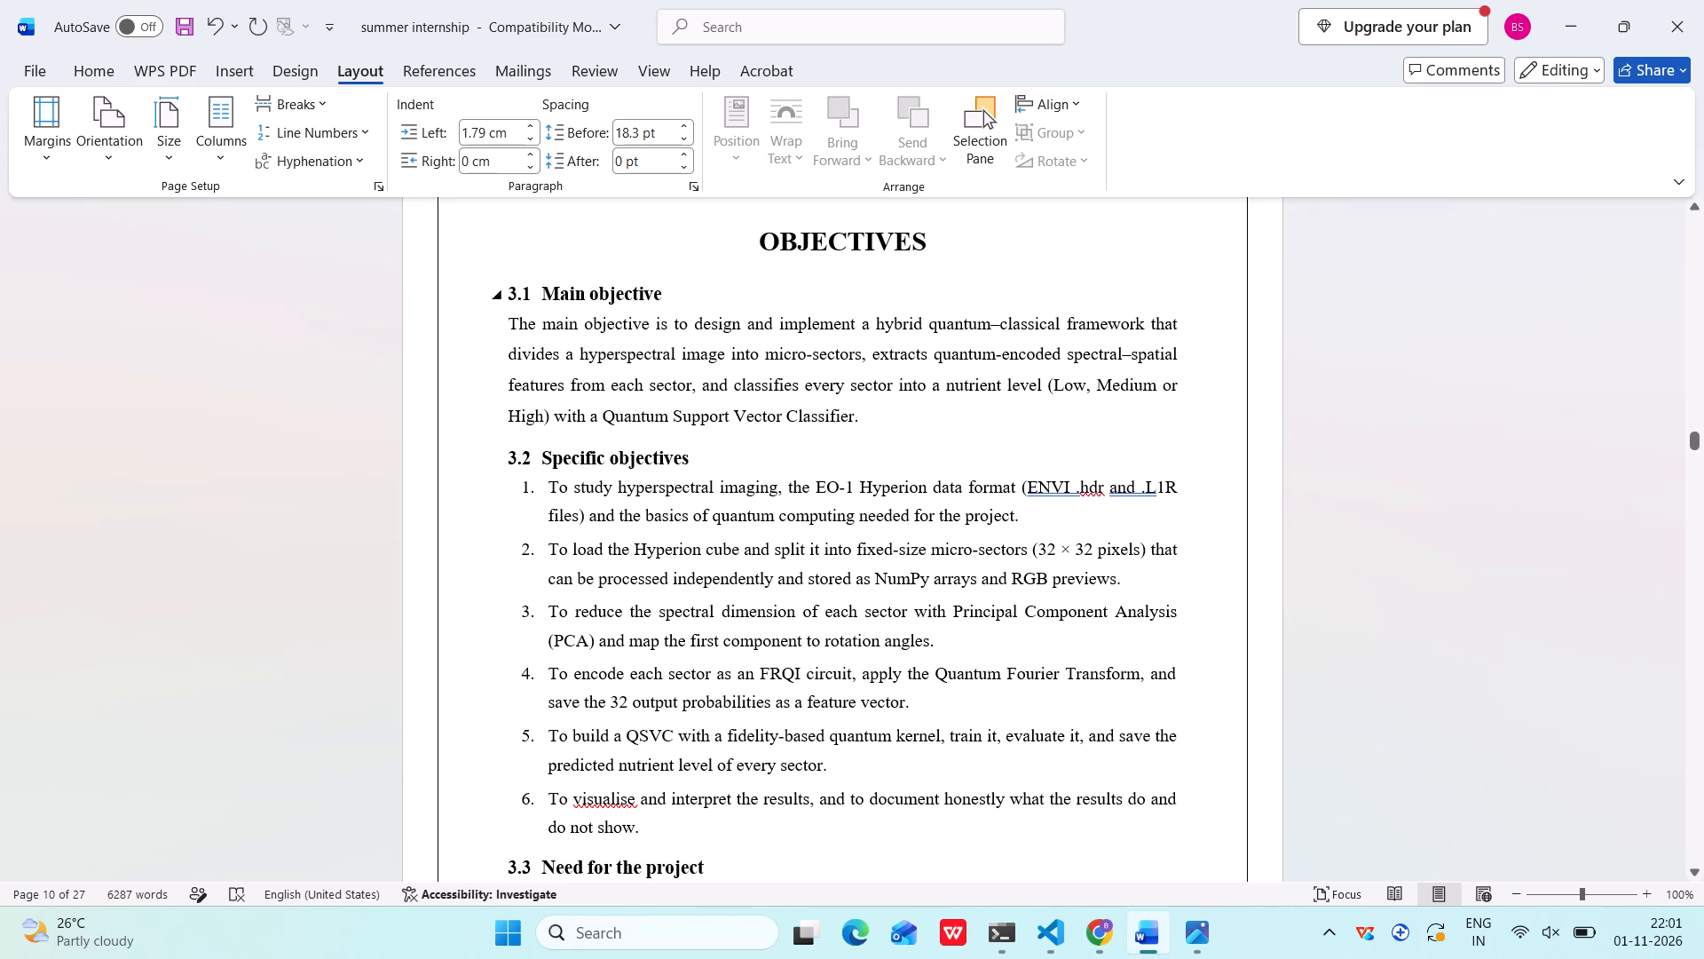
drag(509, 292, 600, 574)
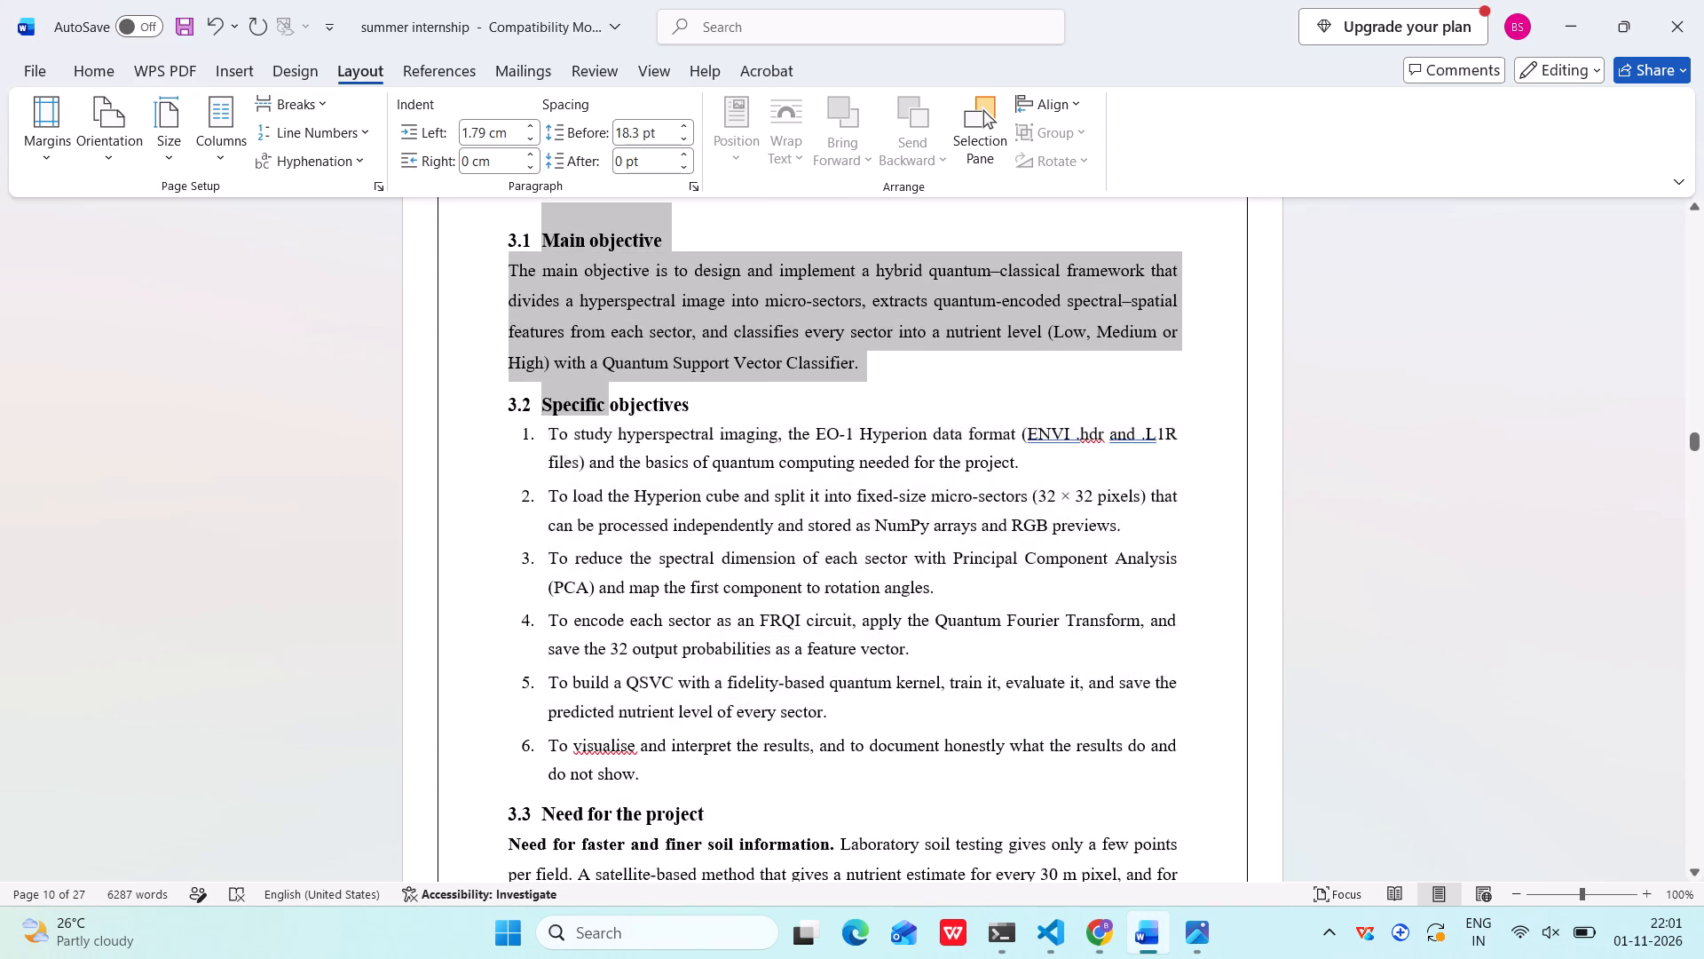
drag(600, 574, 738, 834)
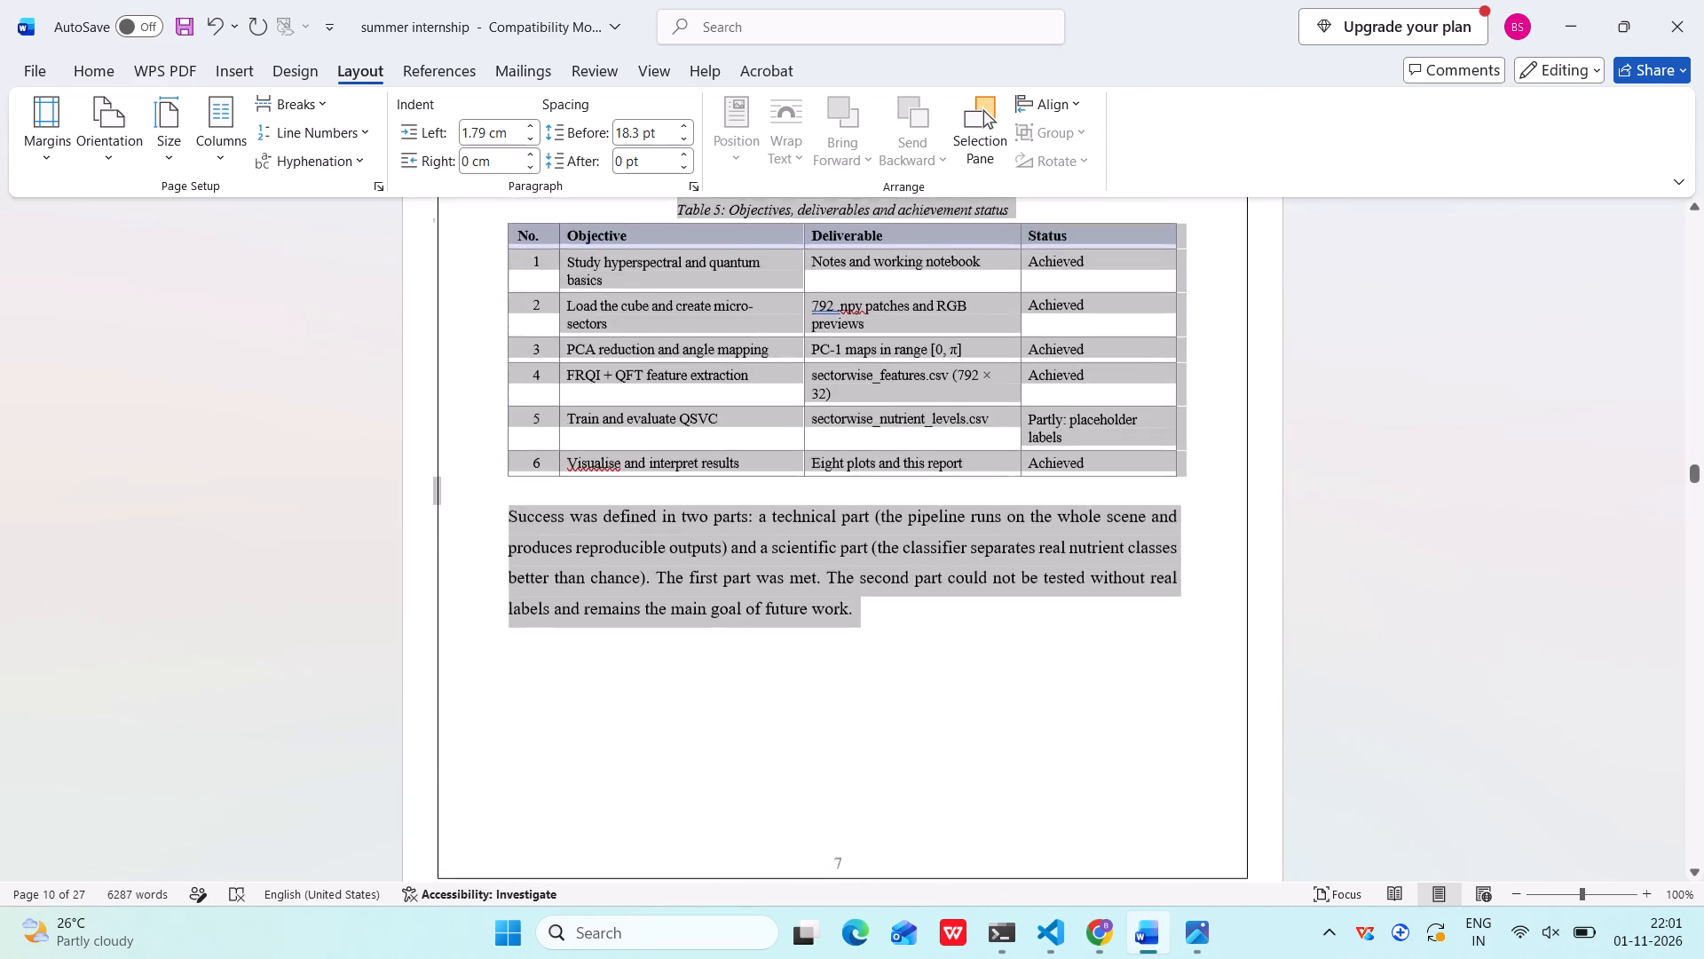
drag(738, 834, 825, 646)
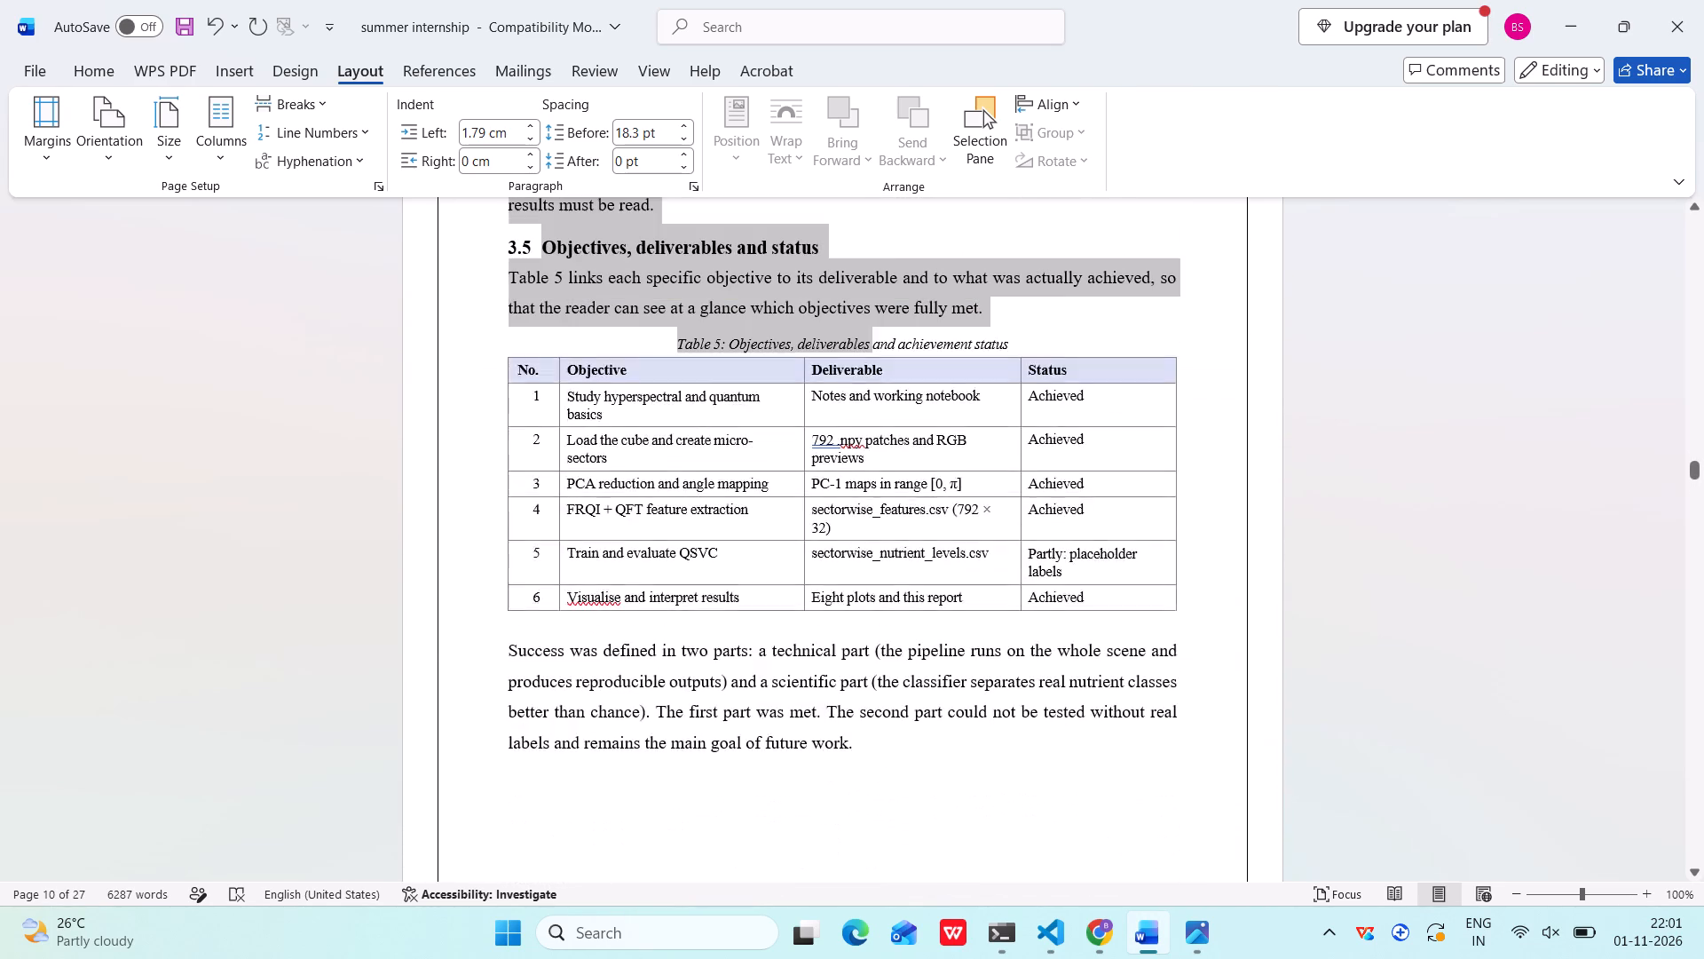
drag(825, 646, 864, 743)
key(ctrl+v)
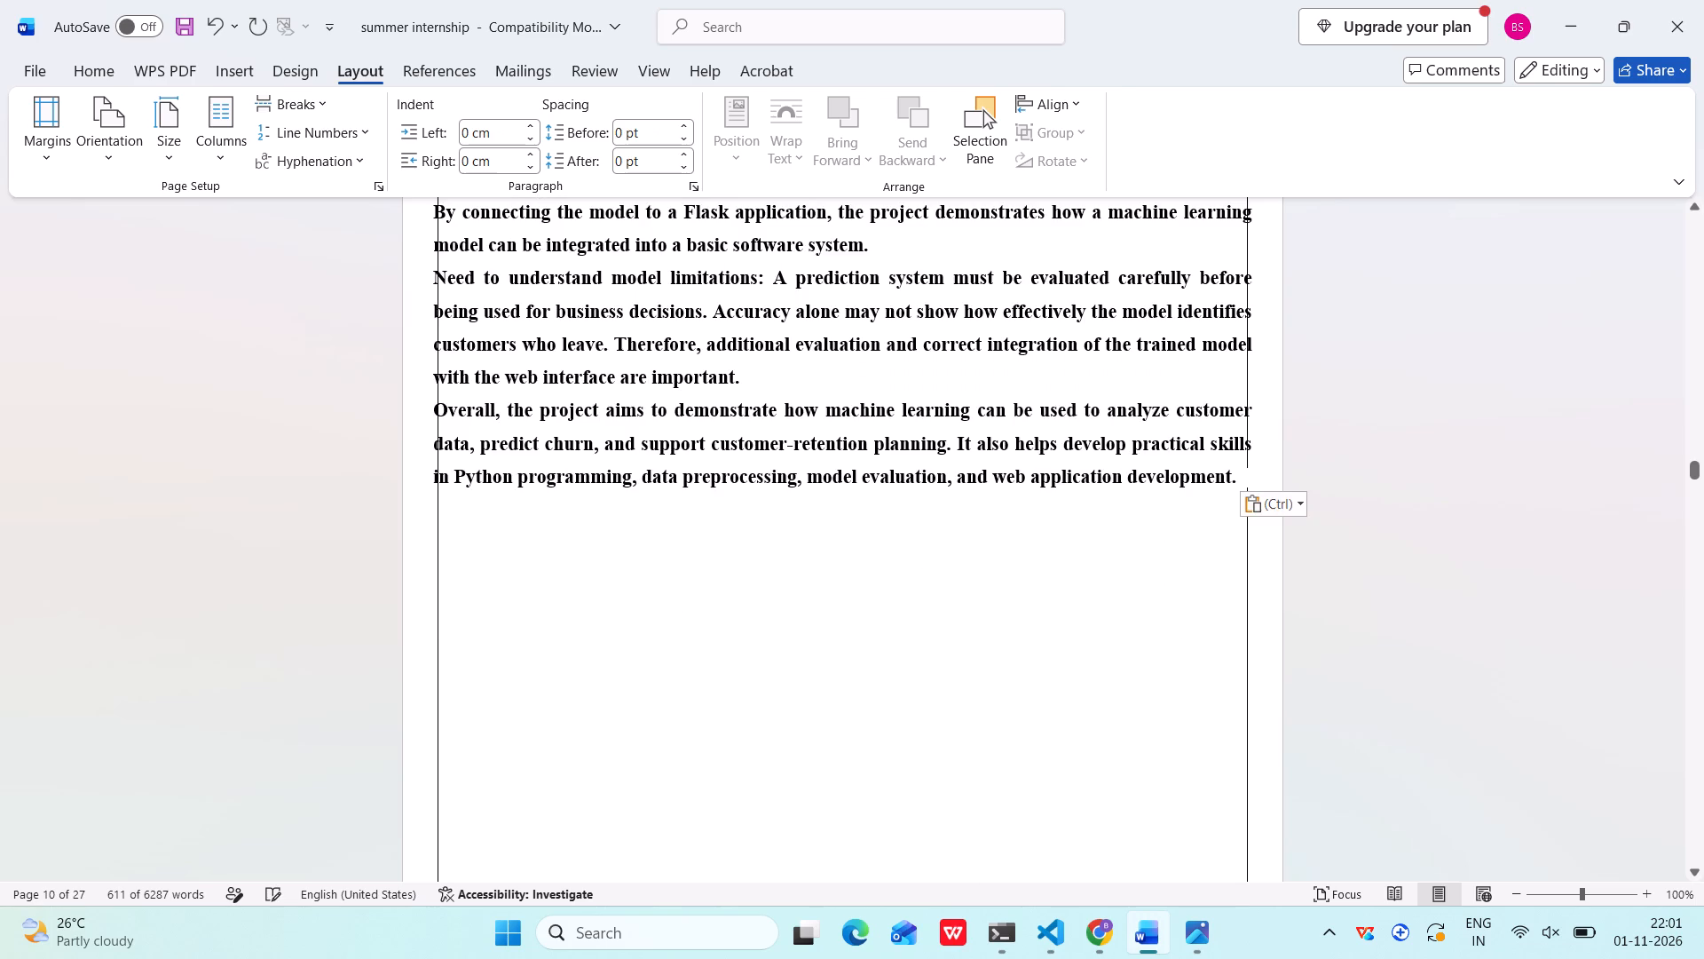
Compare the formatting of the pasted Objectives text with the Introduction and the section 2.5 pages.
scroll(864, 743, up, 6)
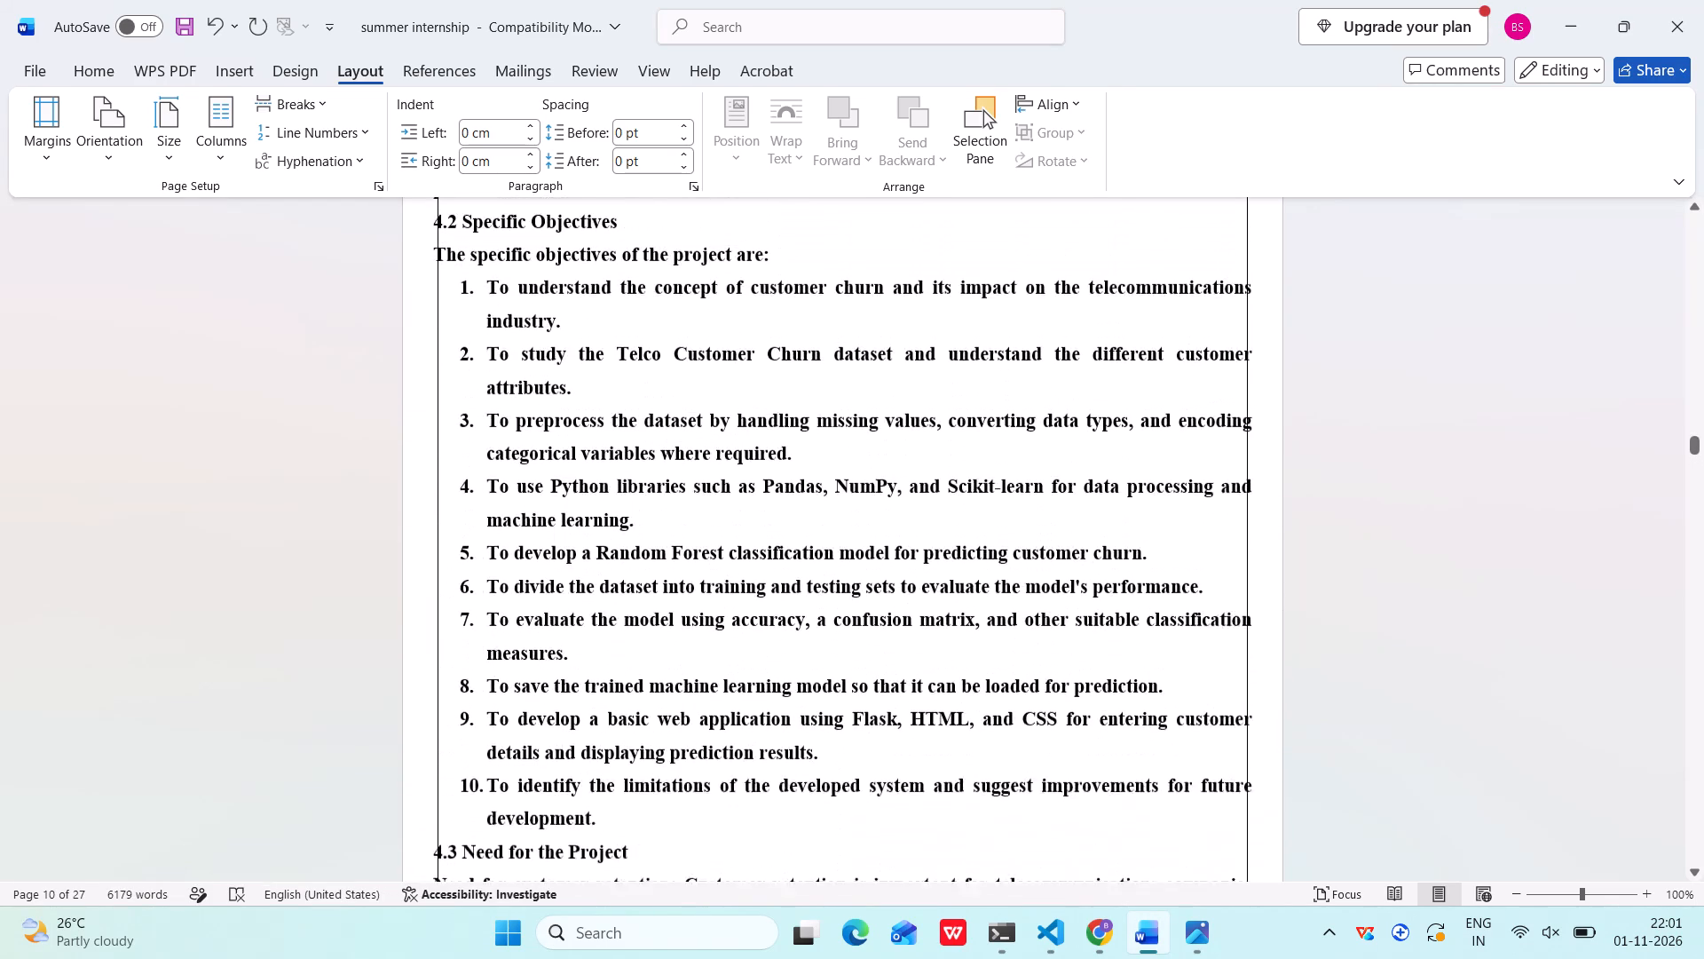
scroll(864, 743, up, 7)
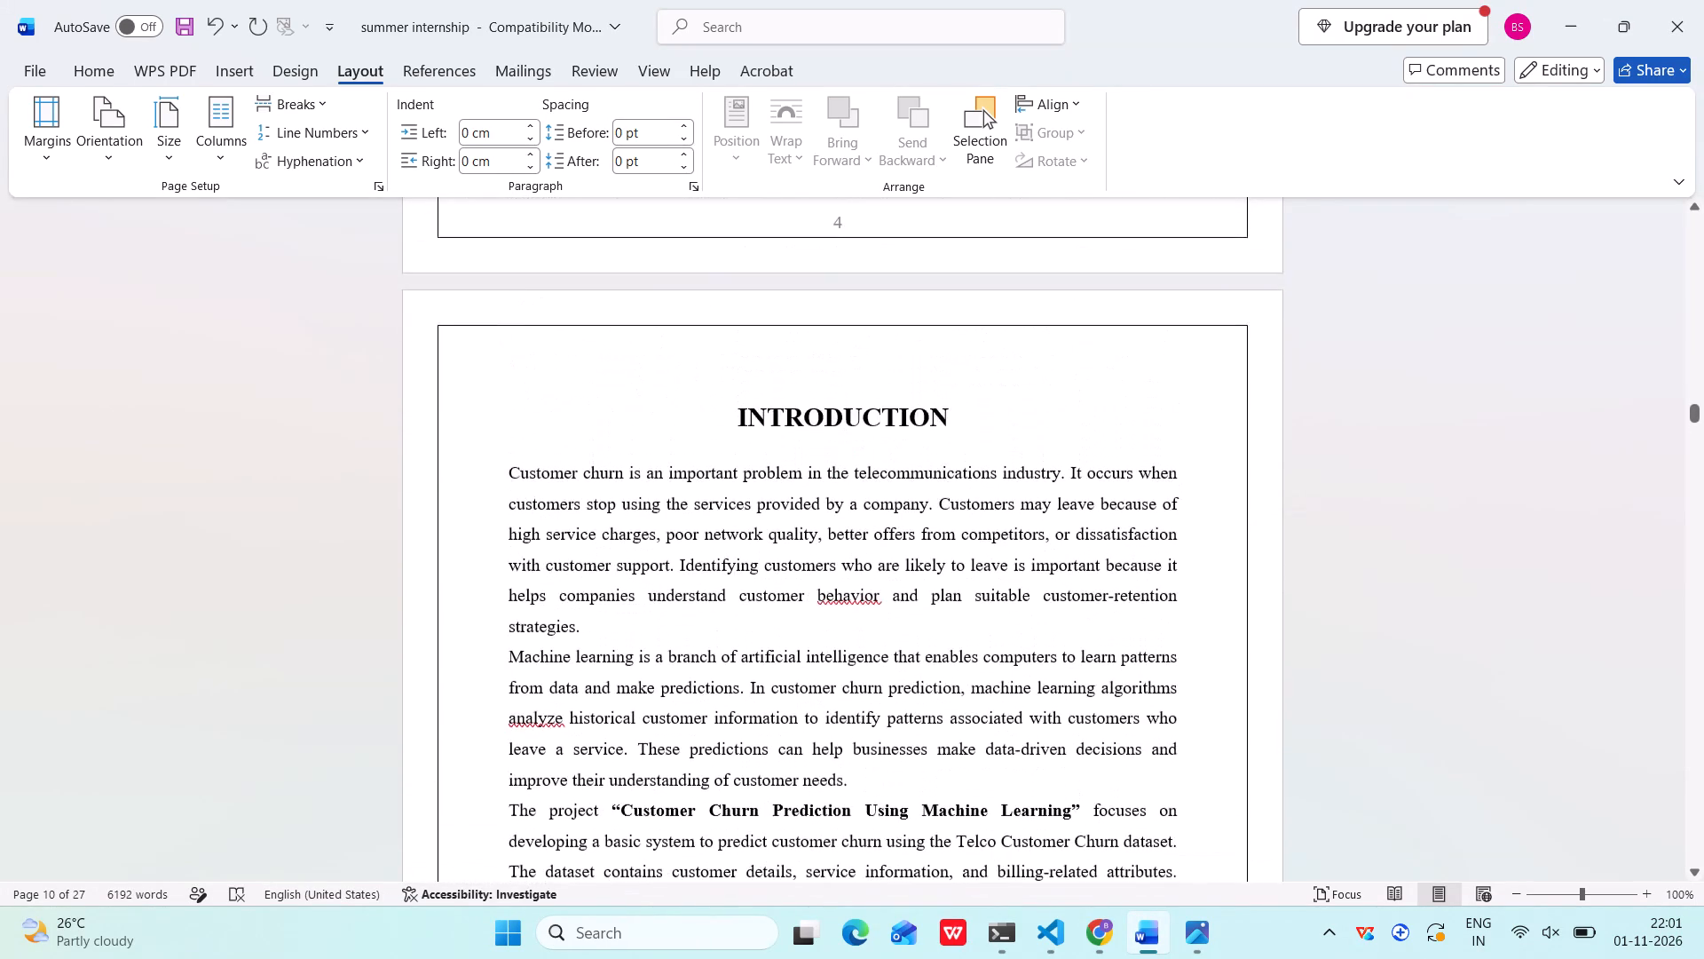
scroll(864, 743, up, 7)
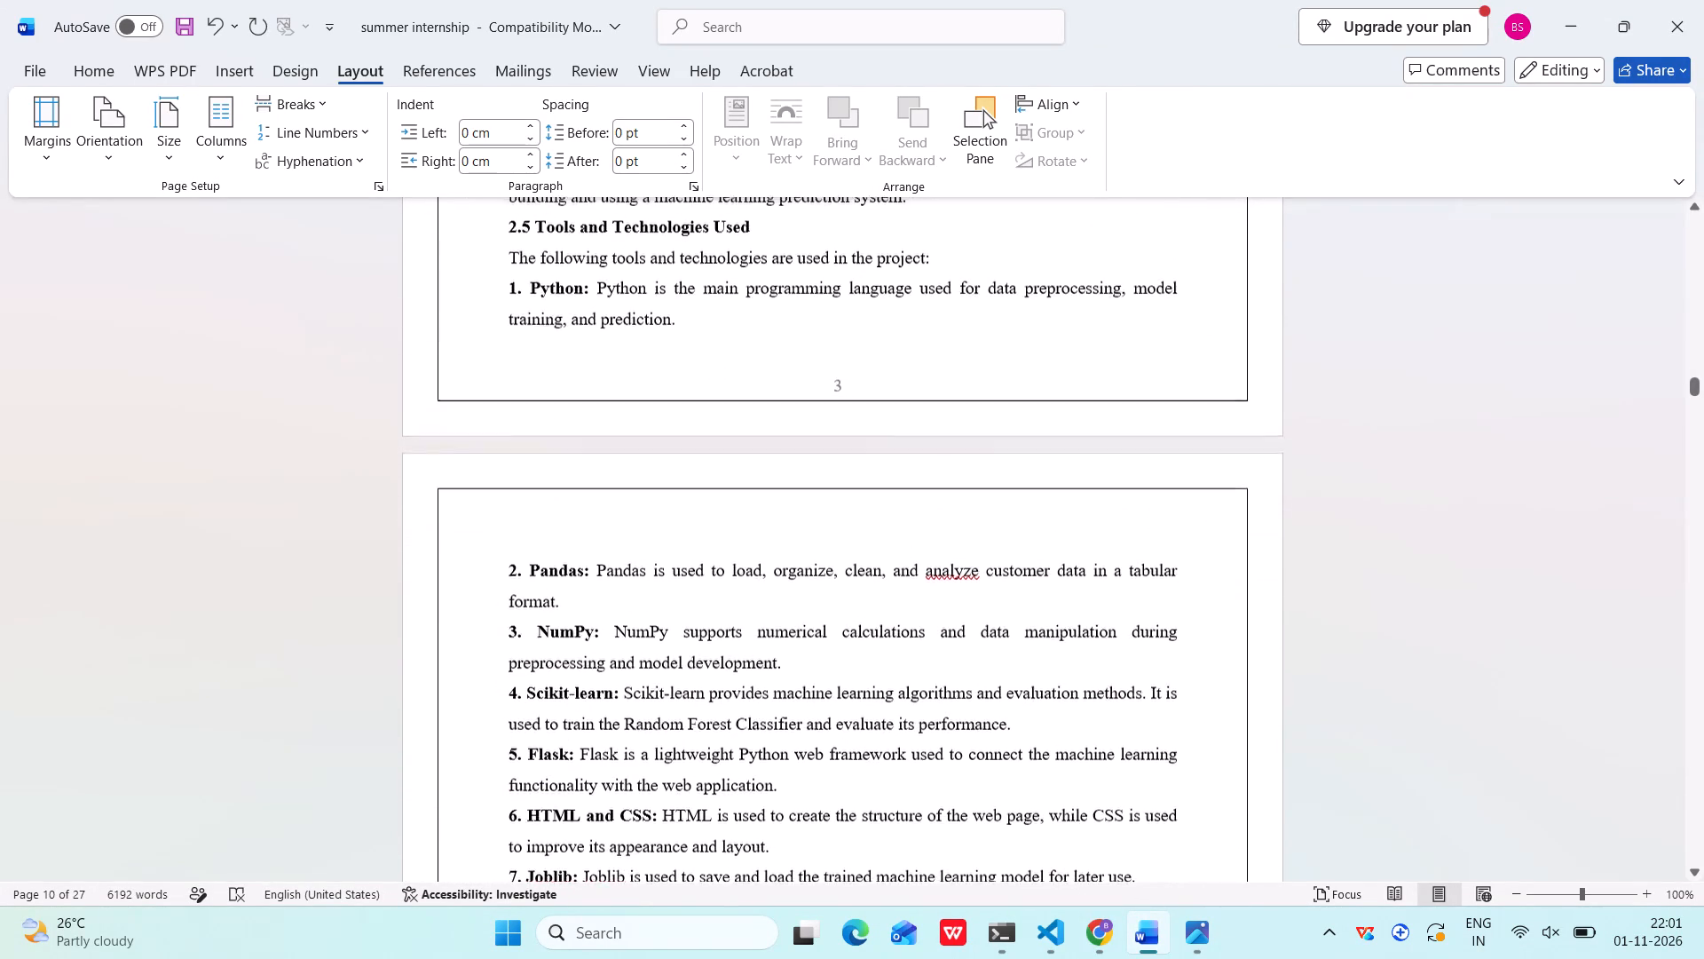
scroll(864, 743, up, 2)
scroll(864, 743, down, 6)
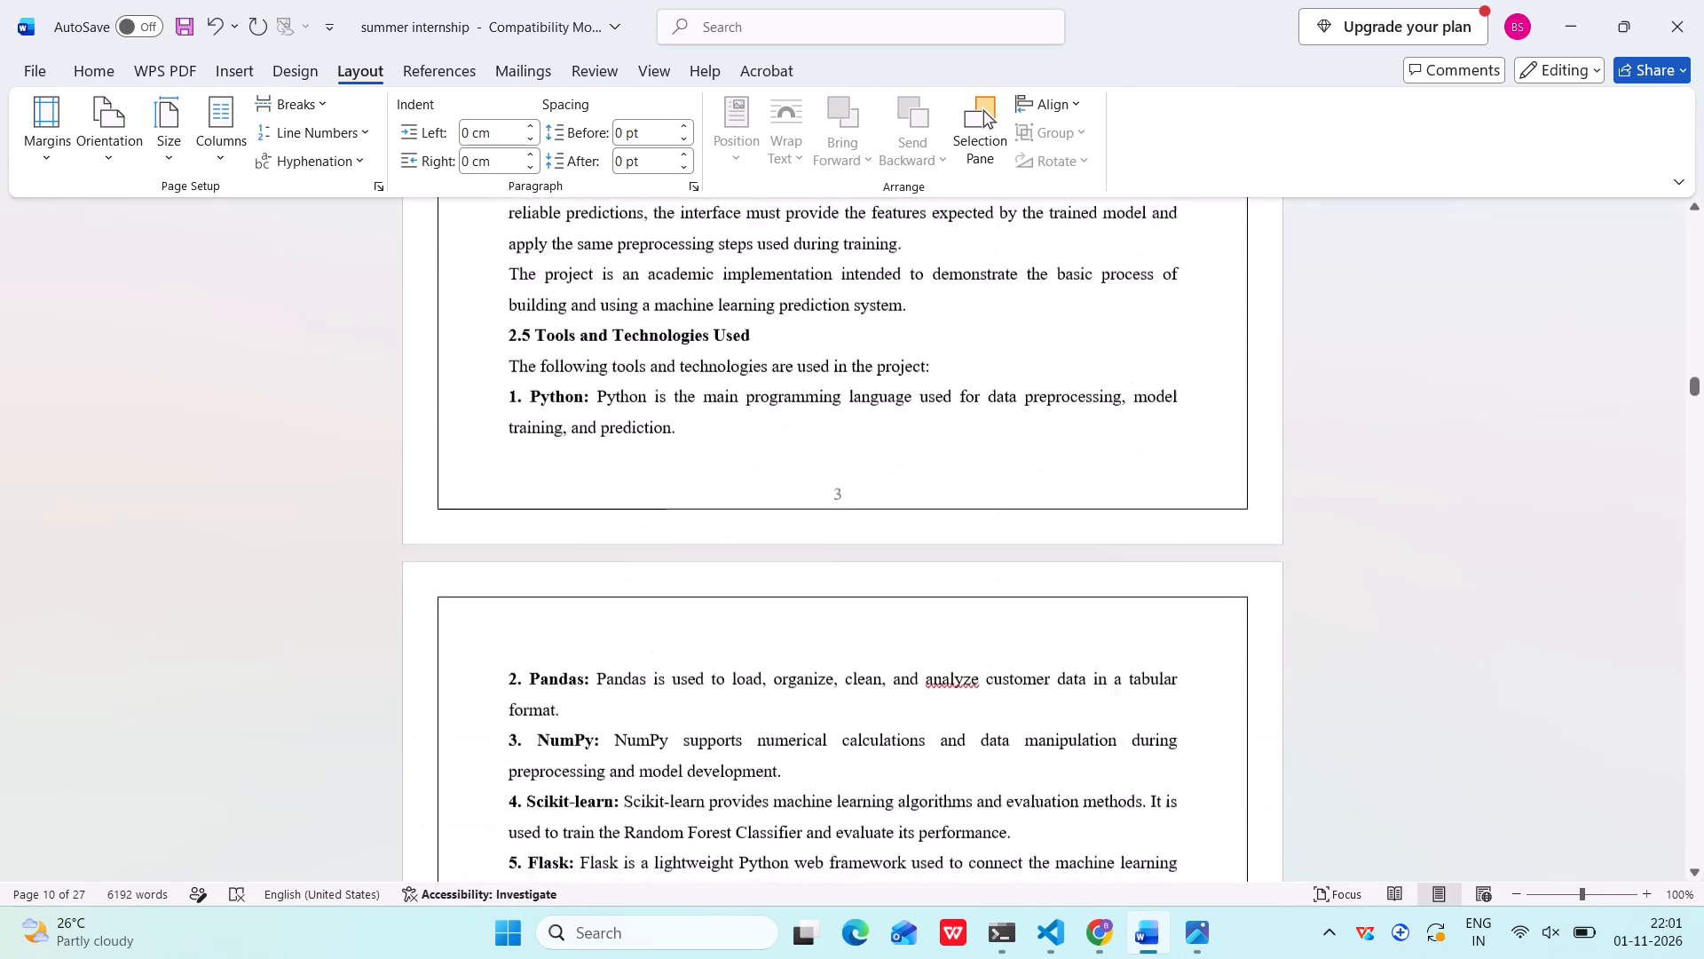
scroll(864, 743, down, 6)
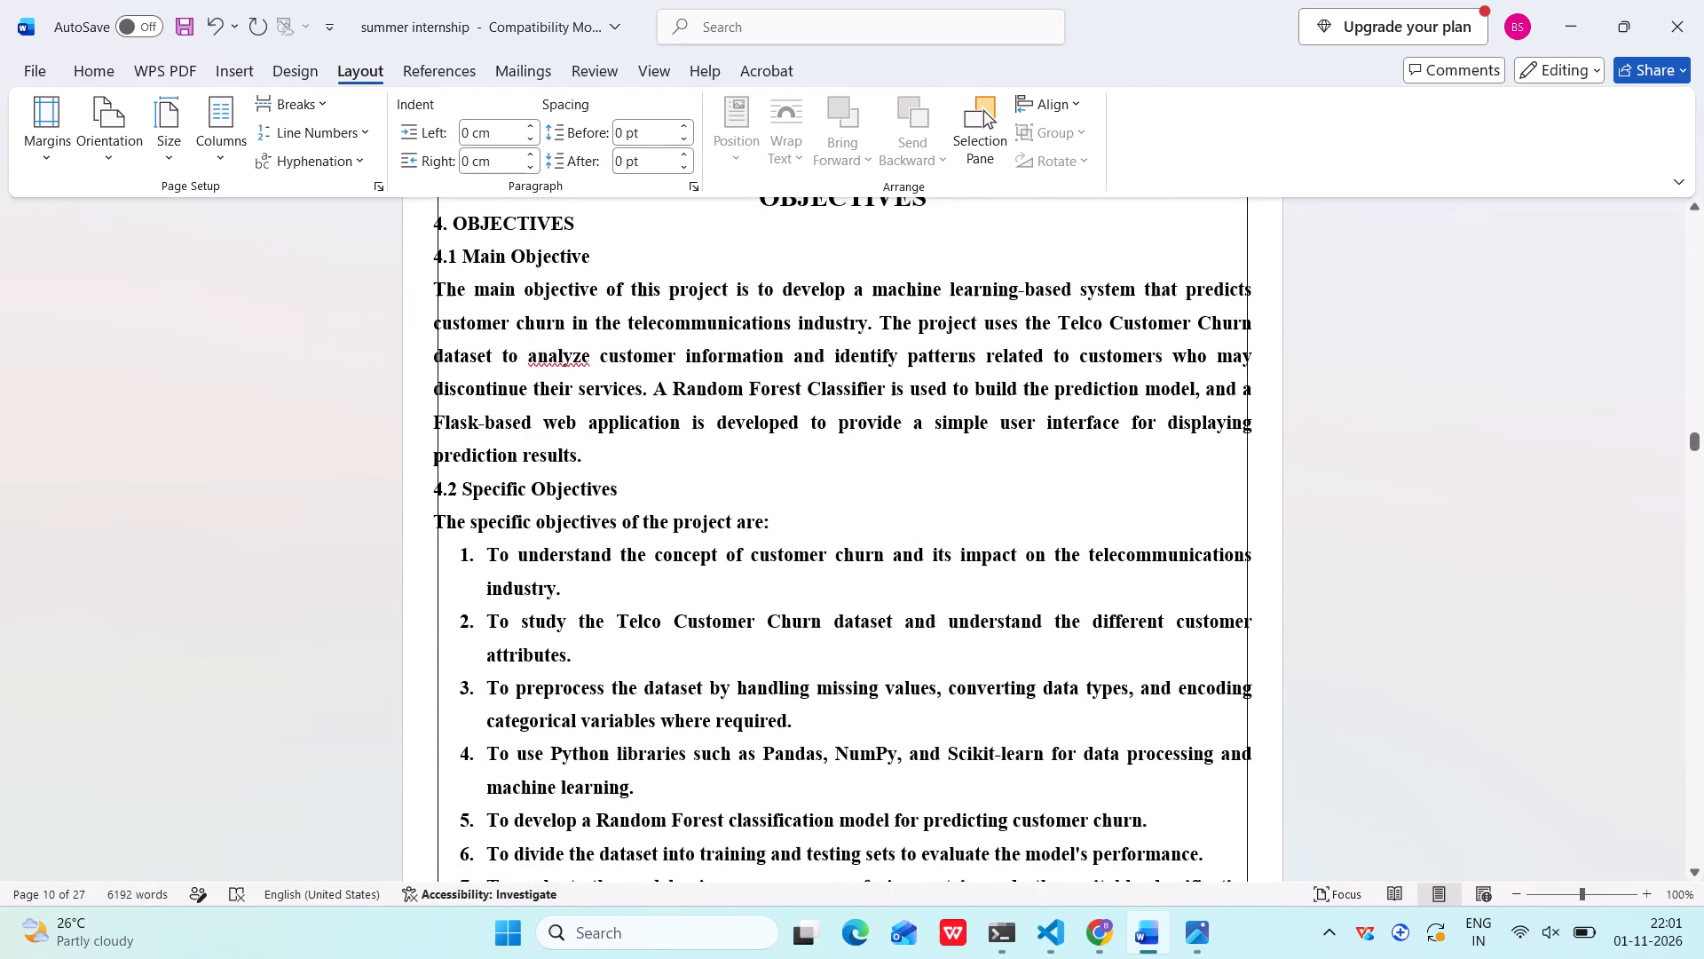
Remove the bold formatting from all the pasted Objectives text, from "4. OBJECTIVES" through the final "Overall" paragraph.
scroll(530, 383, up, 1)
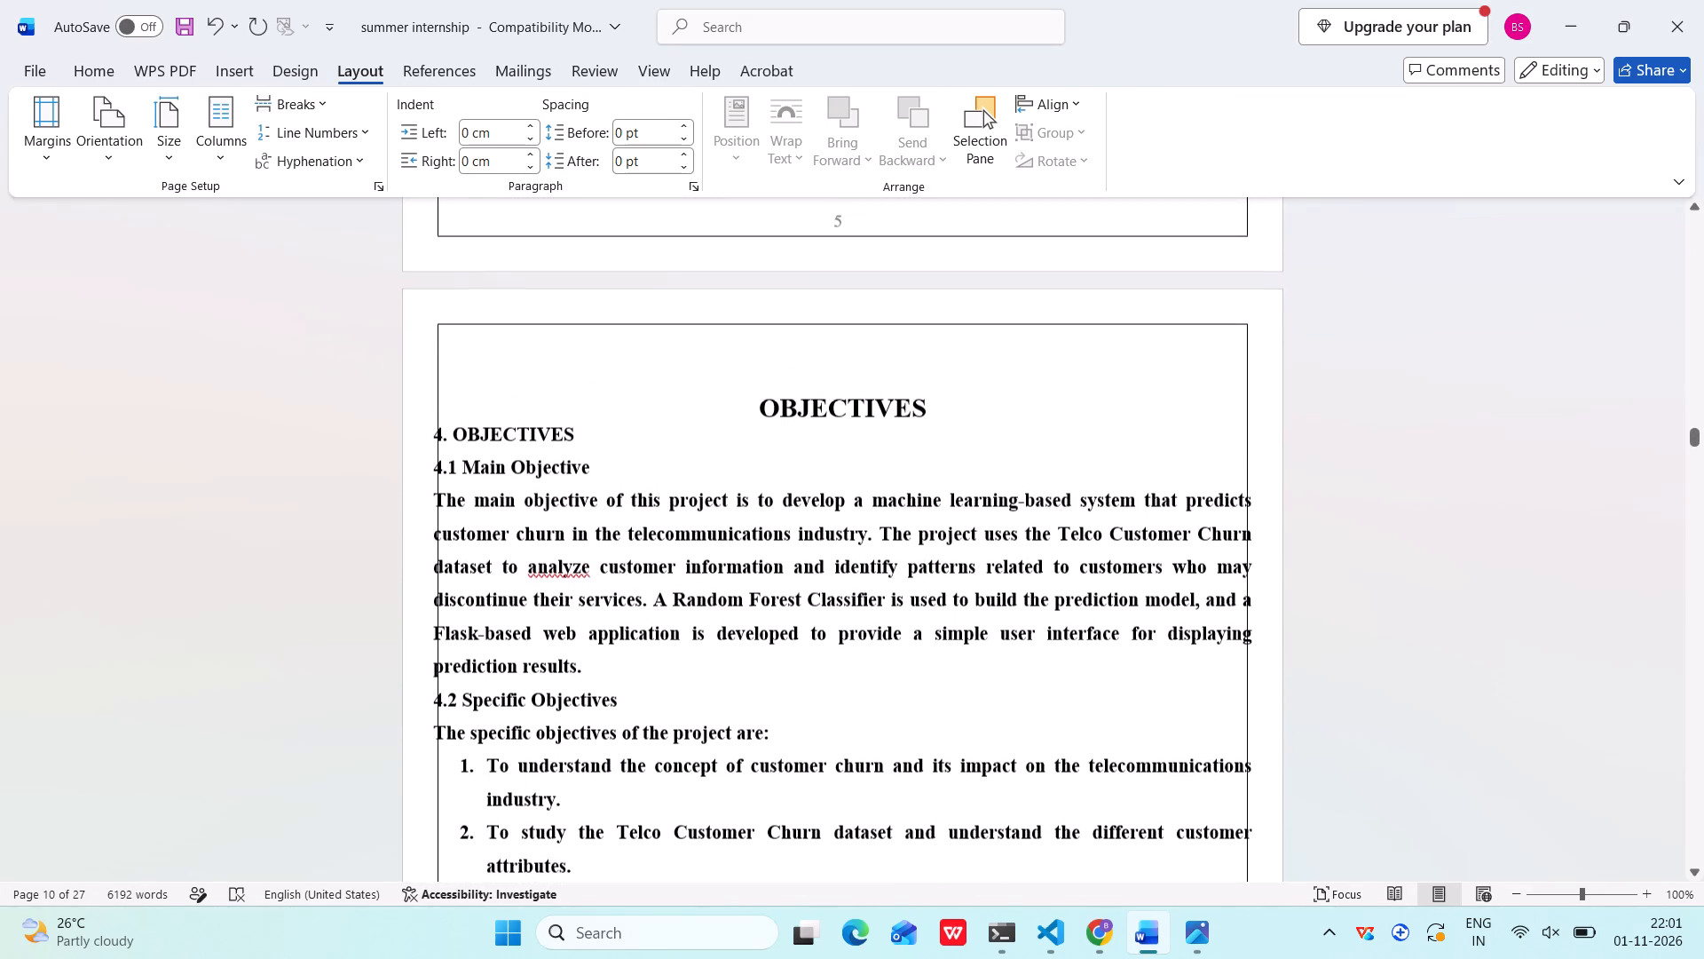
drag(426, 432, 640, 958)
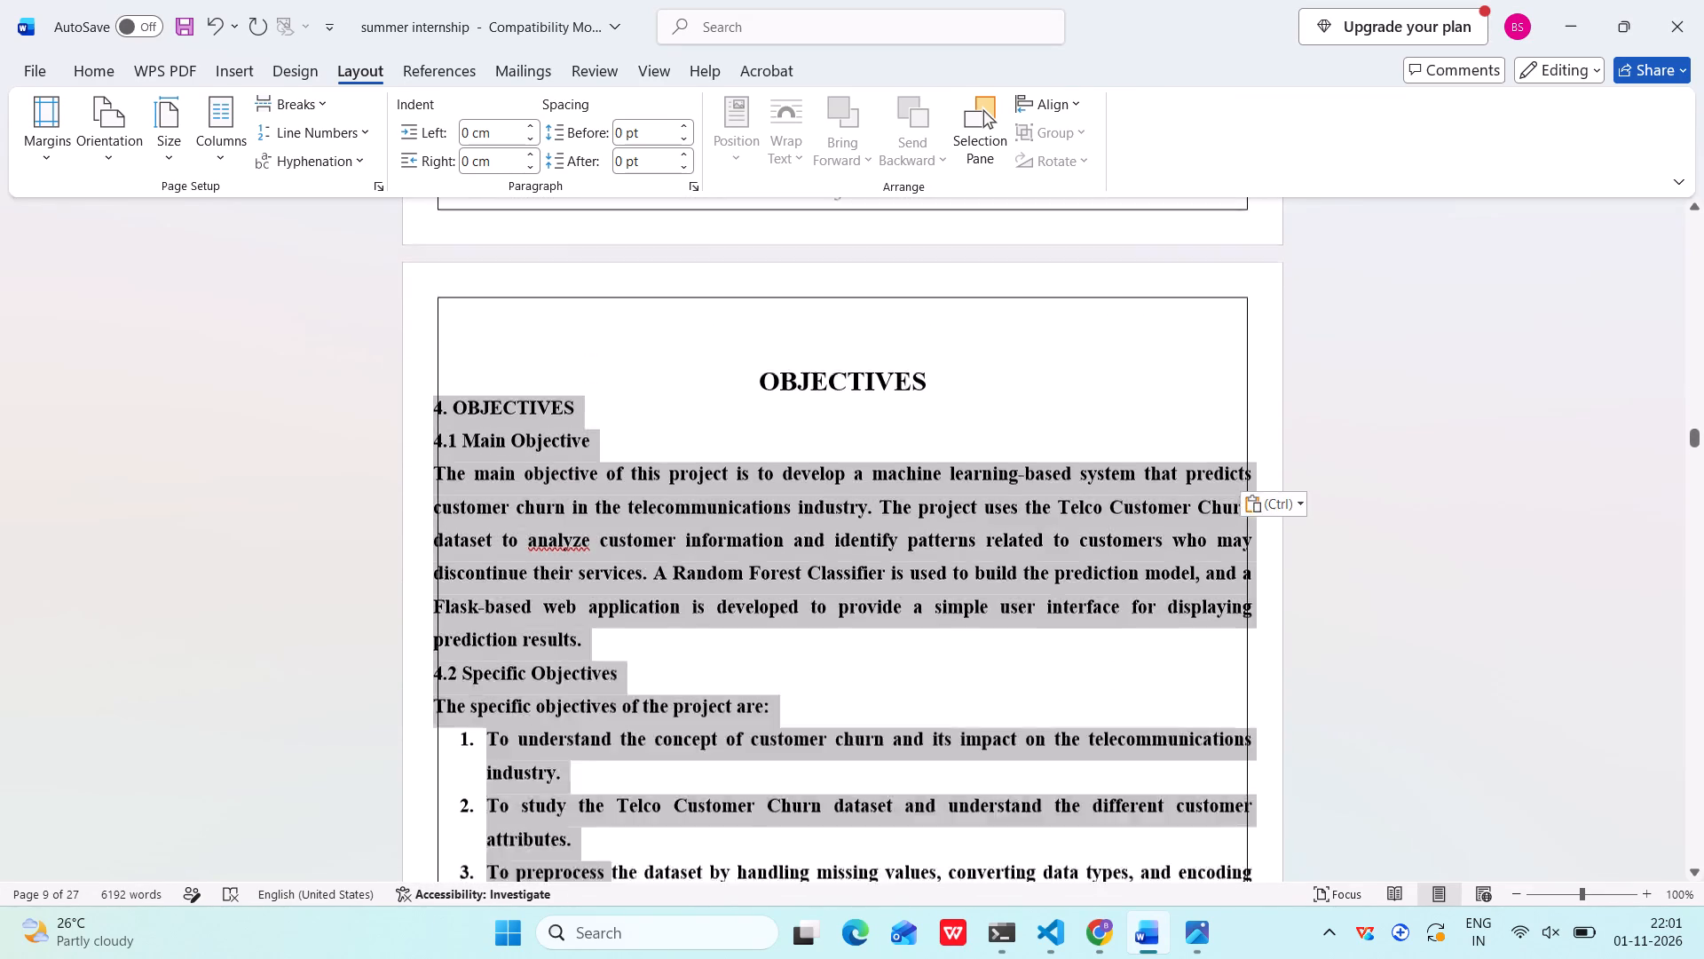
drag(640, 958, 1135, 232)
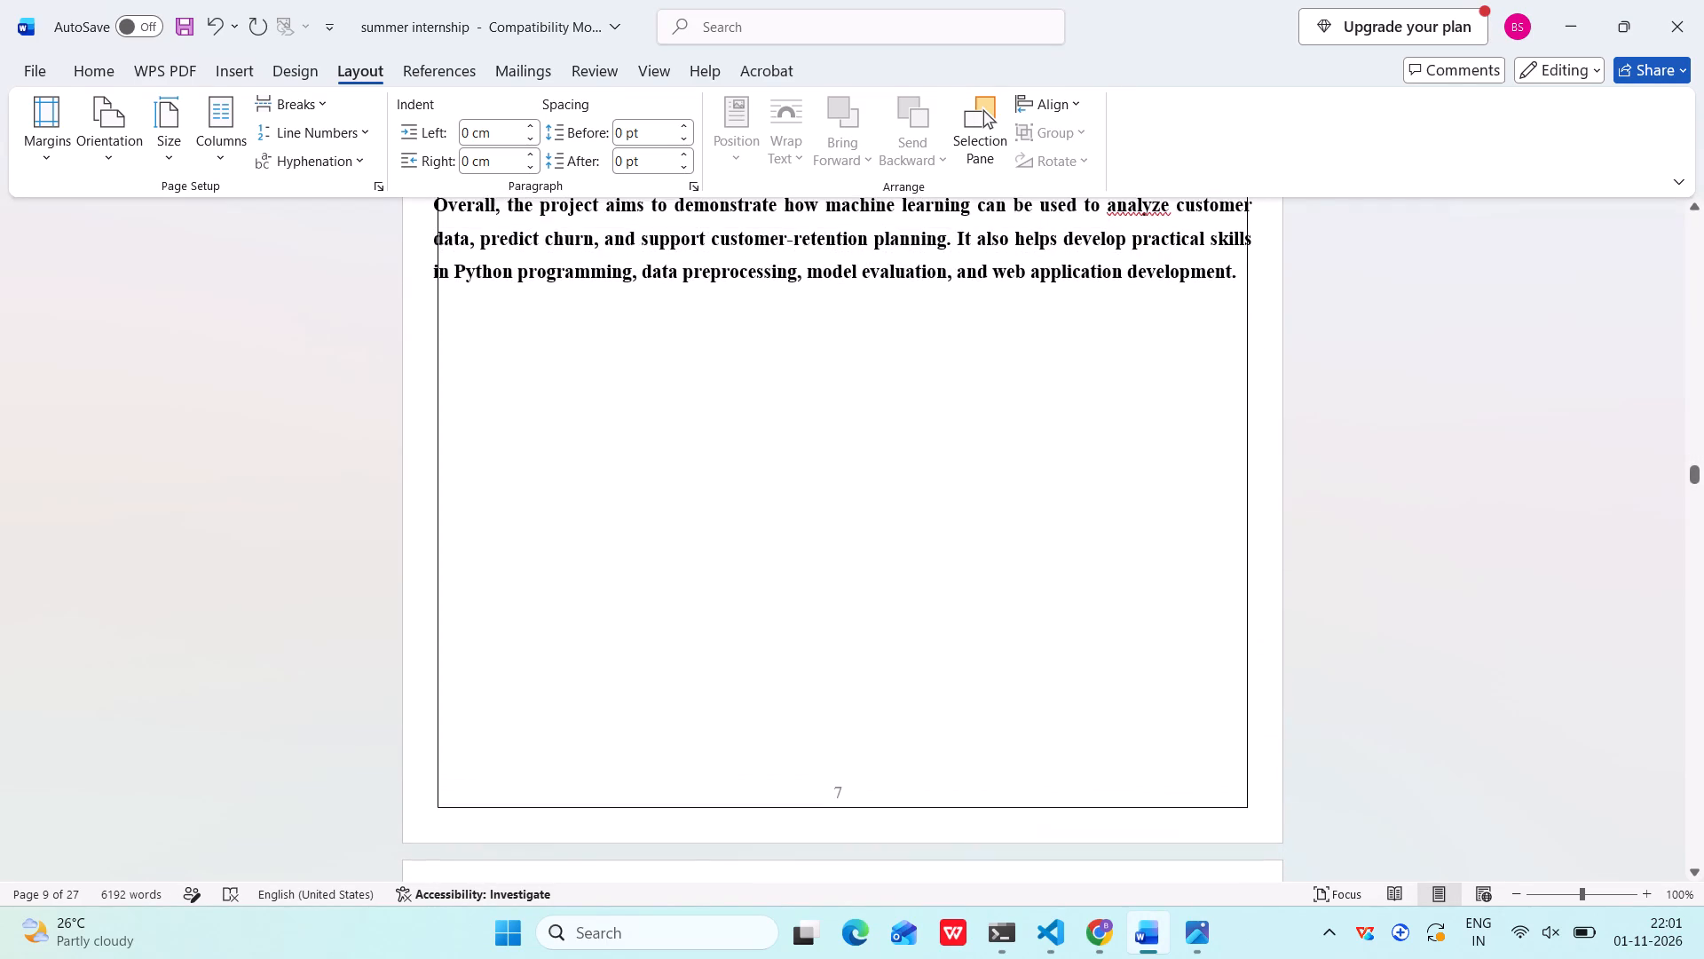
drag(1135, 232, 1246, 338)
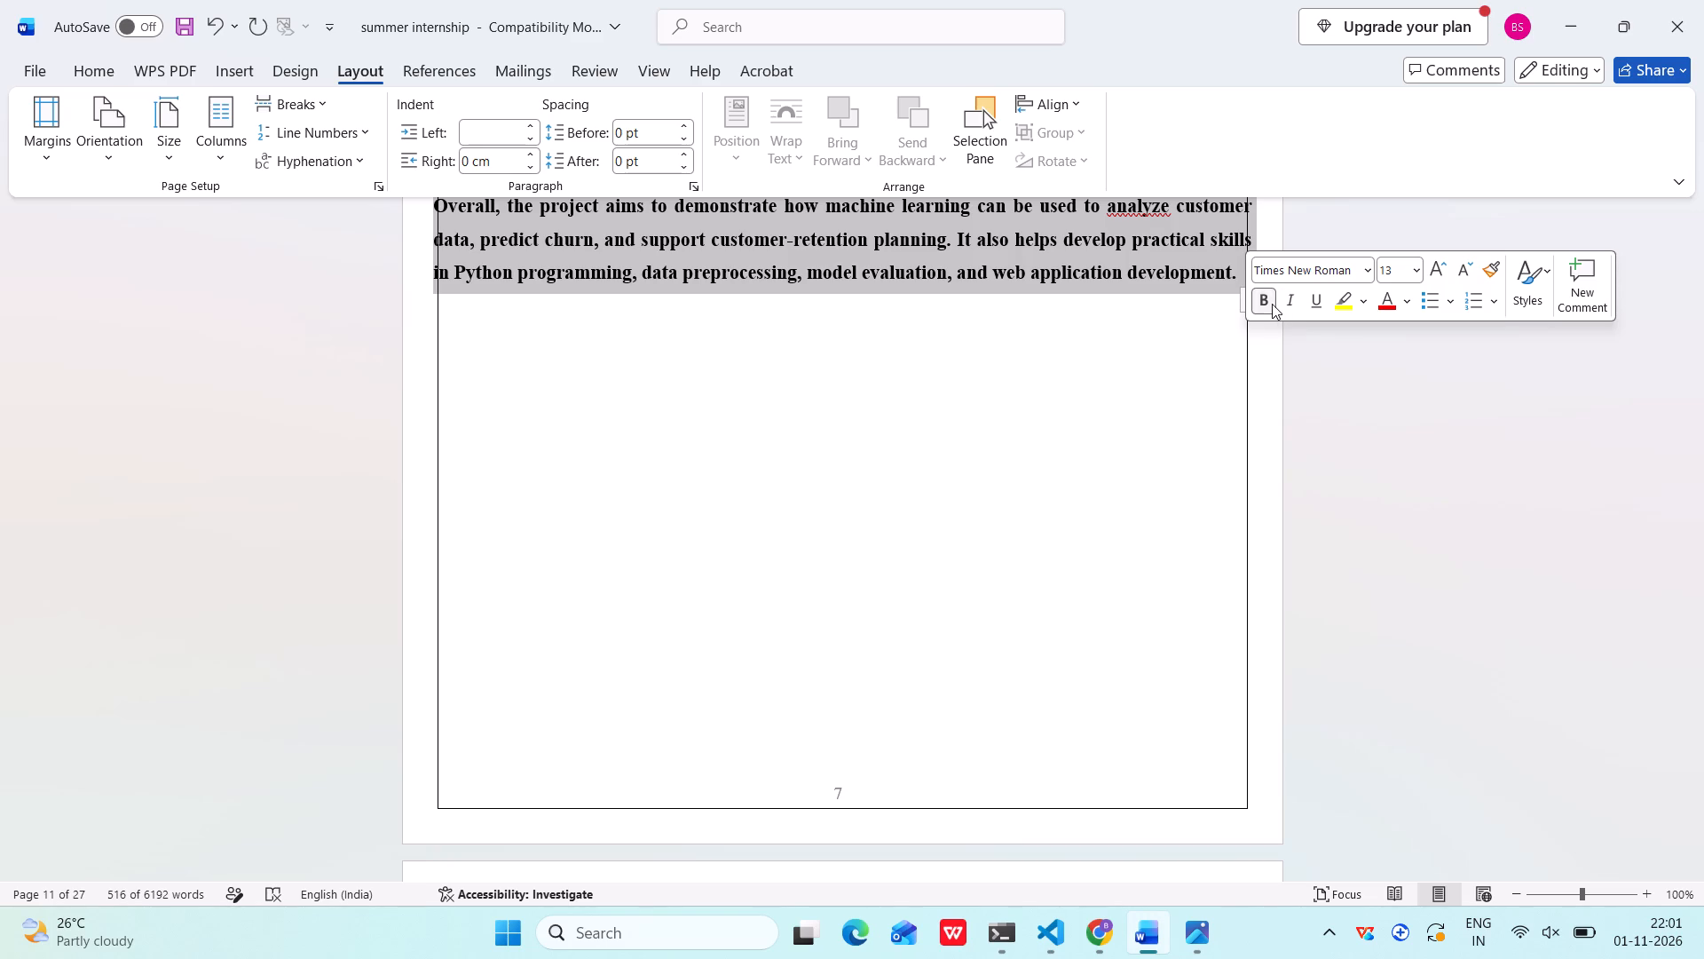
click(1272, 304)
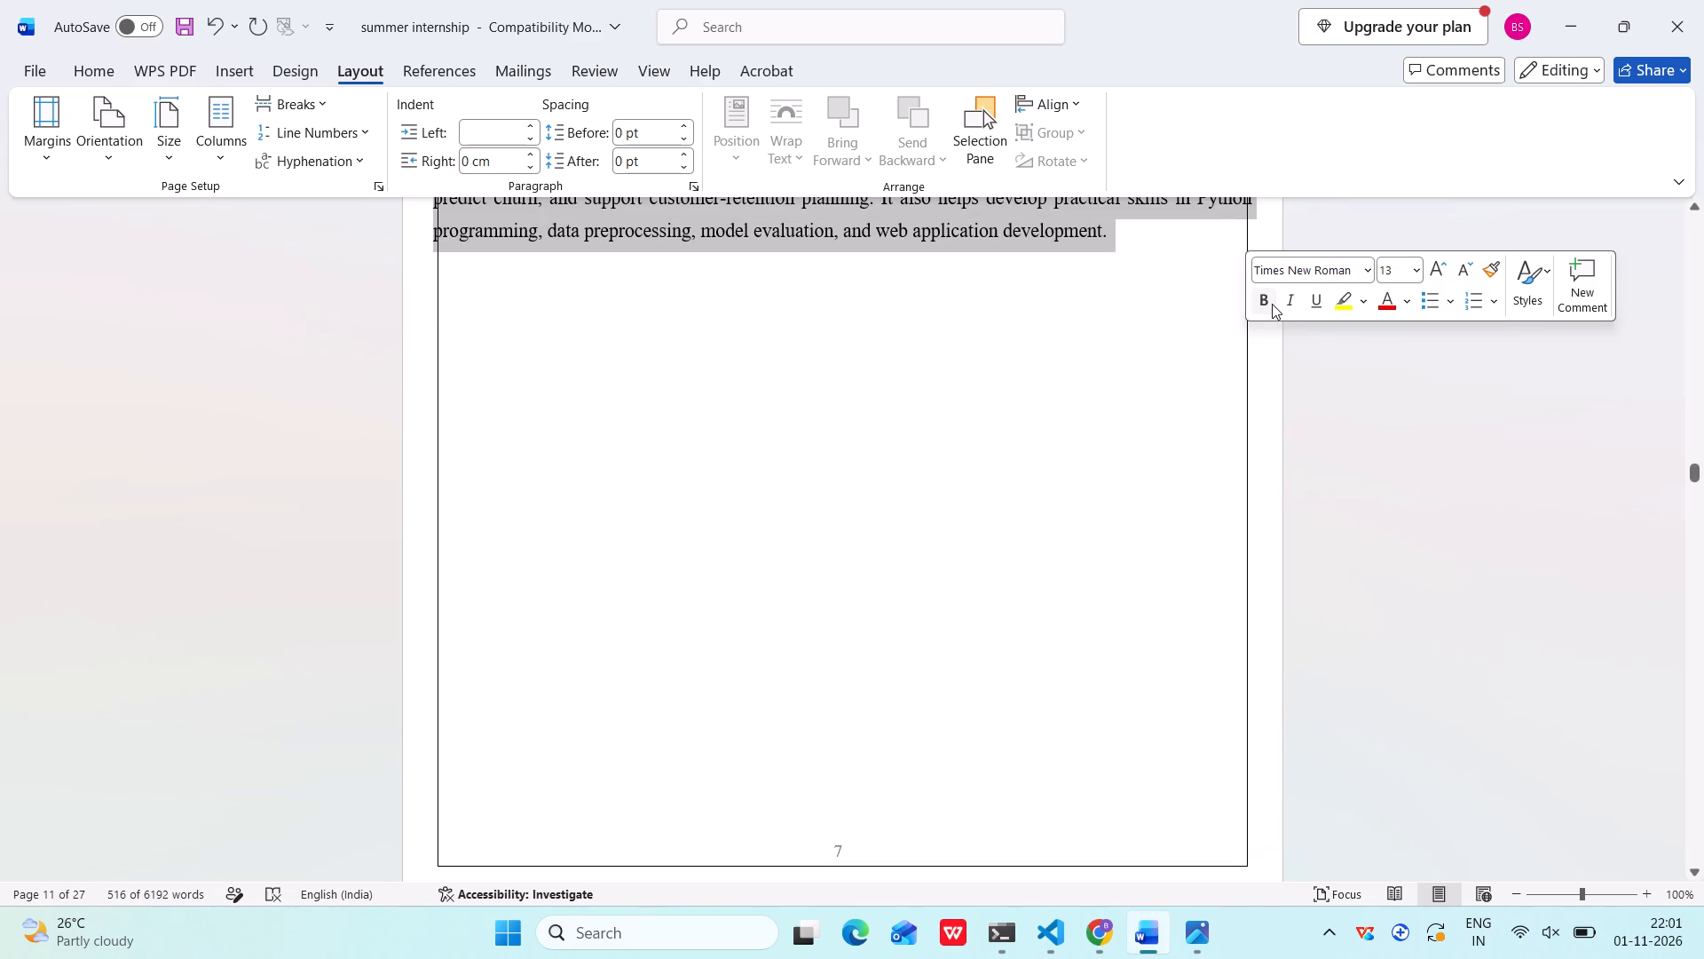
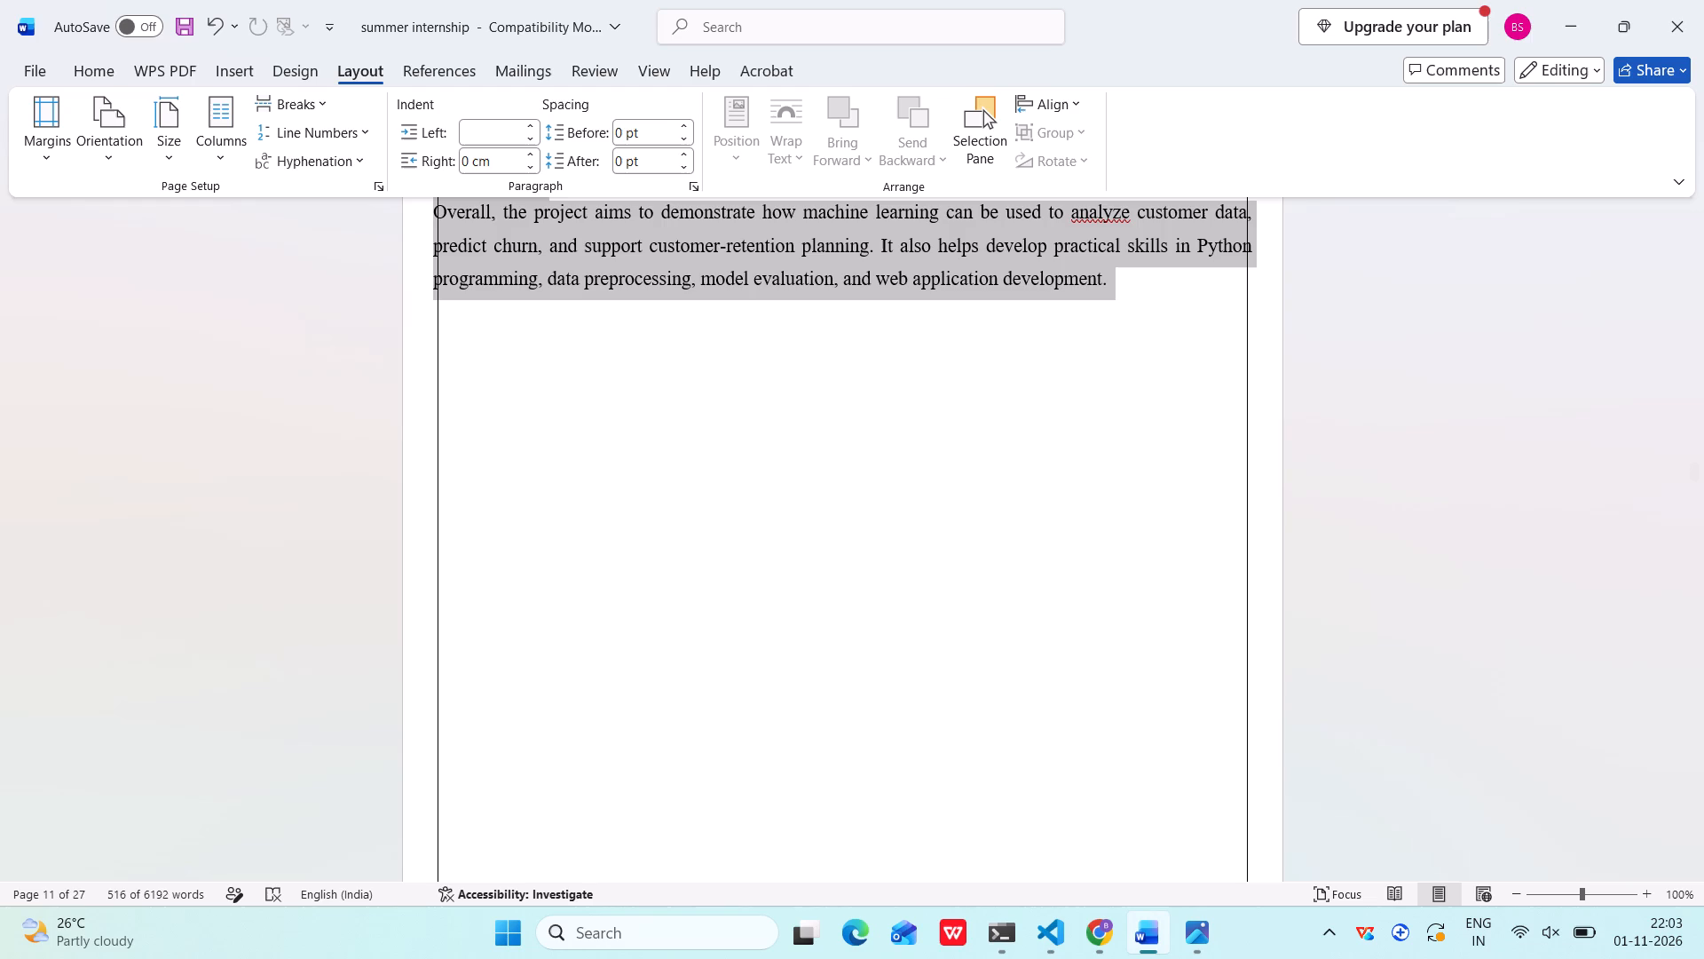
Apply the Normal margin preset, 2.54 cm on every side, to the pages with the pasted Objectives text.
scroll(1272, 304, up, 7)
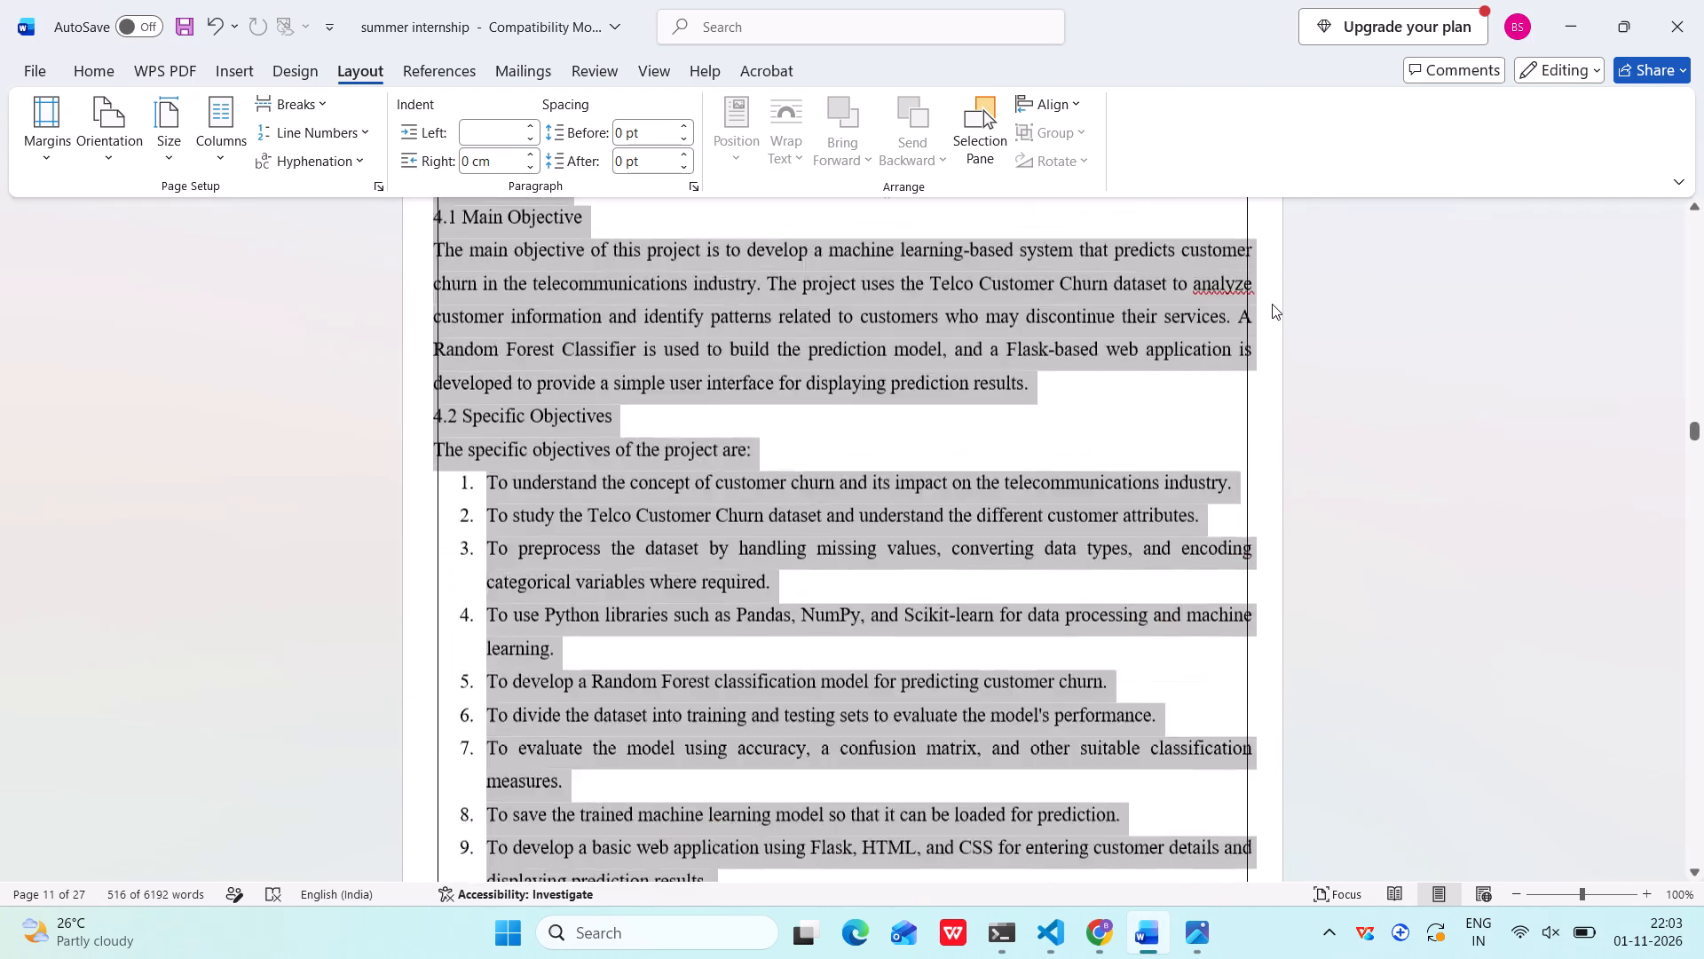
scroll(1272, 304, up, 1)
scroll(1272, 304, down, 1)
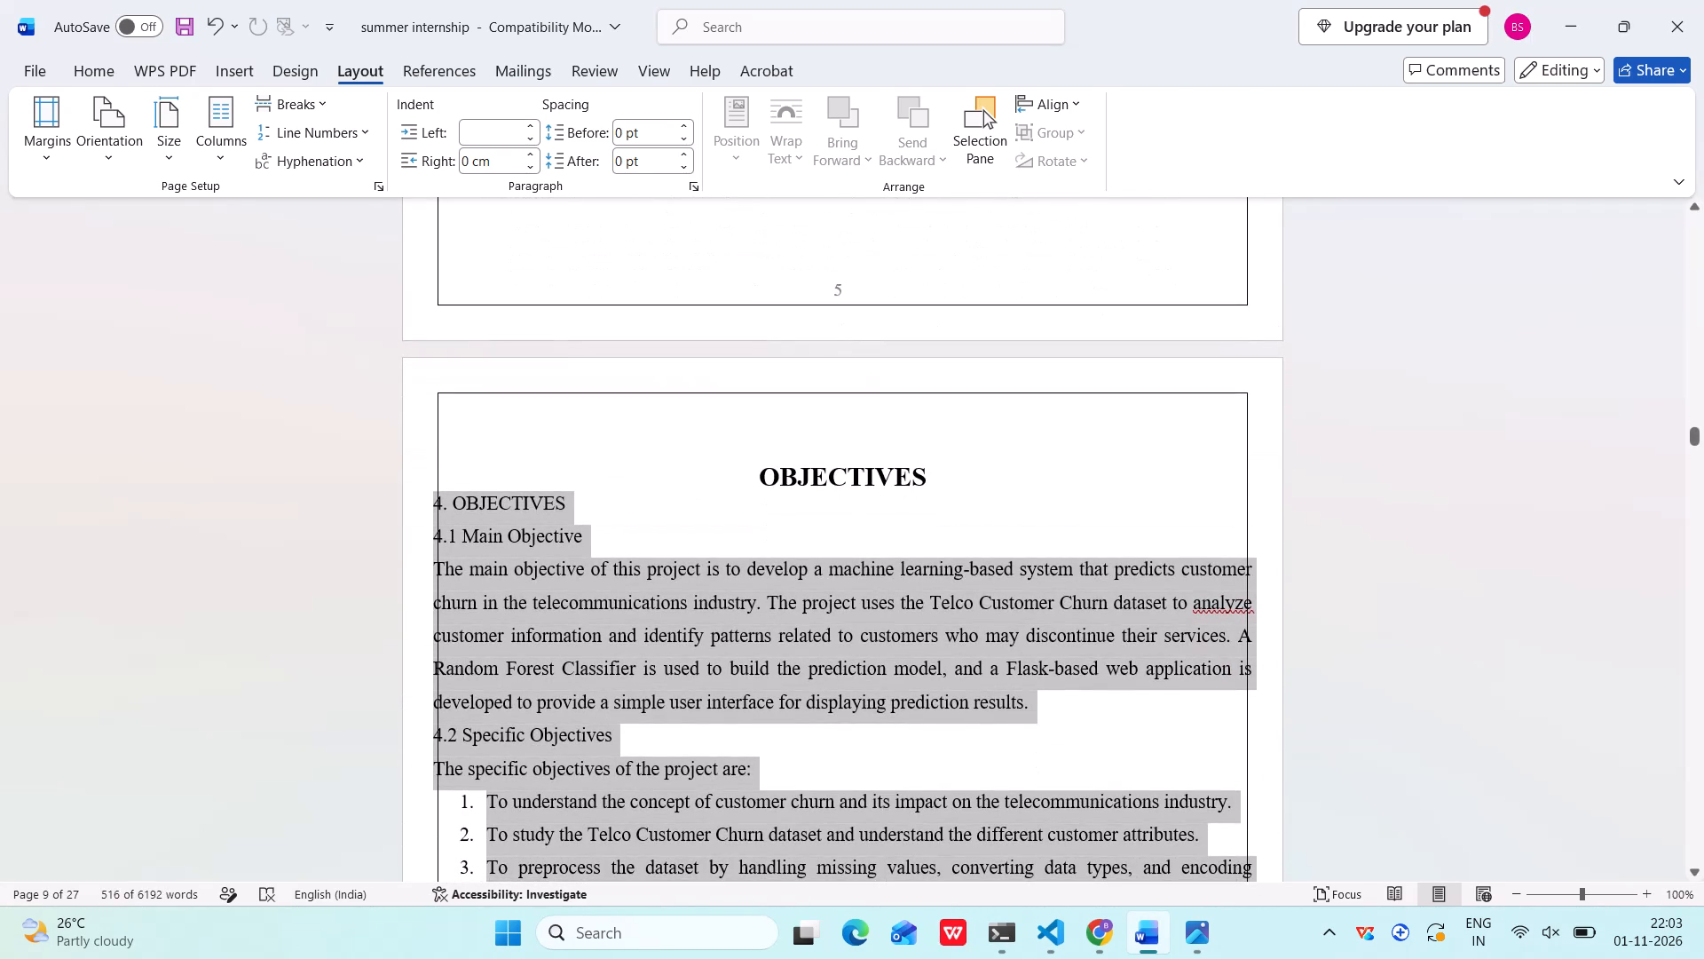
click(42, 139)
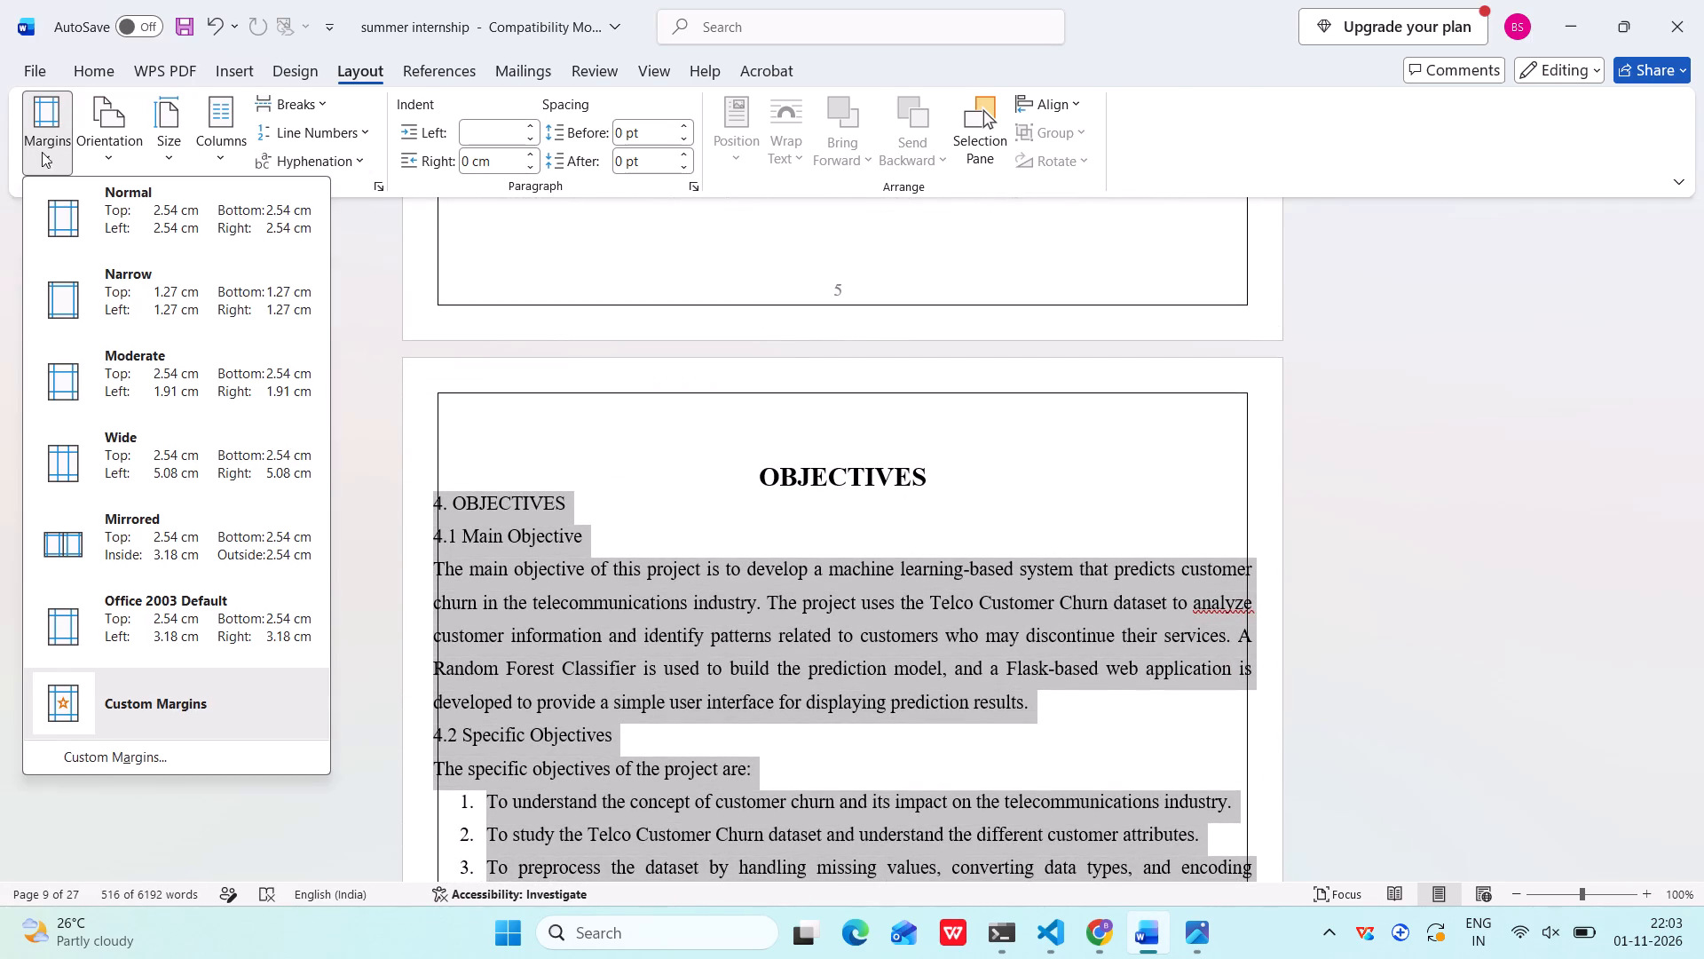
click(61, 225)
Set the font size of all the pasted Objectives text, through the final "Overall" paragraph, to 12.
scroll(509, 577, down, 6)
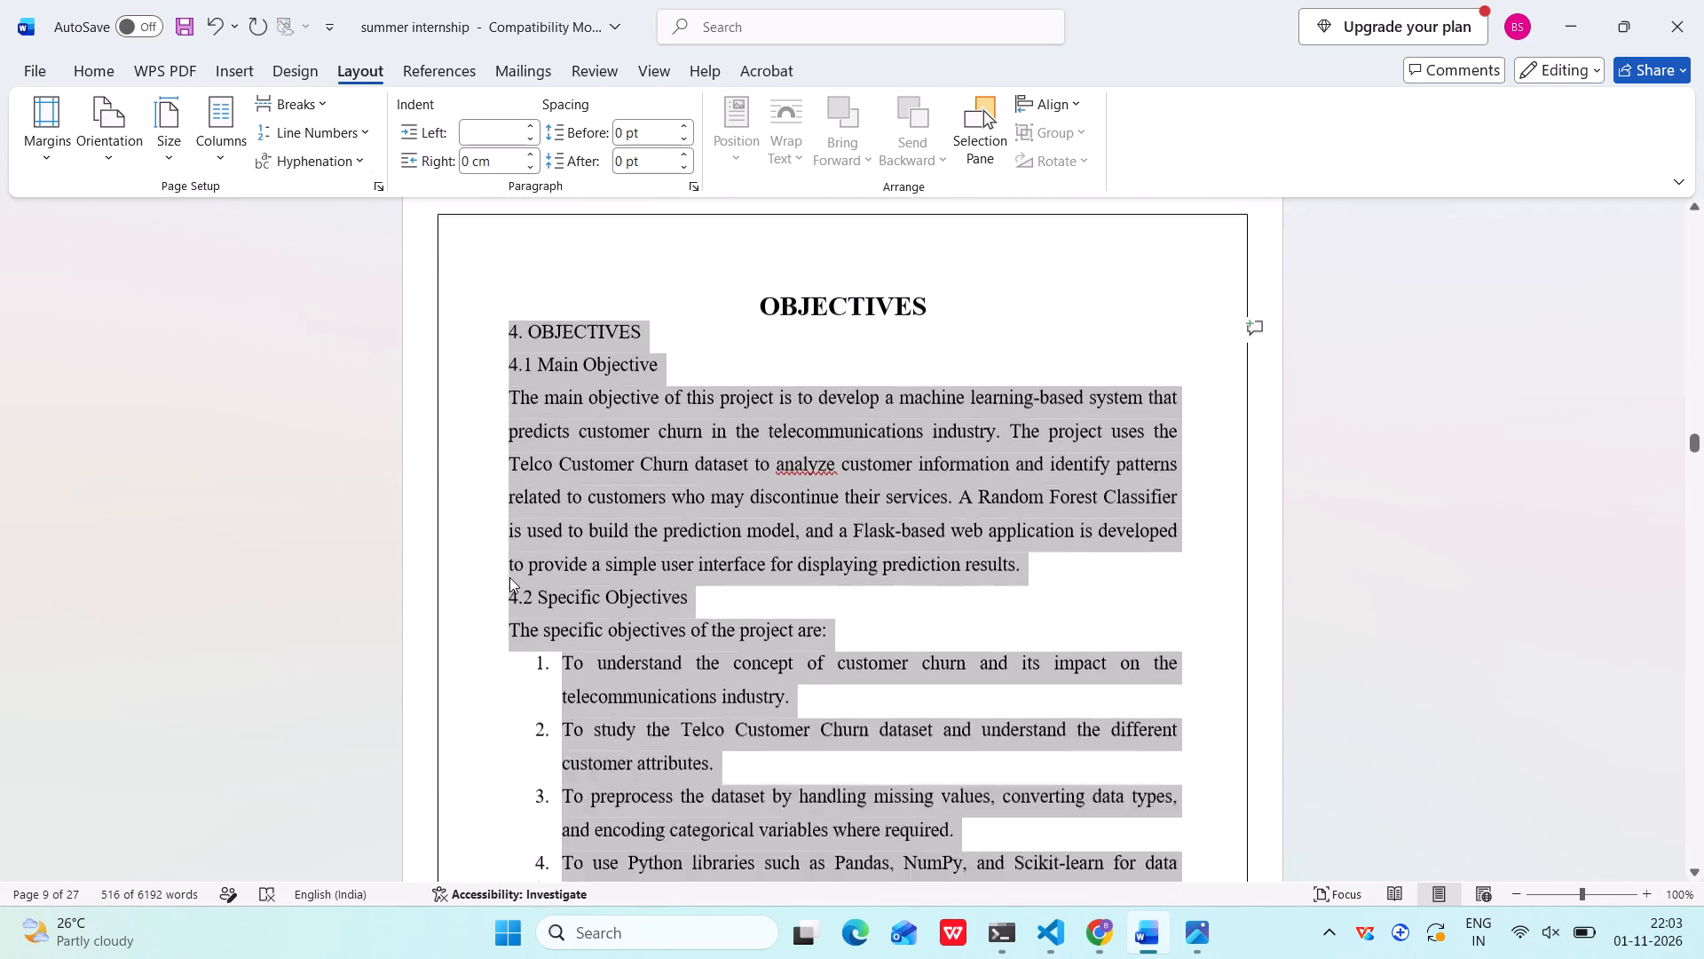
scroll(509, 577, down, 2)
scroll(509, 577, up, 2)
scroll(509, 577, down, 18)
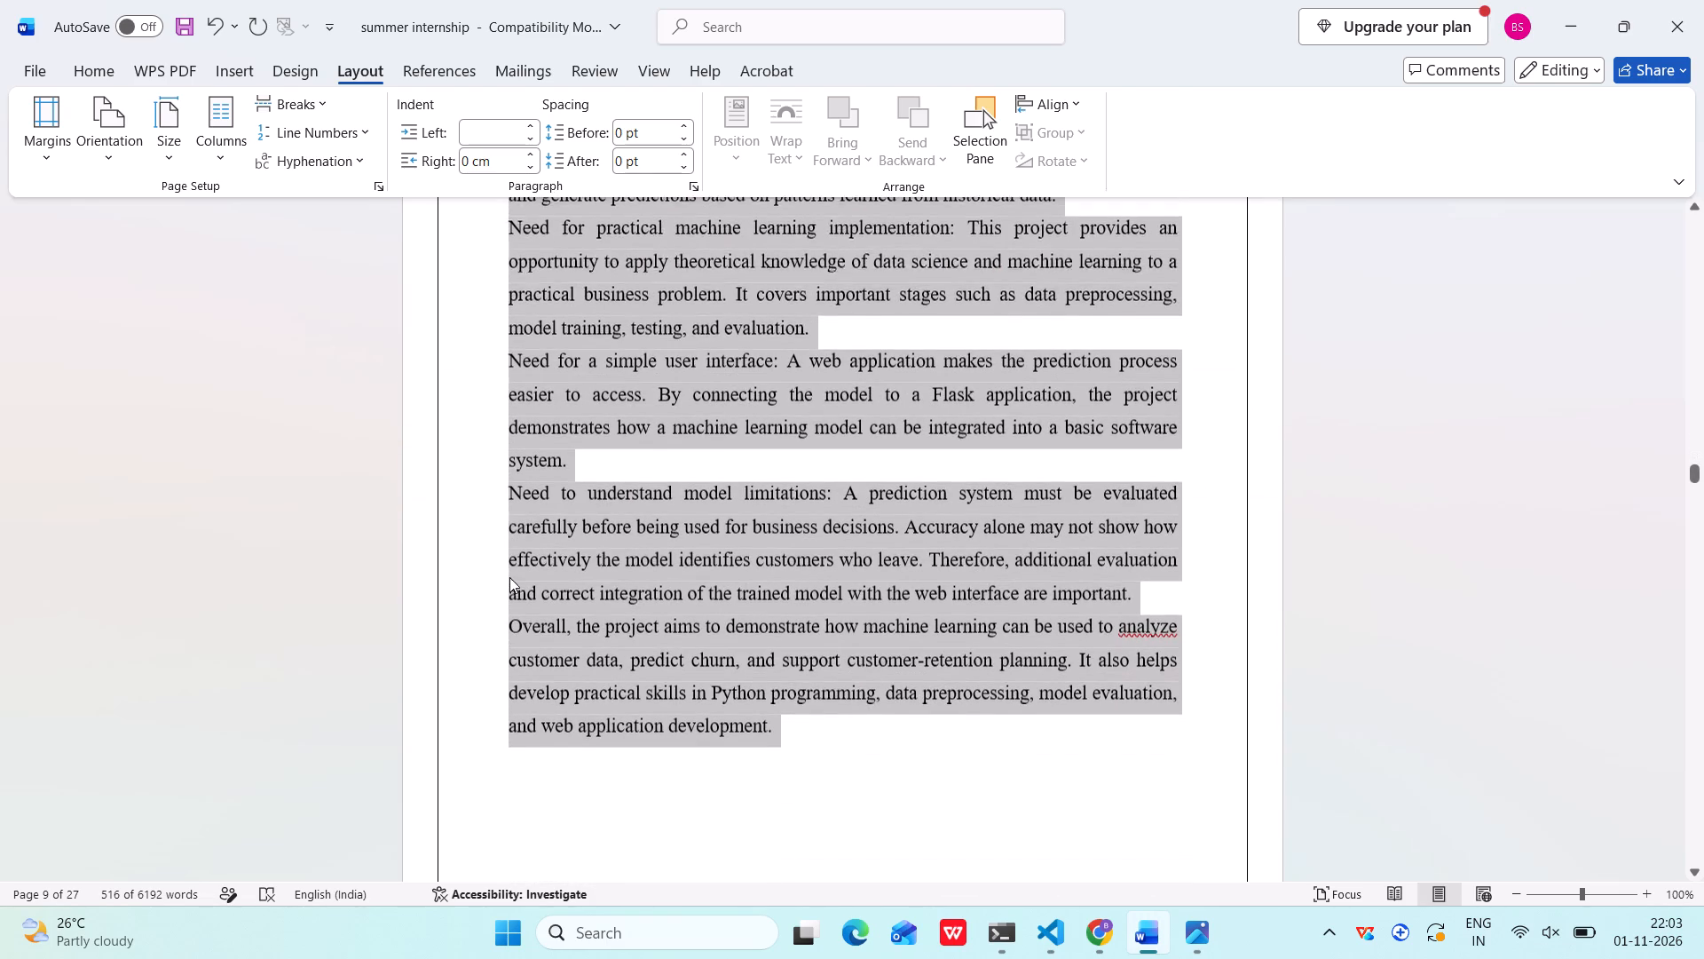
scroll(509, 577, down, 1)
click(102, 69)
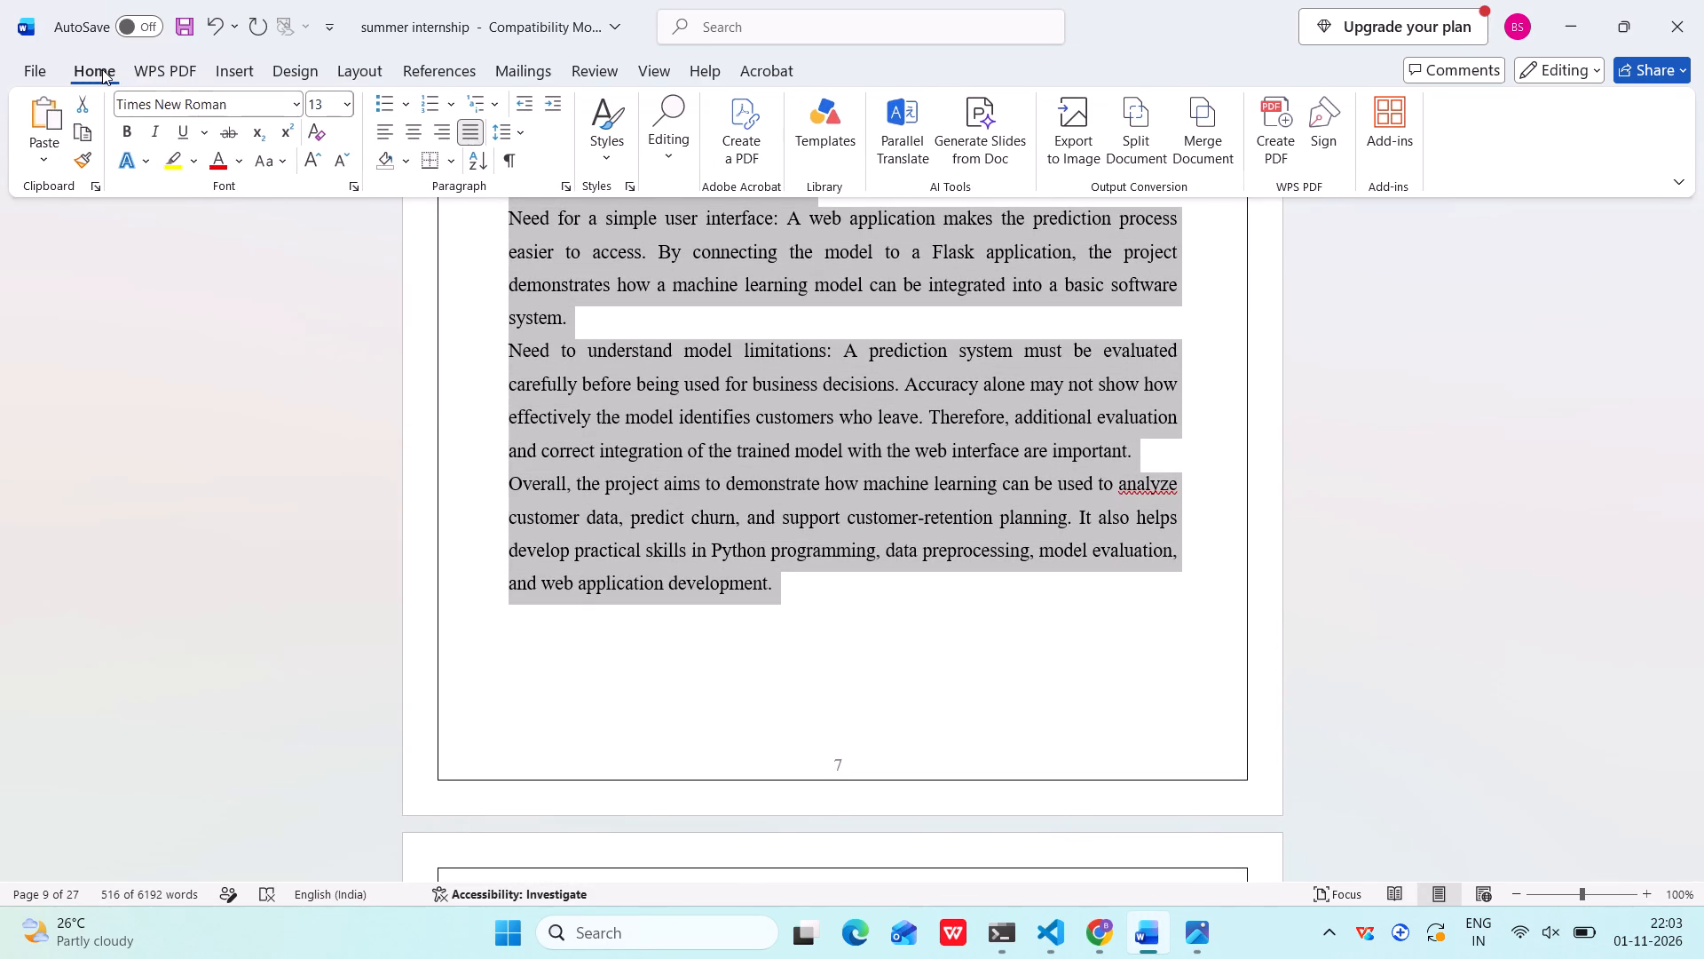
click(353, 99)
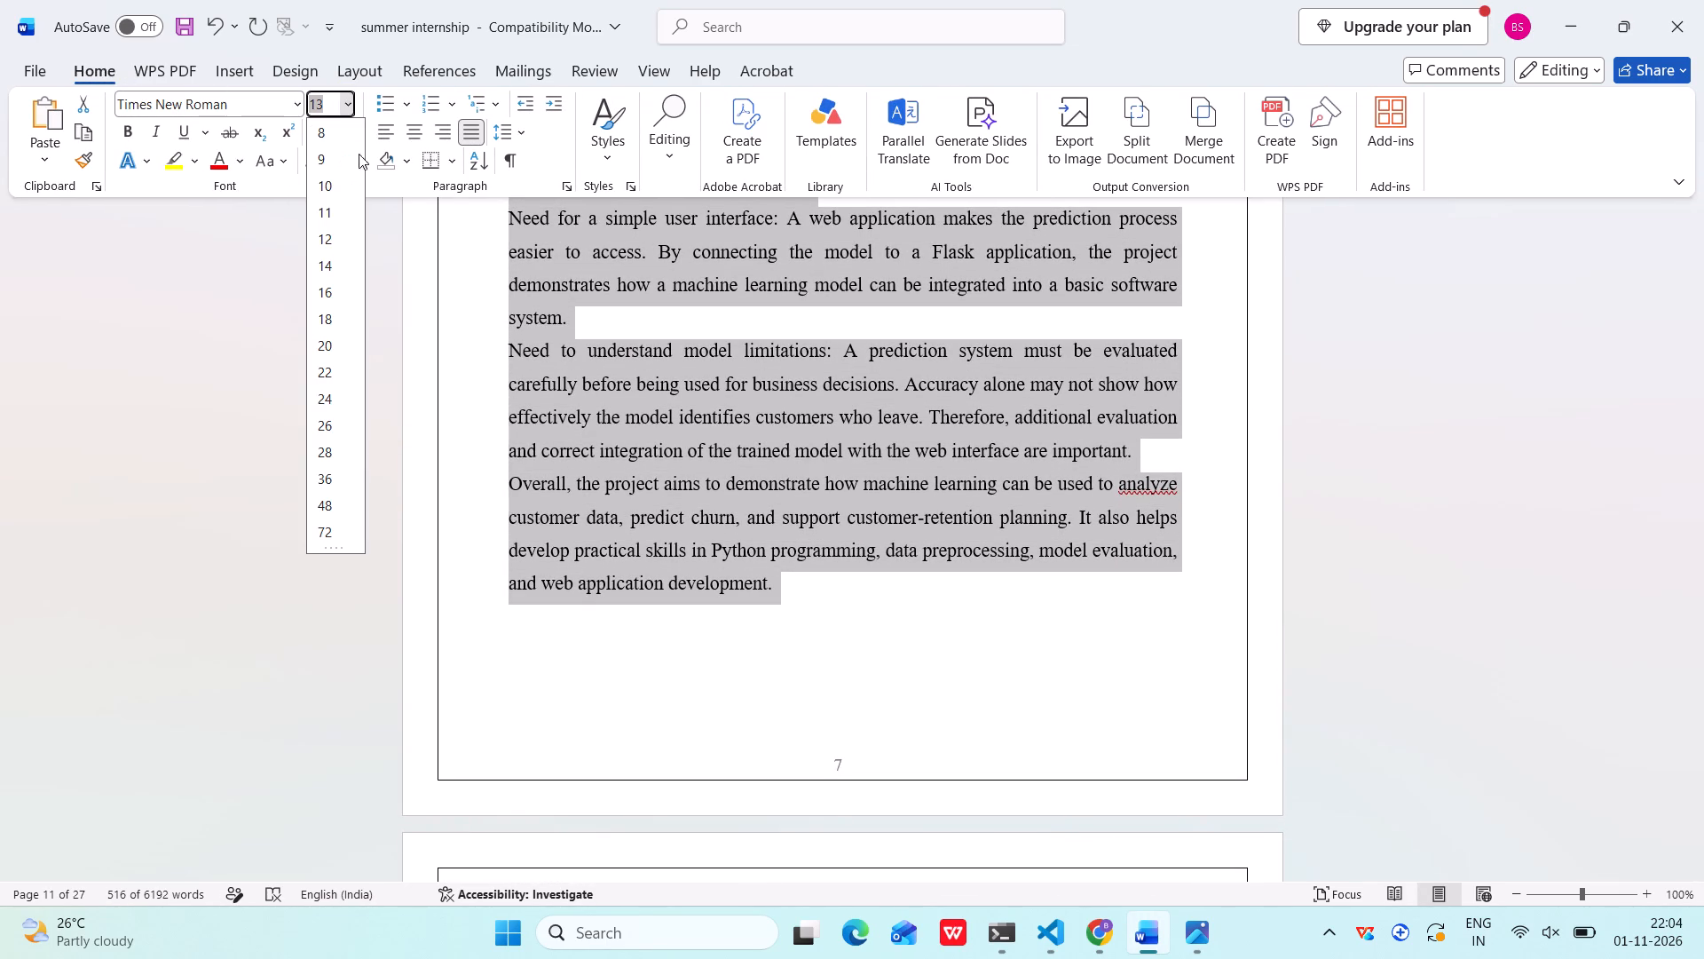
click(330, 231)
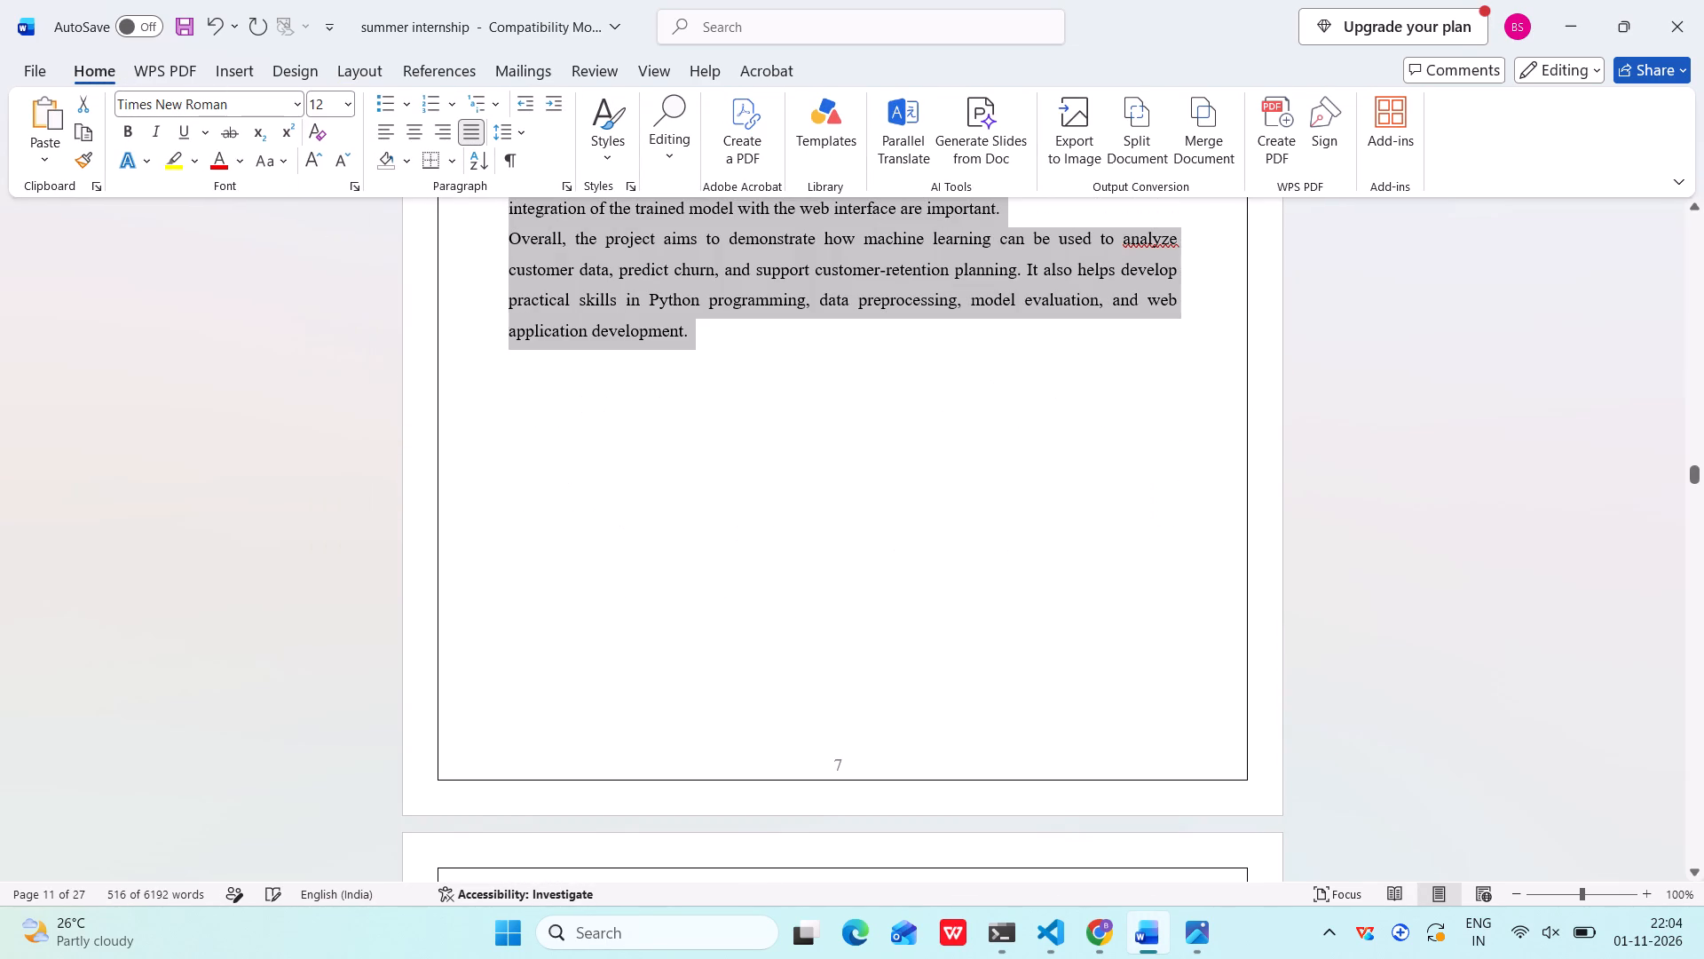
click(706, 557)
Delete the redundant "4. OBJECTIVES" line beneath the centred OBJECTIVES chapter title.
scroll(706, 557, up, 7)
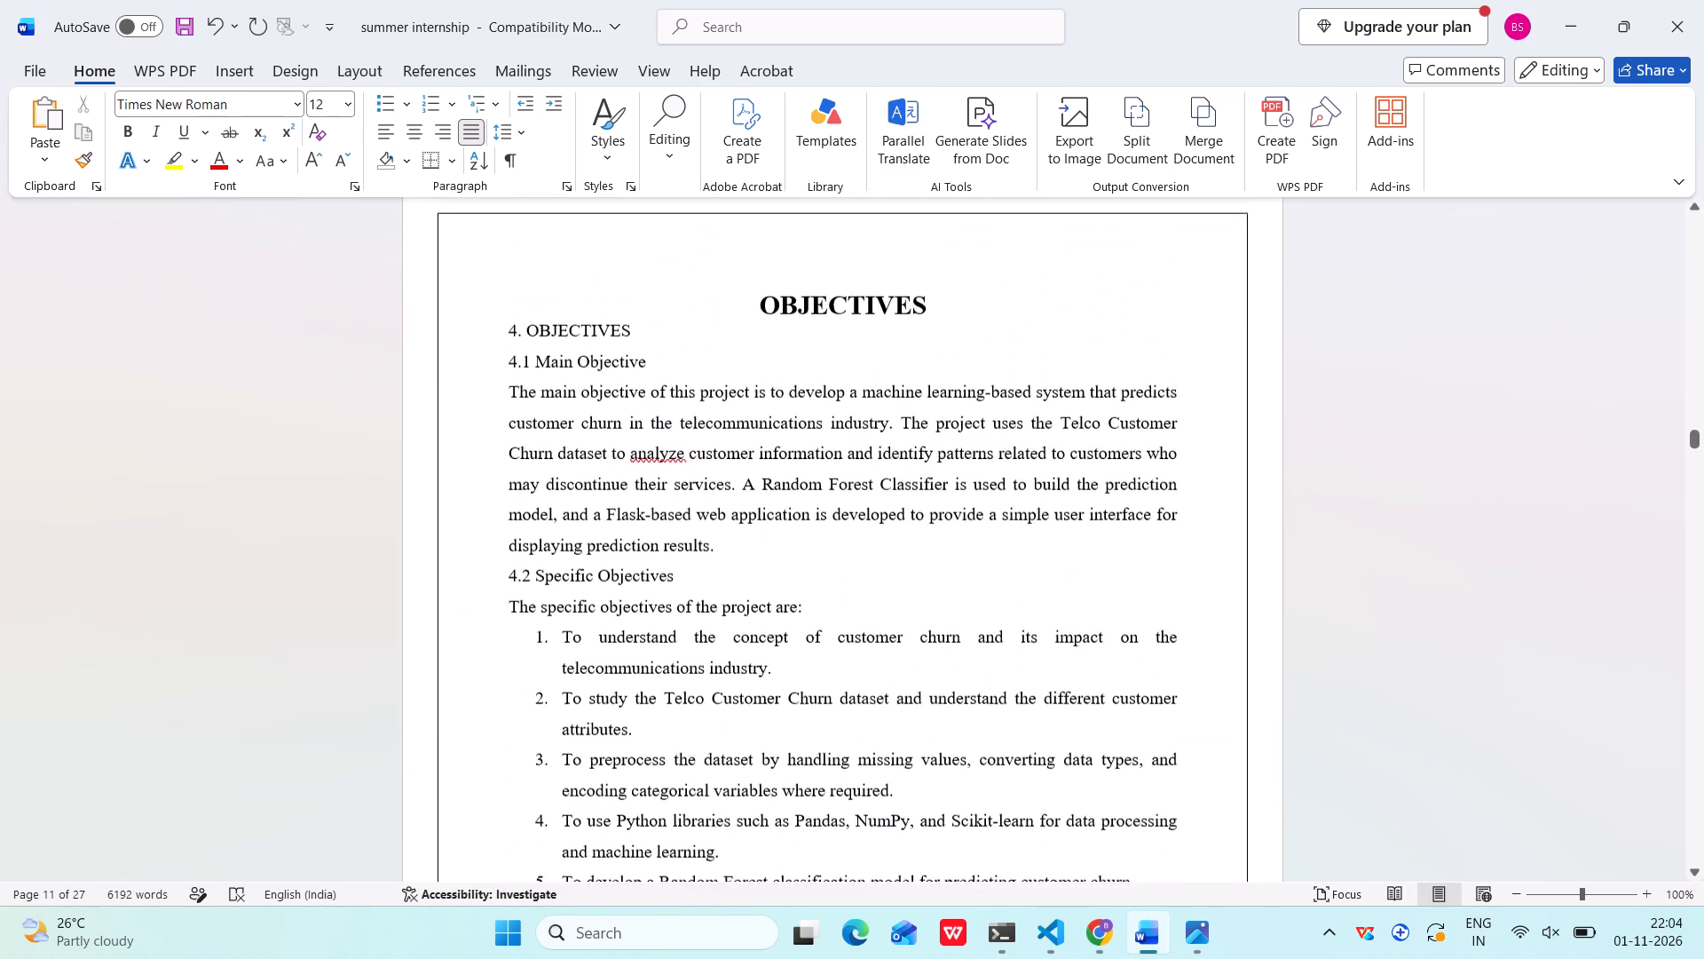
scroll(706, 557, up, 2)
drag(627, 414, 529, 427)
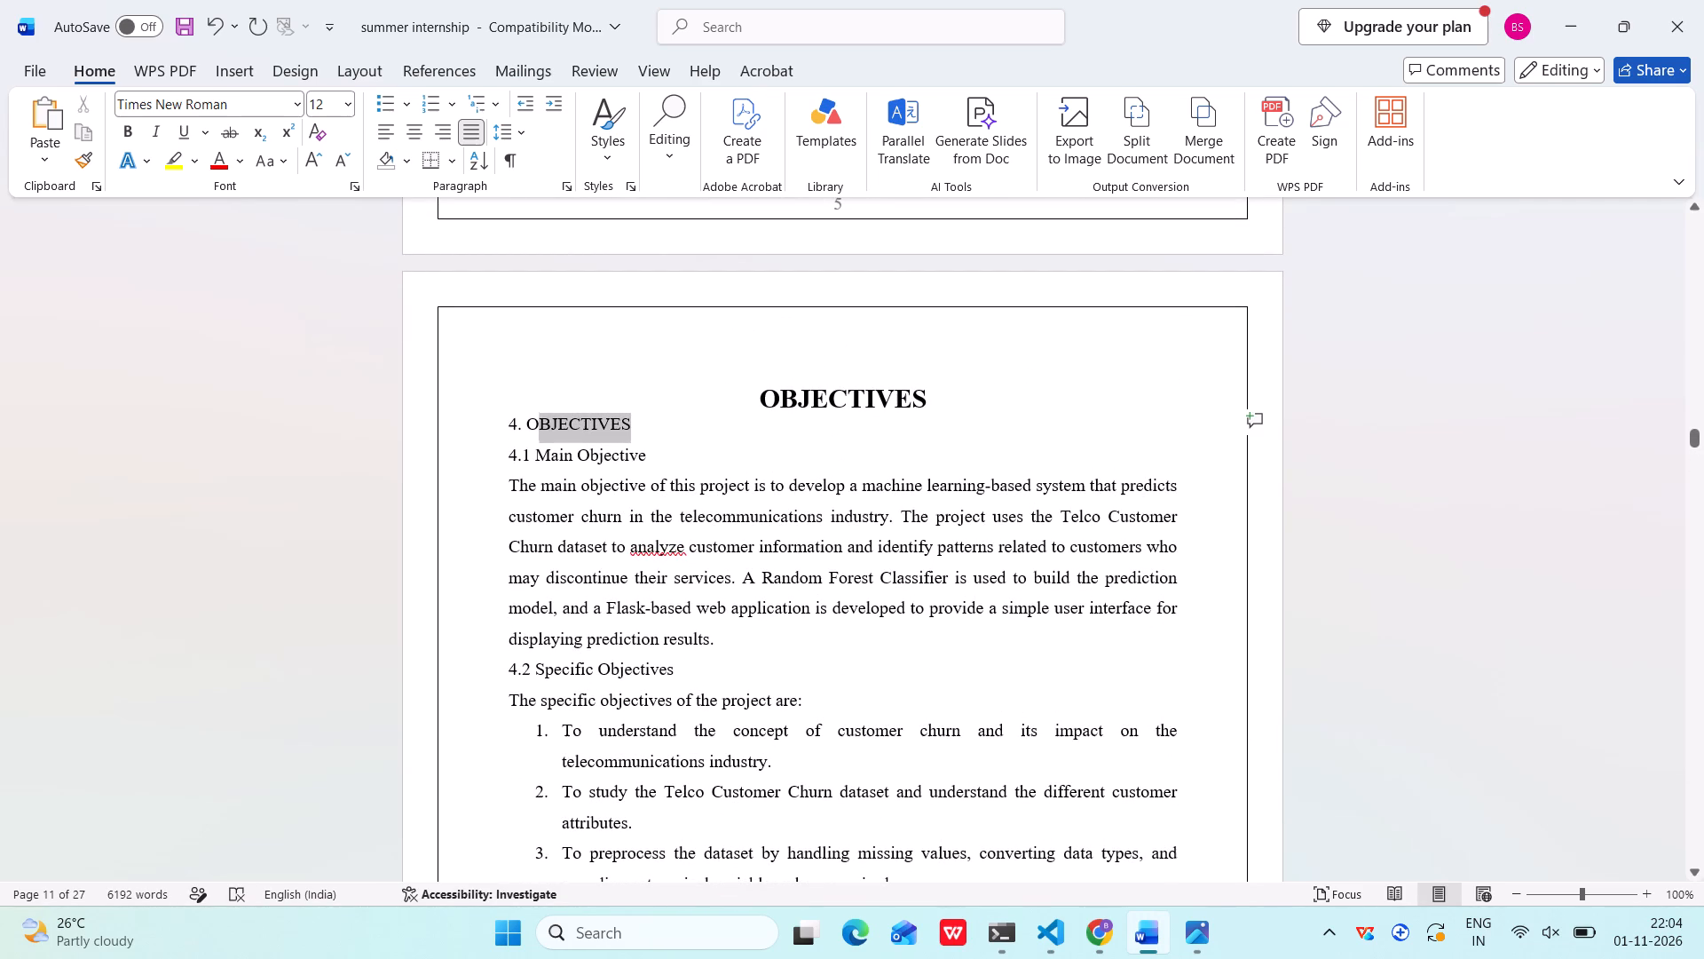
drag(529, 427, 502, 426)
key(BackSpace)
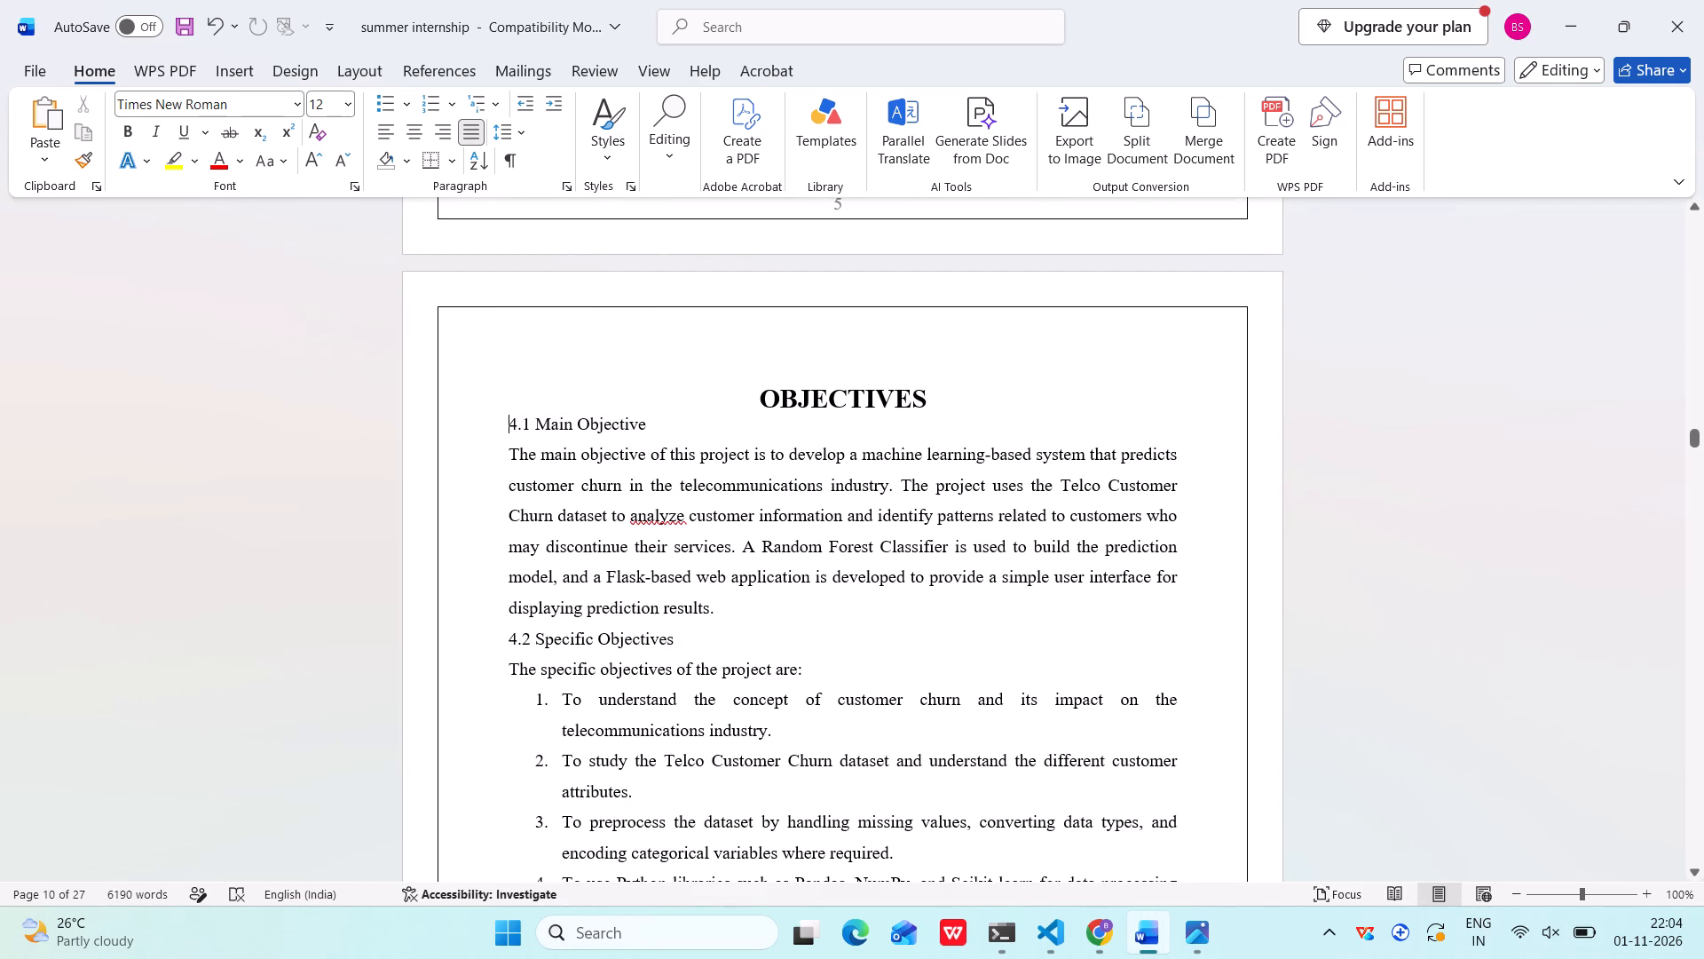
scroll(607, 622, down, 7)
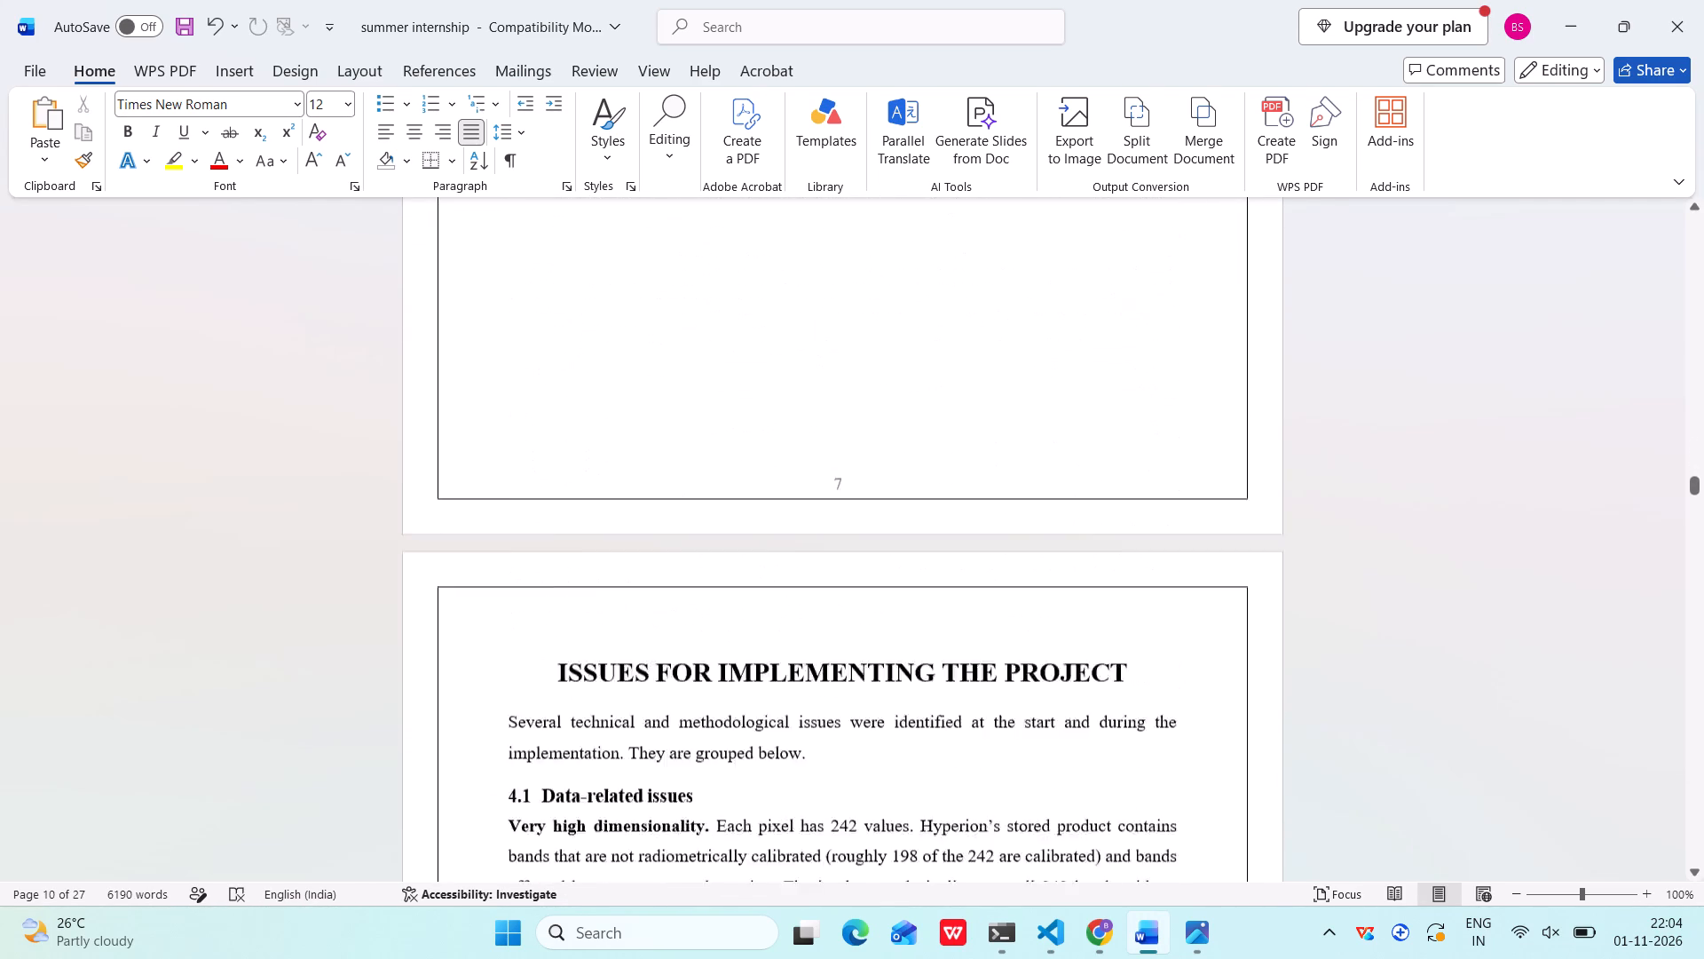
scroll(607, 622, down, 1)
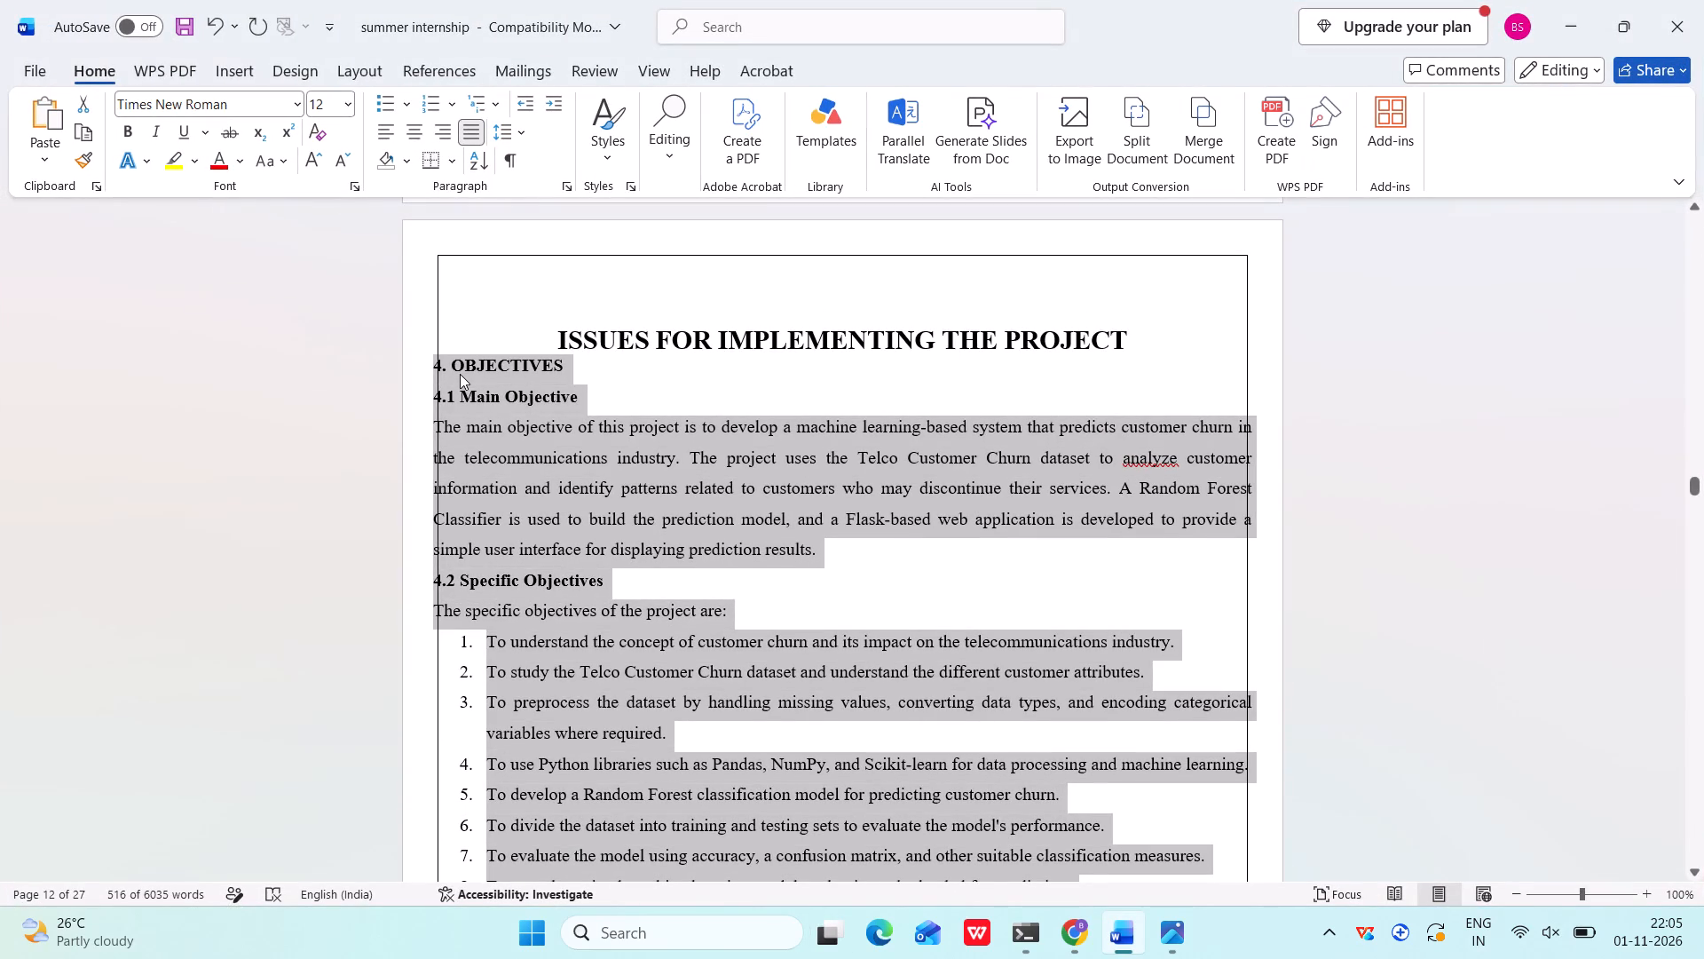
key(ctrl+v)
Delete the duplicate "5. ISSUES FOR IMPLEMENTING THE PROJECT" line and insert a blank line below the chapter title.
scroll(568, 428, up, 4)
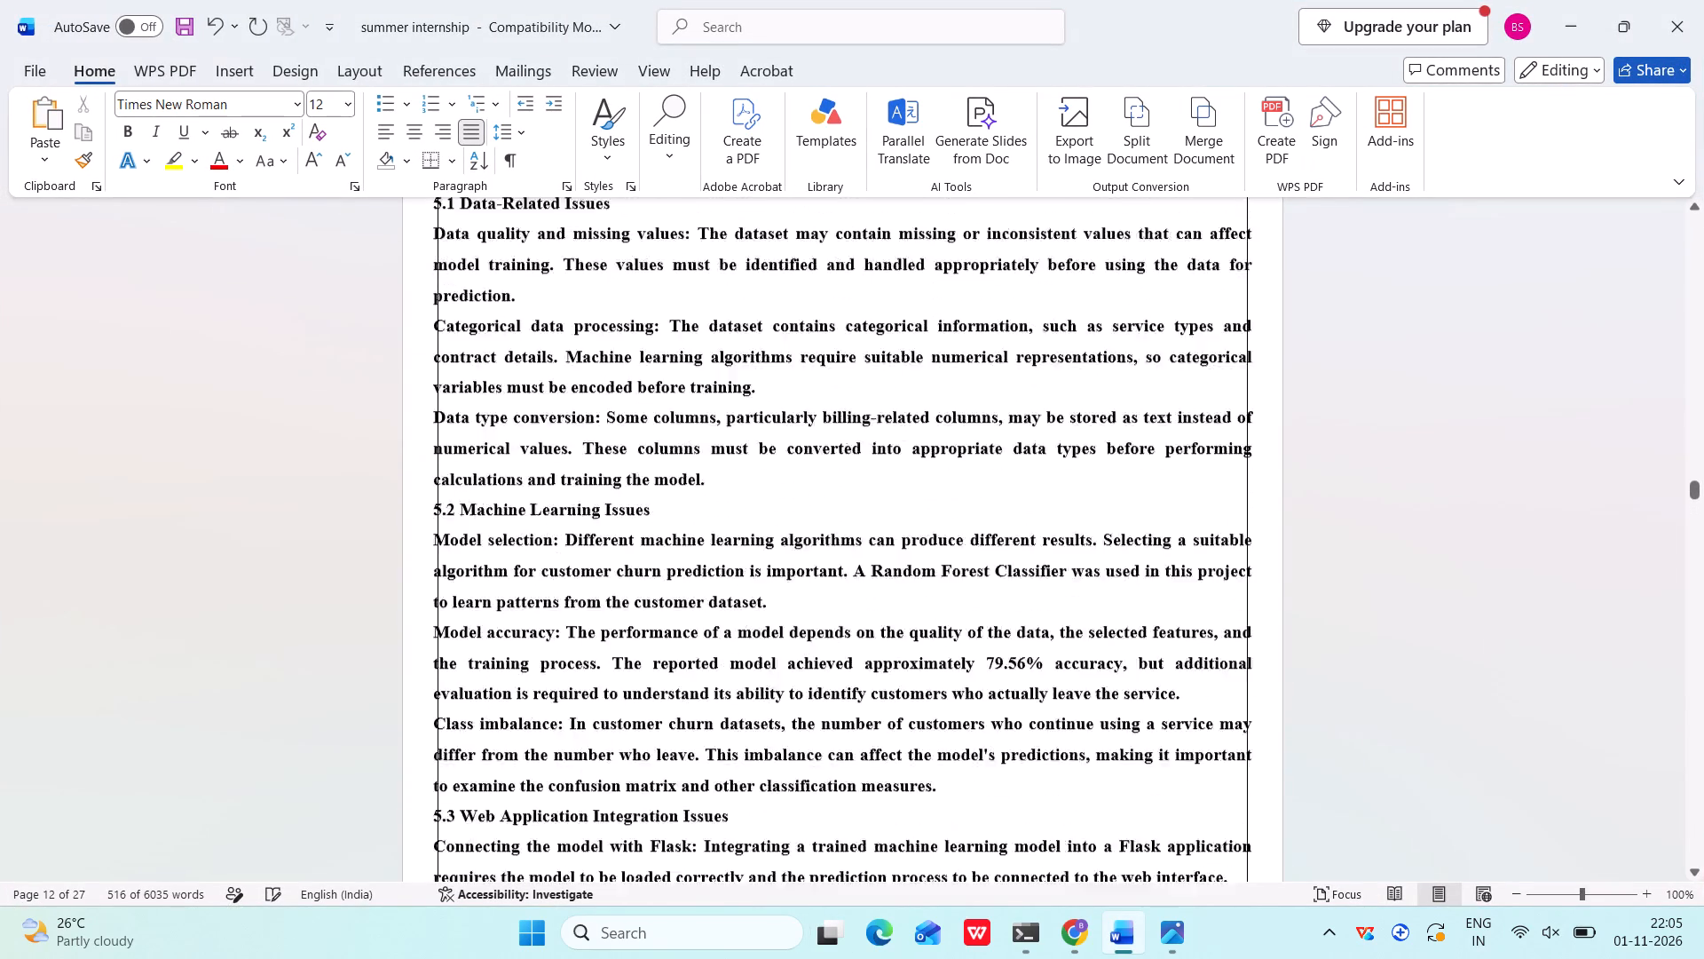
scroll(568, 428, up, 1)
drag(852, 463, 558, 450)
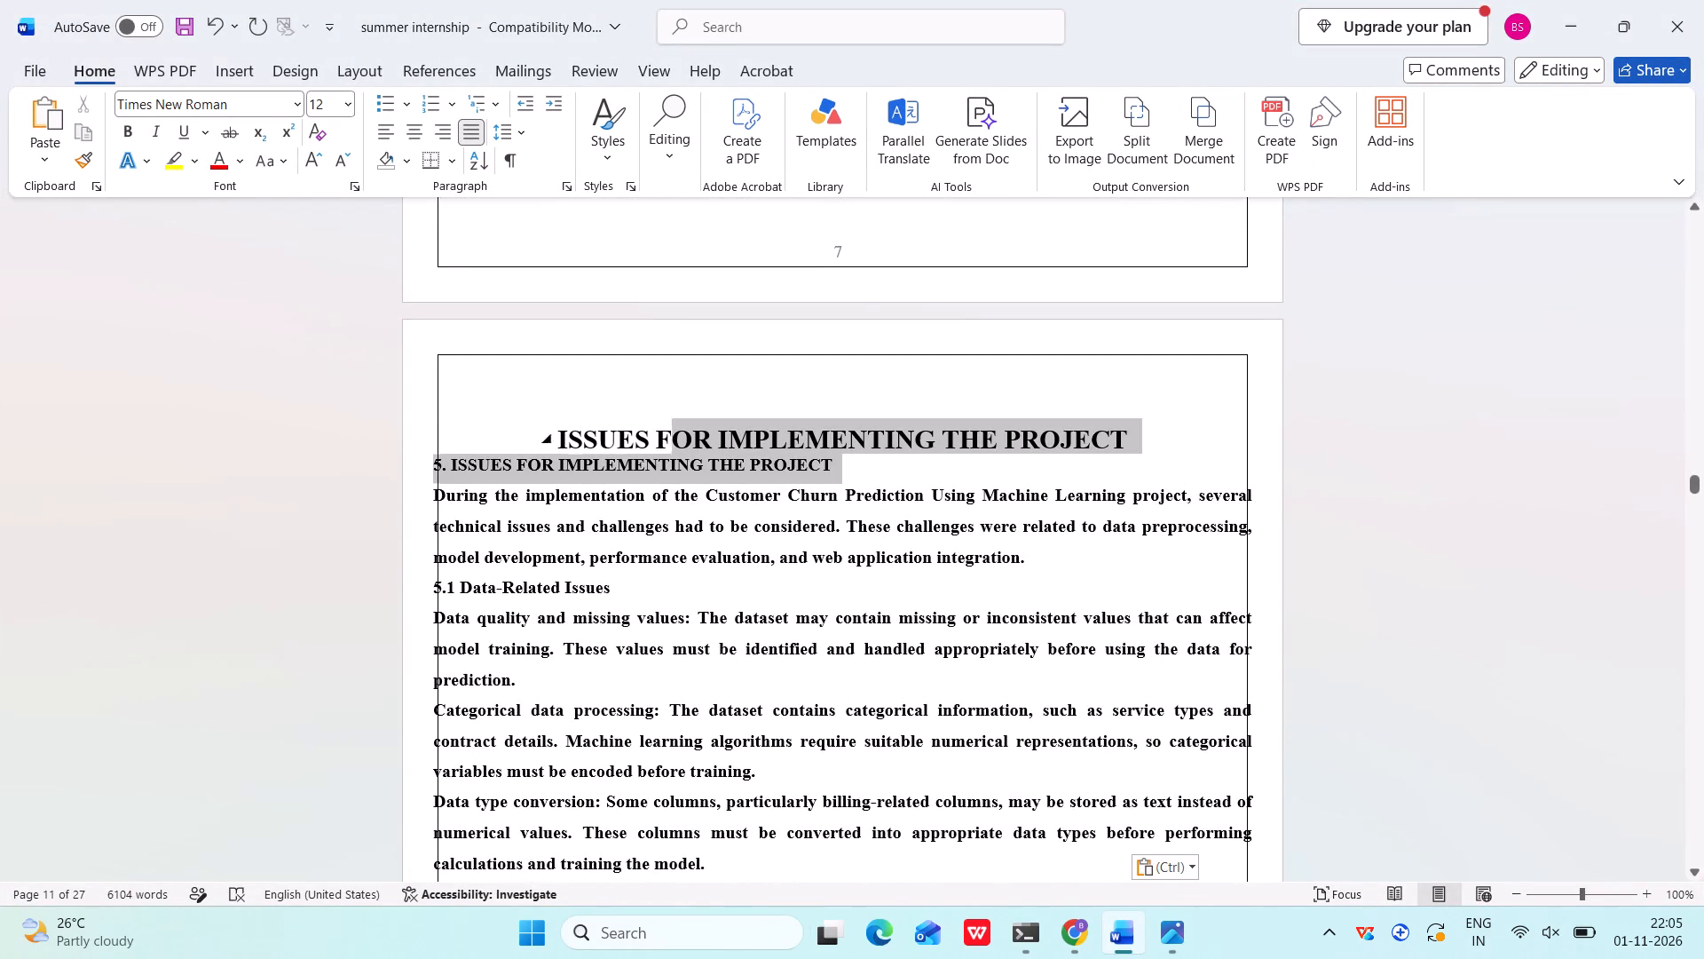
drag(558, 450, 413, 474)
key(BackSpace)
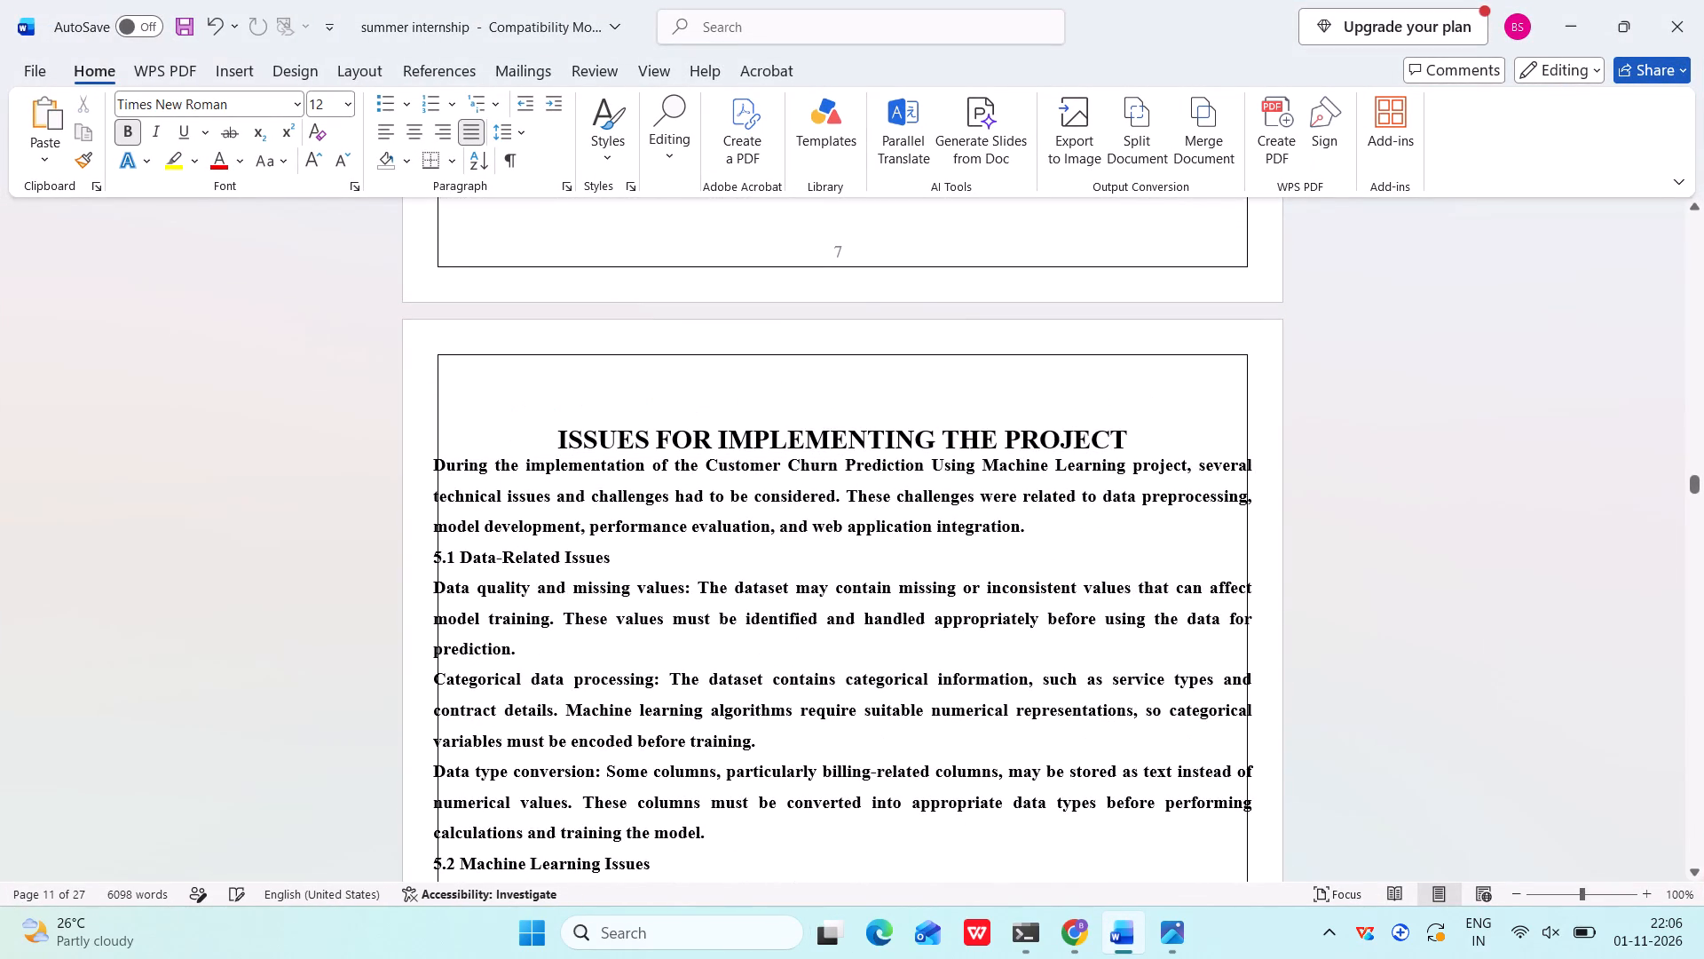
key(Return)
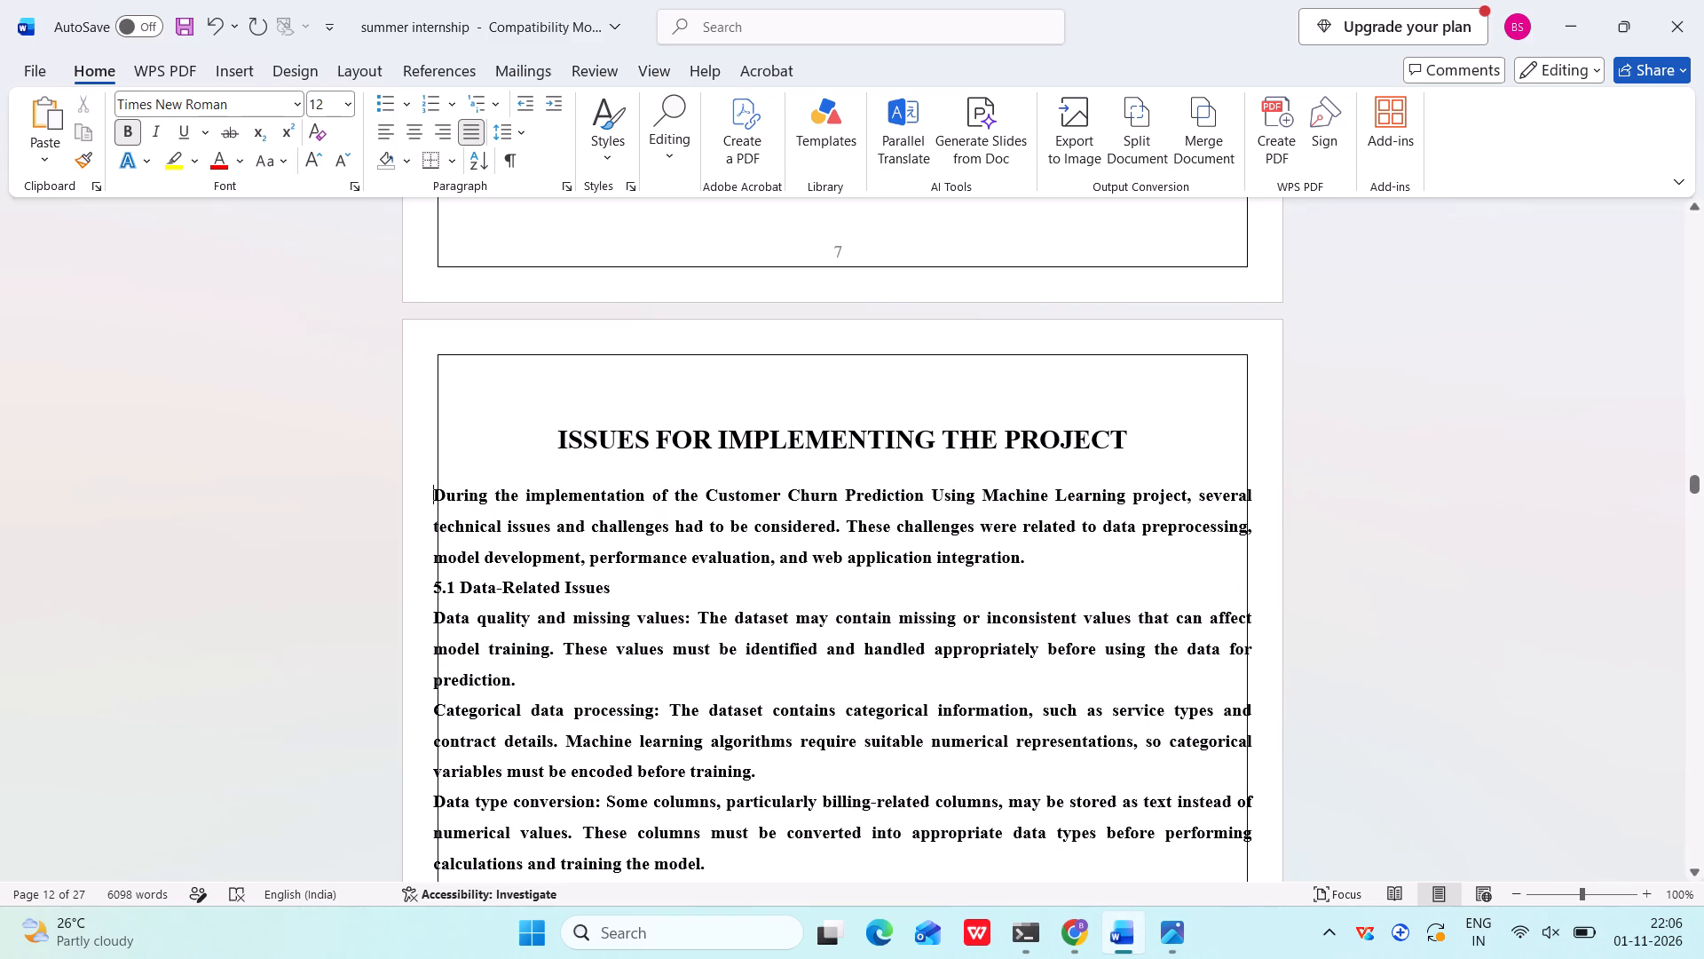
Remove bold from the entire body text of the Issues for Implementing the Project chapter.
drag(436, 487, 936, 424)
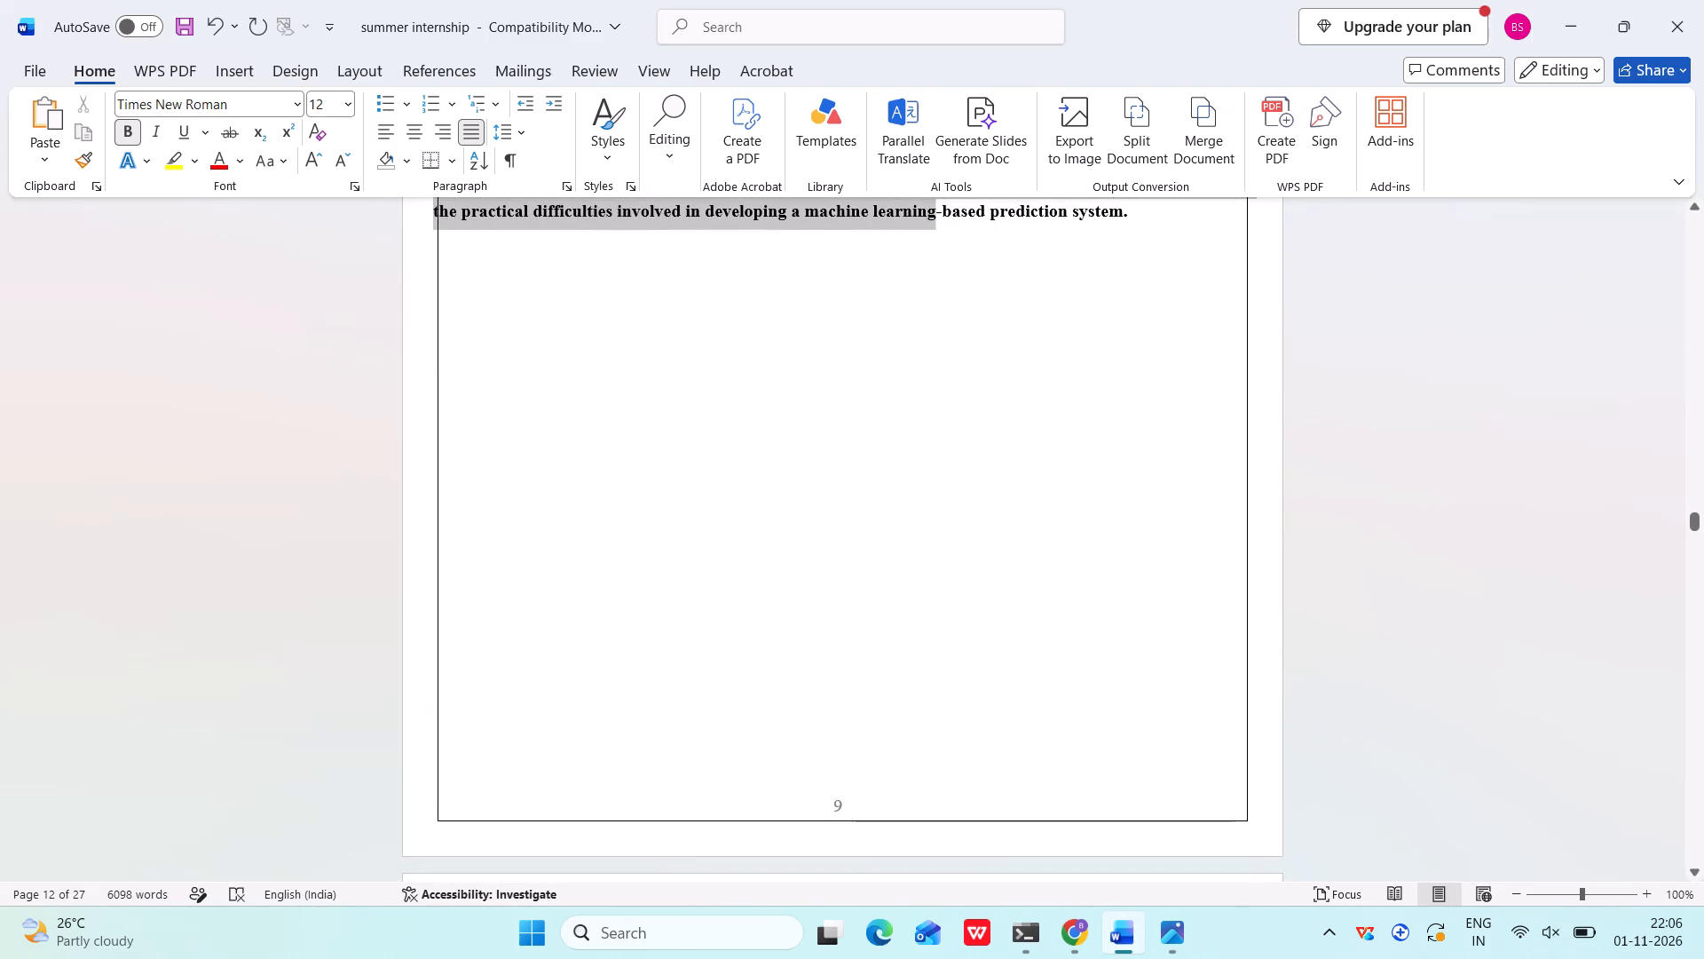
drag(936, 424, 1189, 229)
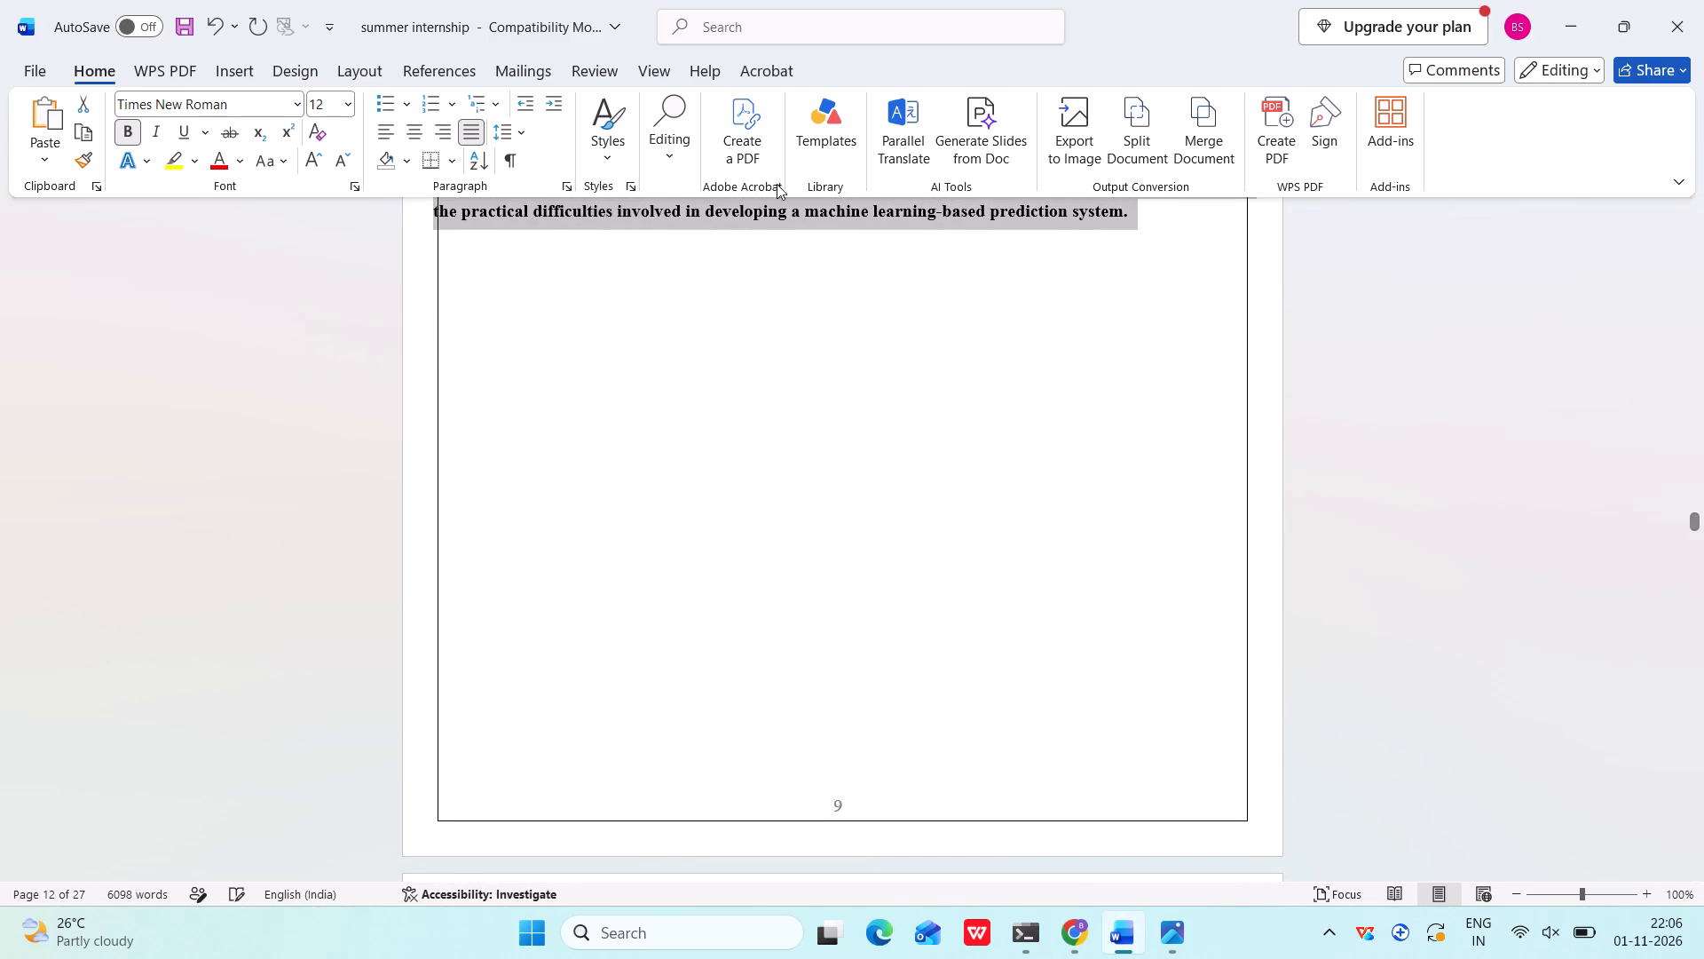
click(116, 124)
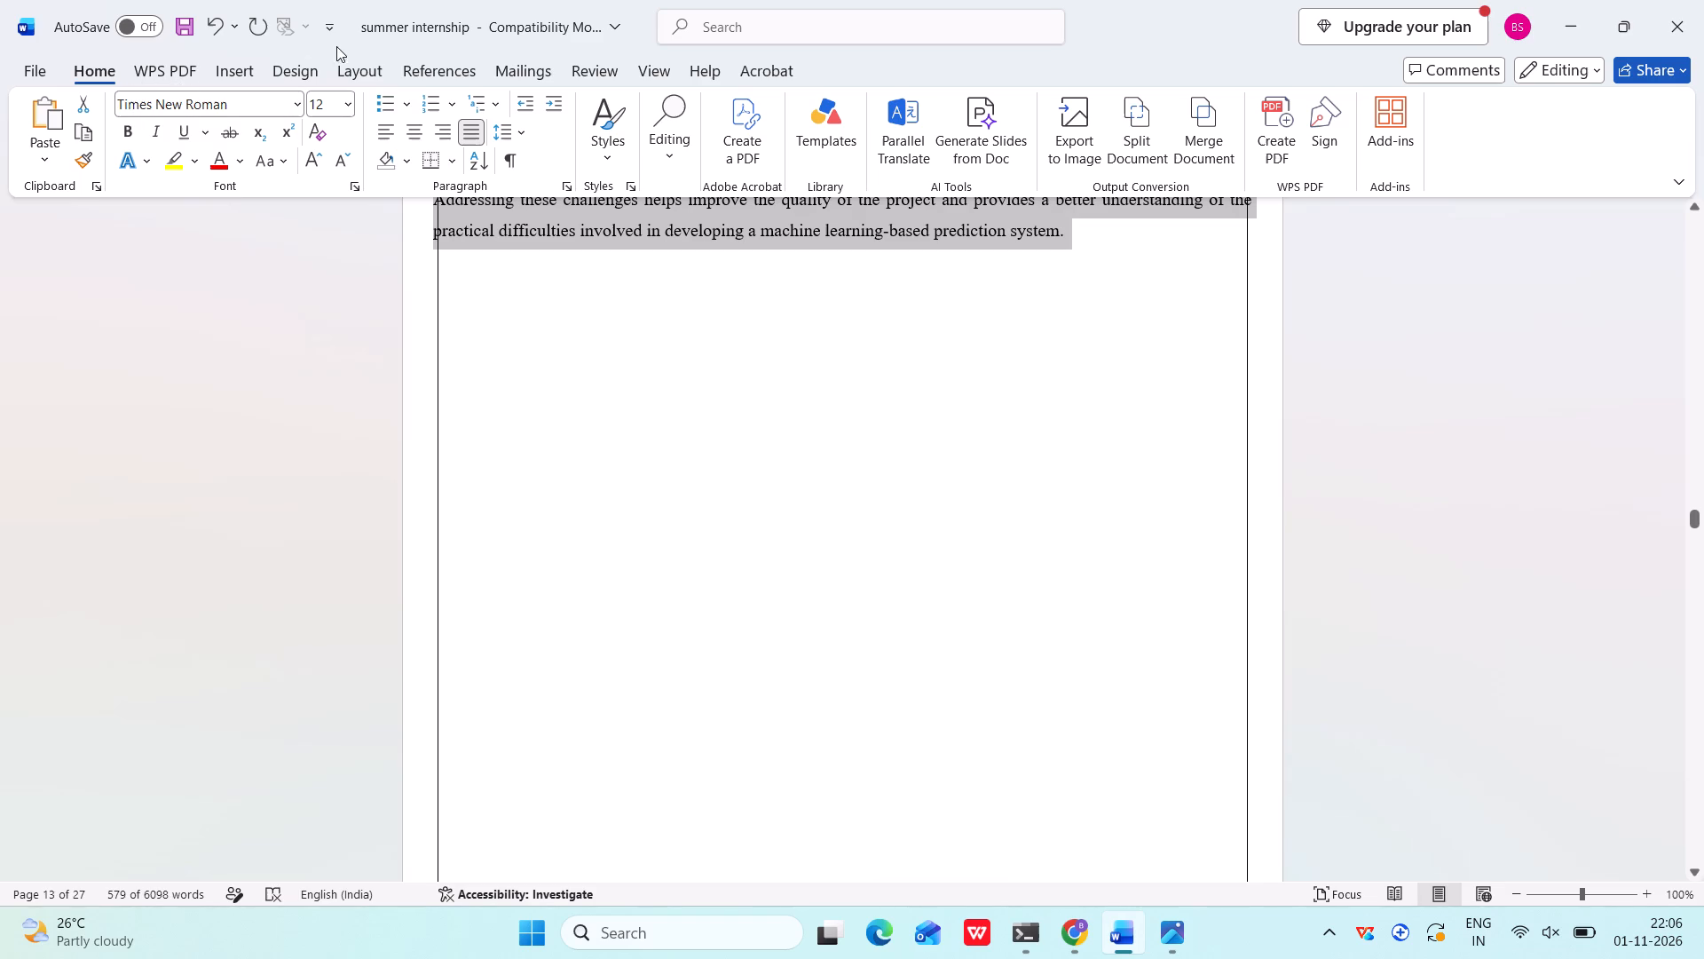
Apply wider page margins to the selected chapter body so its text sits inside the page border.
click(348, 72)
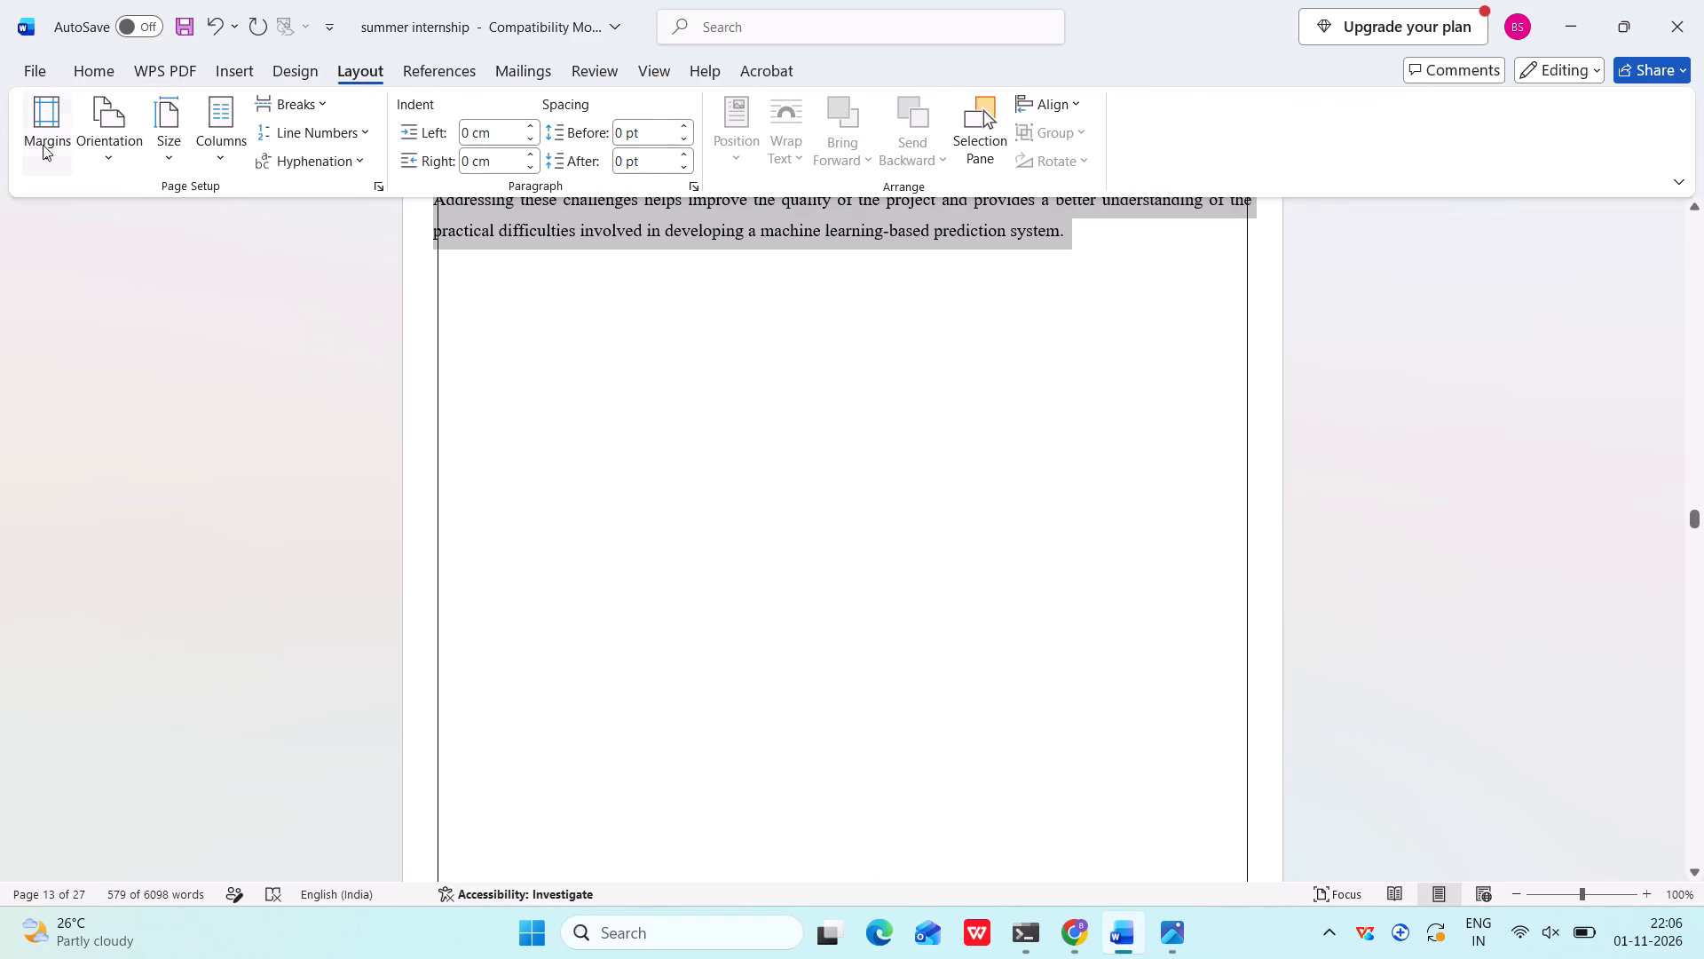
click(58, 149)
click(51, 206)
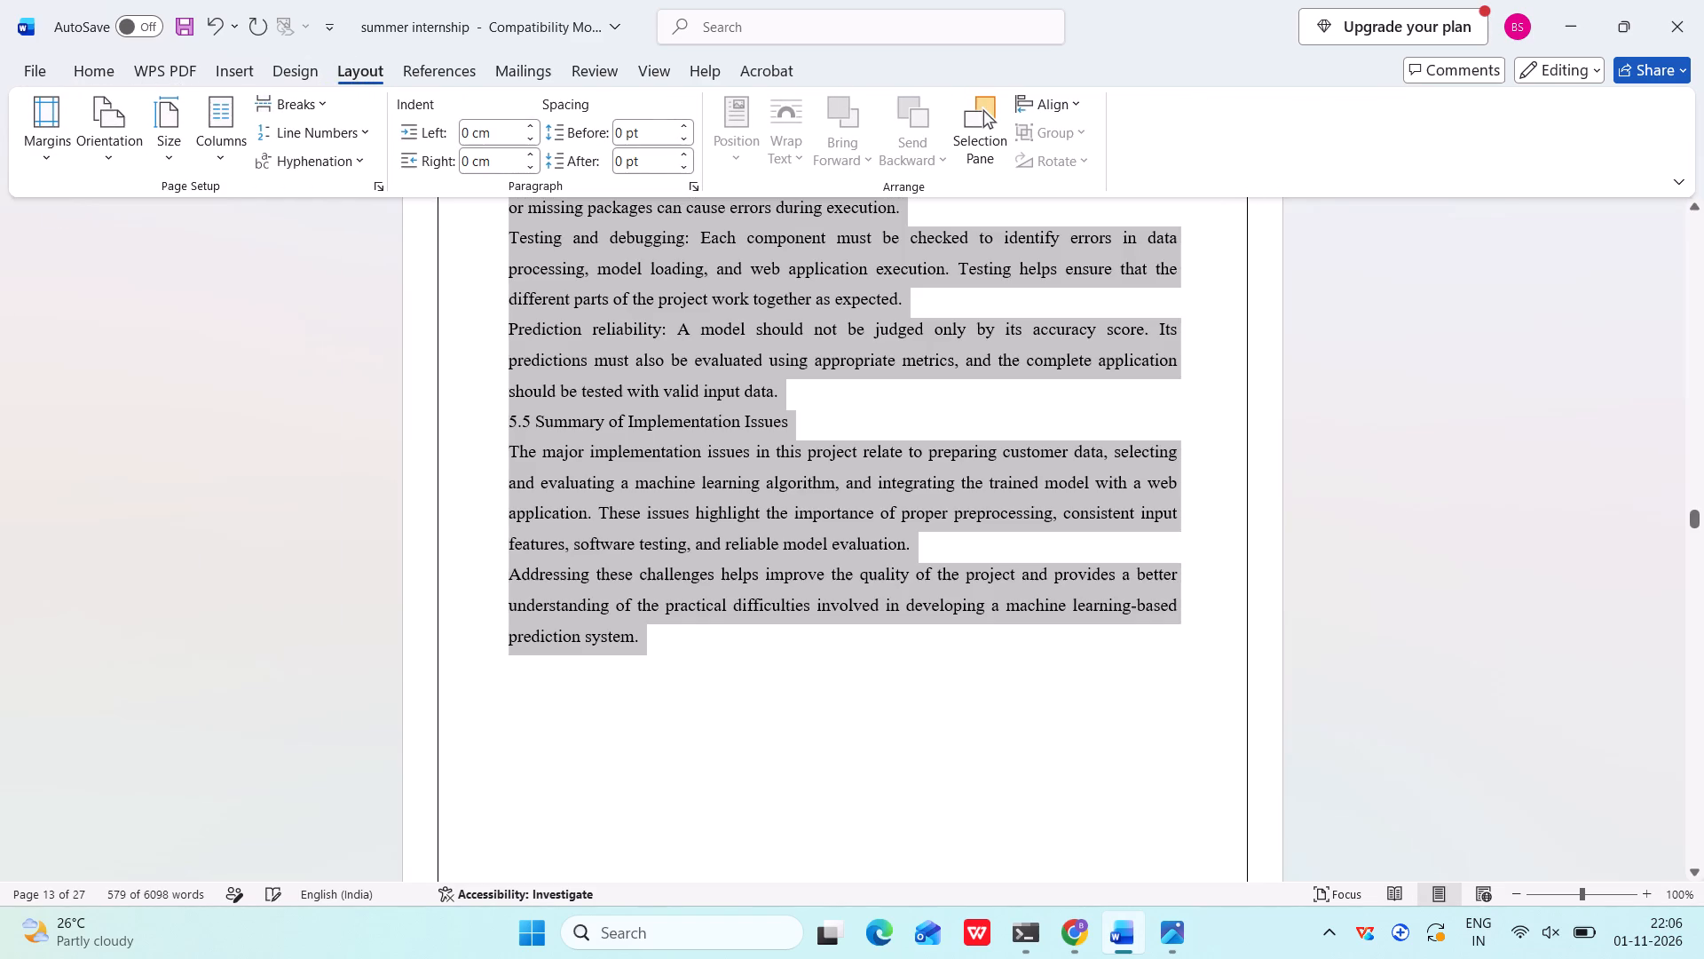
click(720, 680)
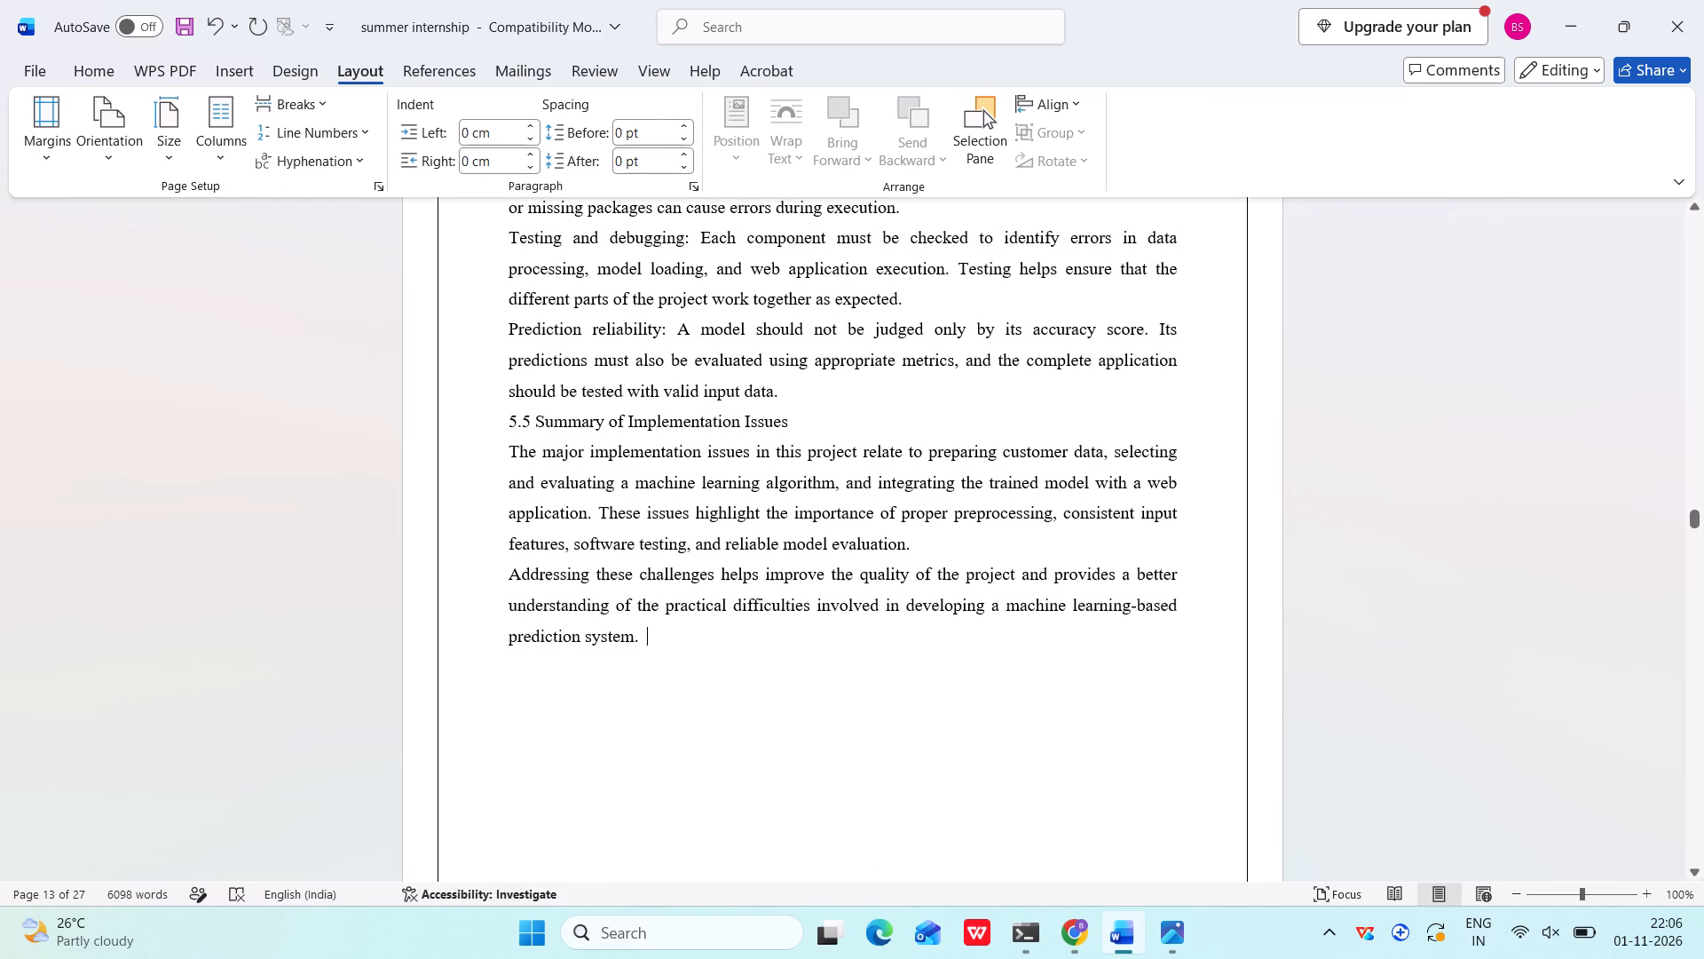
click(789, 747)
Remove the centring and left indent from the Issues for Implementing the Project title and put four spaces before it, keeping it on one line.
scroll(789, 747, up, 5)
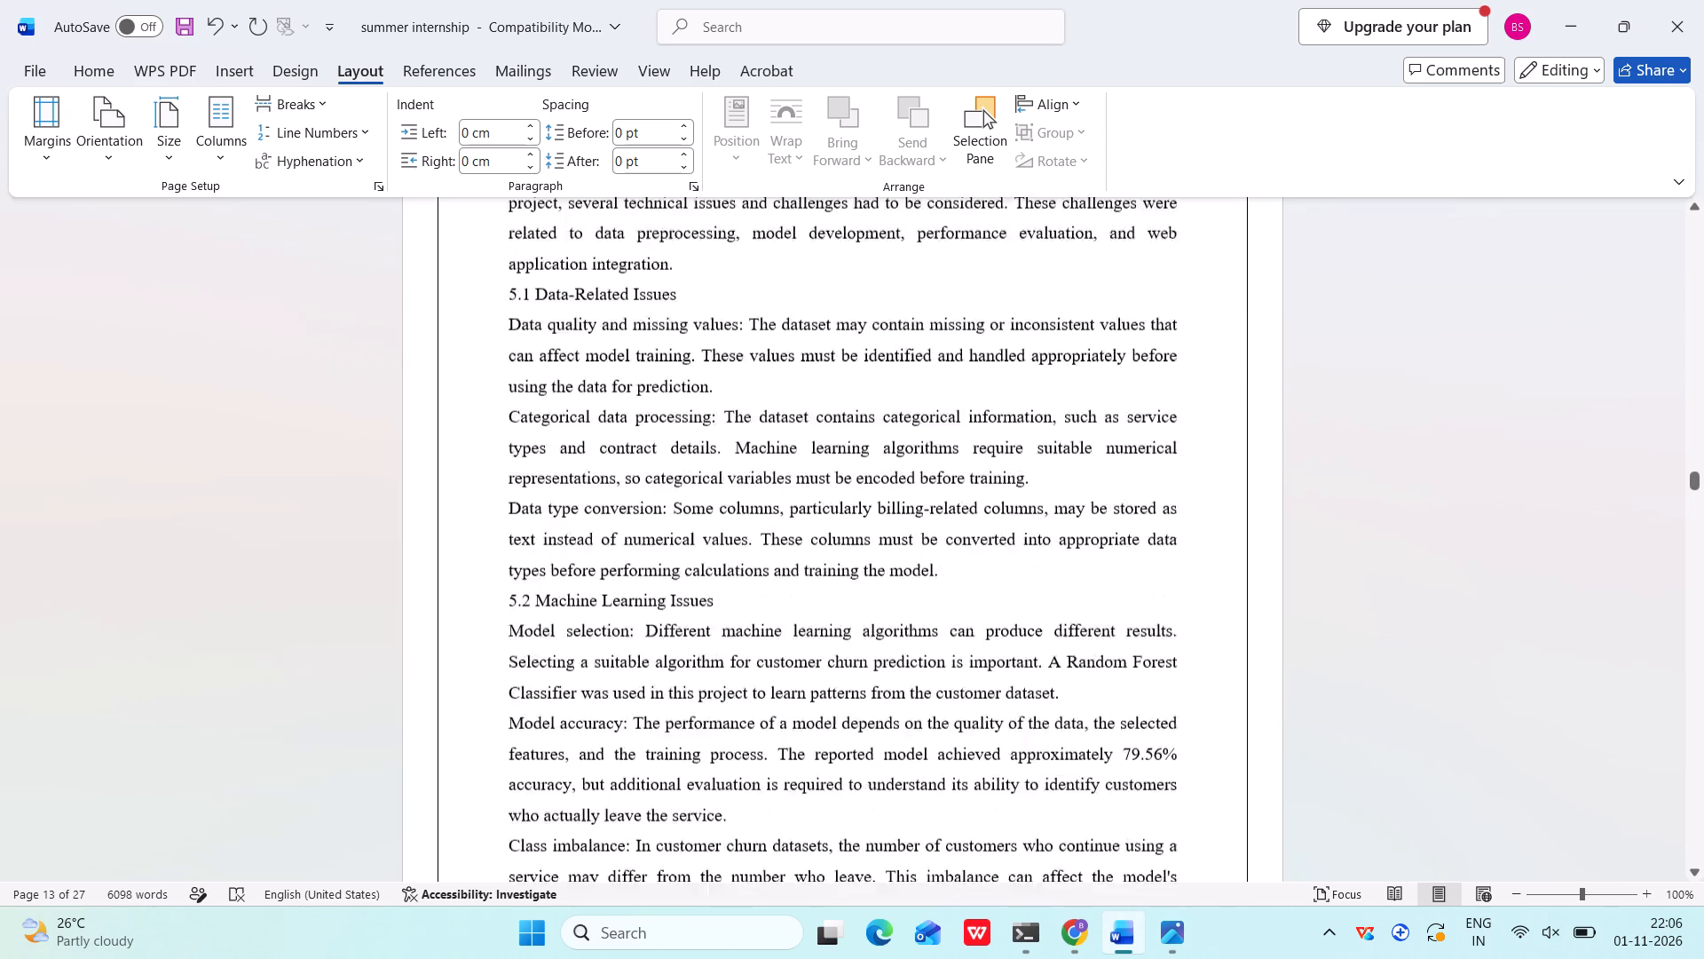
scroll(789, 747, up, 1)
scroll(789, 747, down, 1)
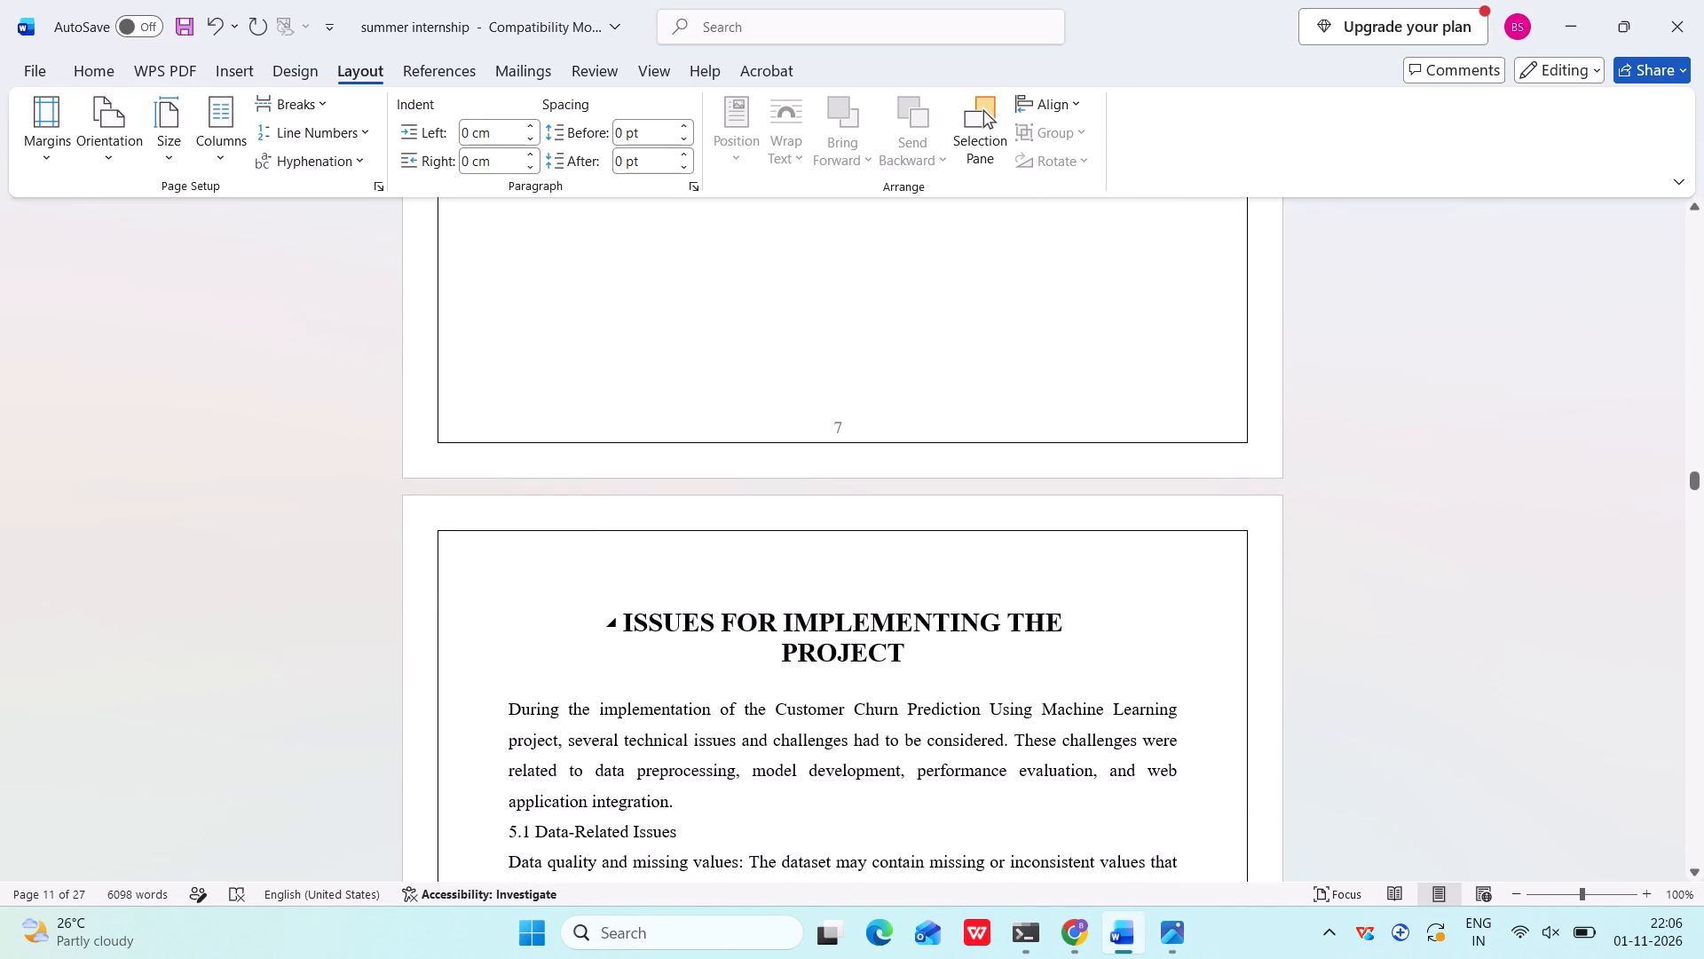
click(598, 618)
key(BackSpace)
key(BackSpace)
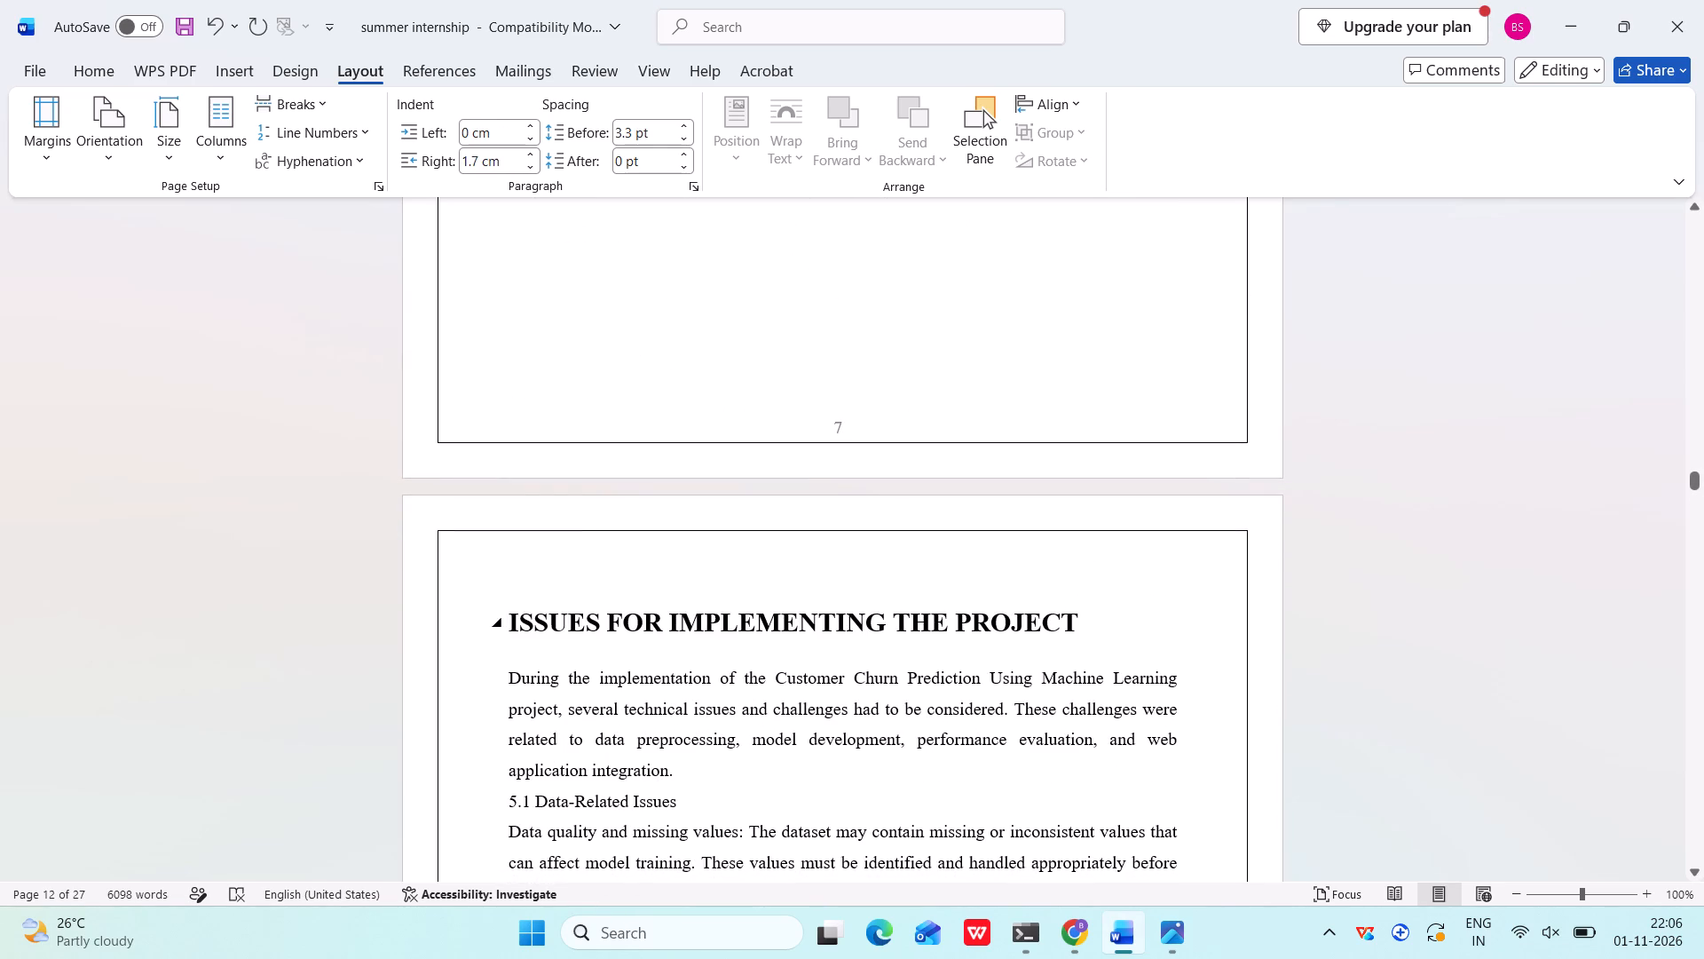
key(space)
key(space)
key(space)
key(space)
key(space)
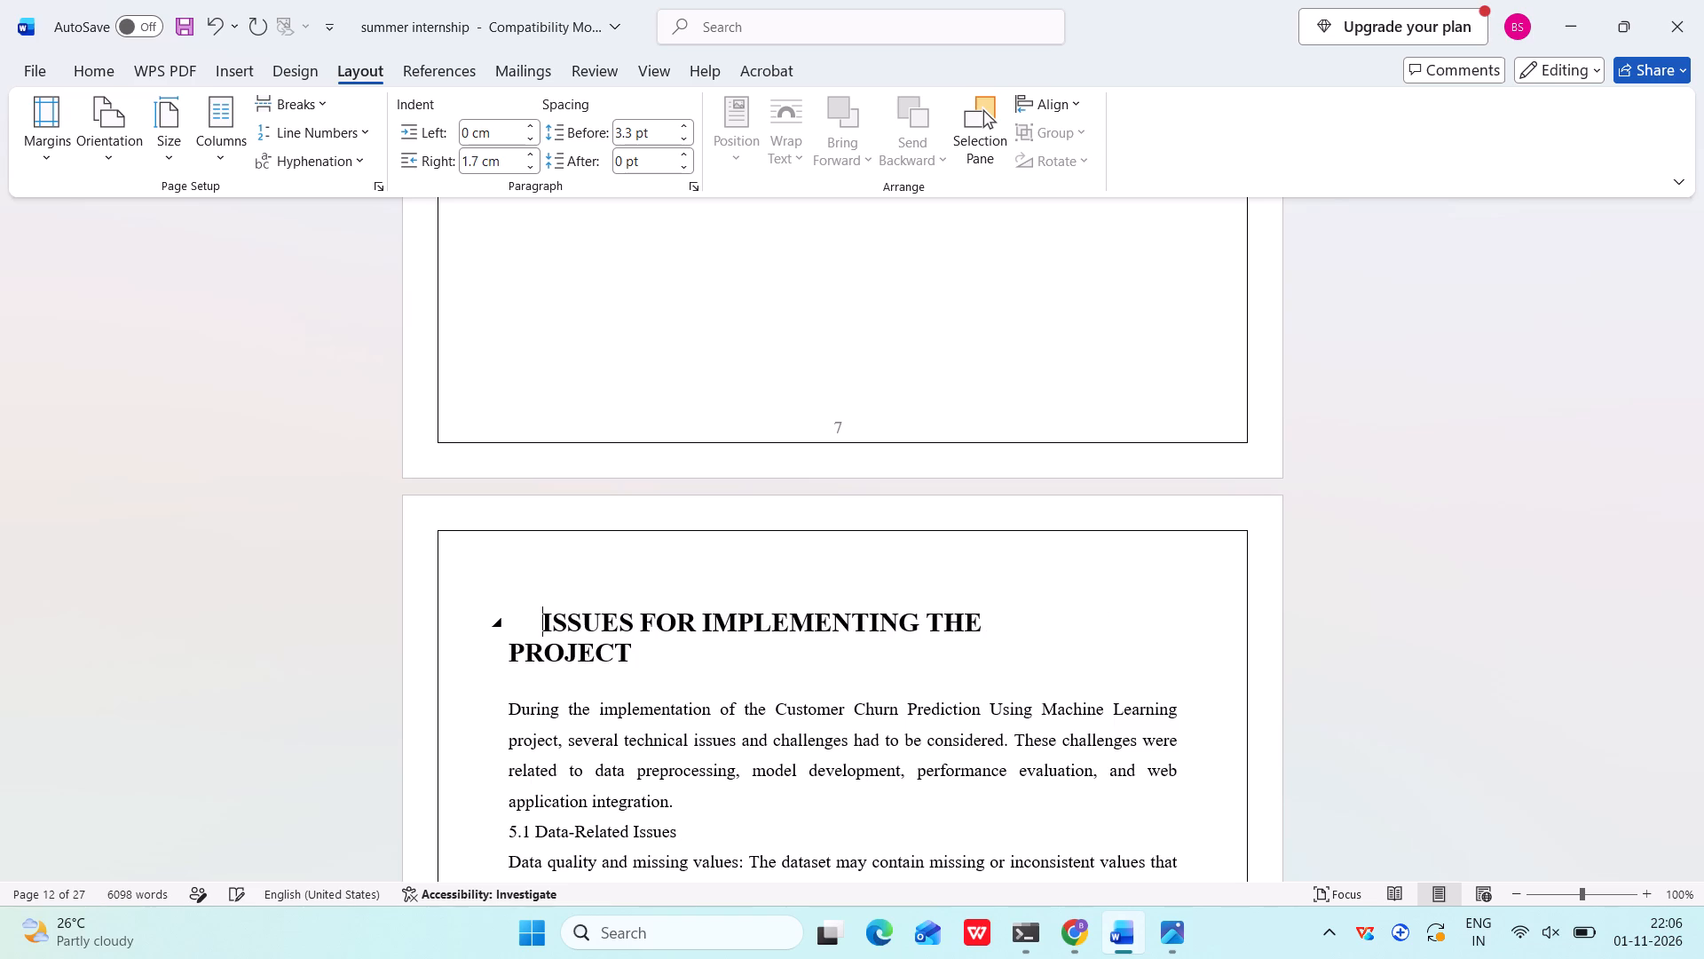
key(BackSpace)
Bold the subheadings 5.1 Data-Related Issues, 5.2 Machine Learning Issues and 5.3 Web Application Integration Issues.
scroll(609, 614, down, 2)
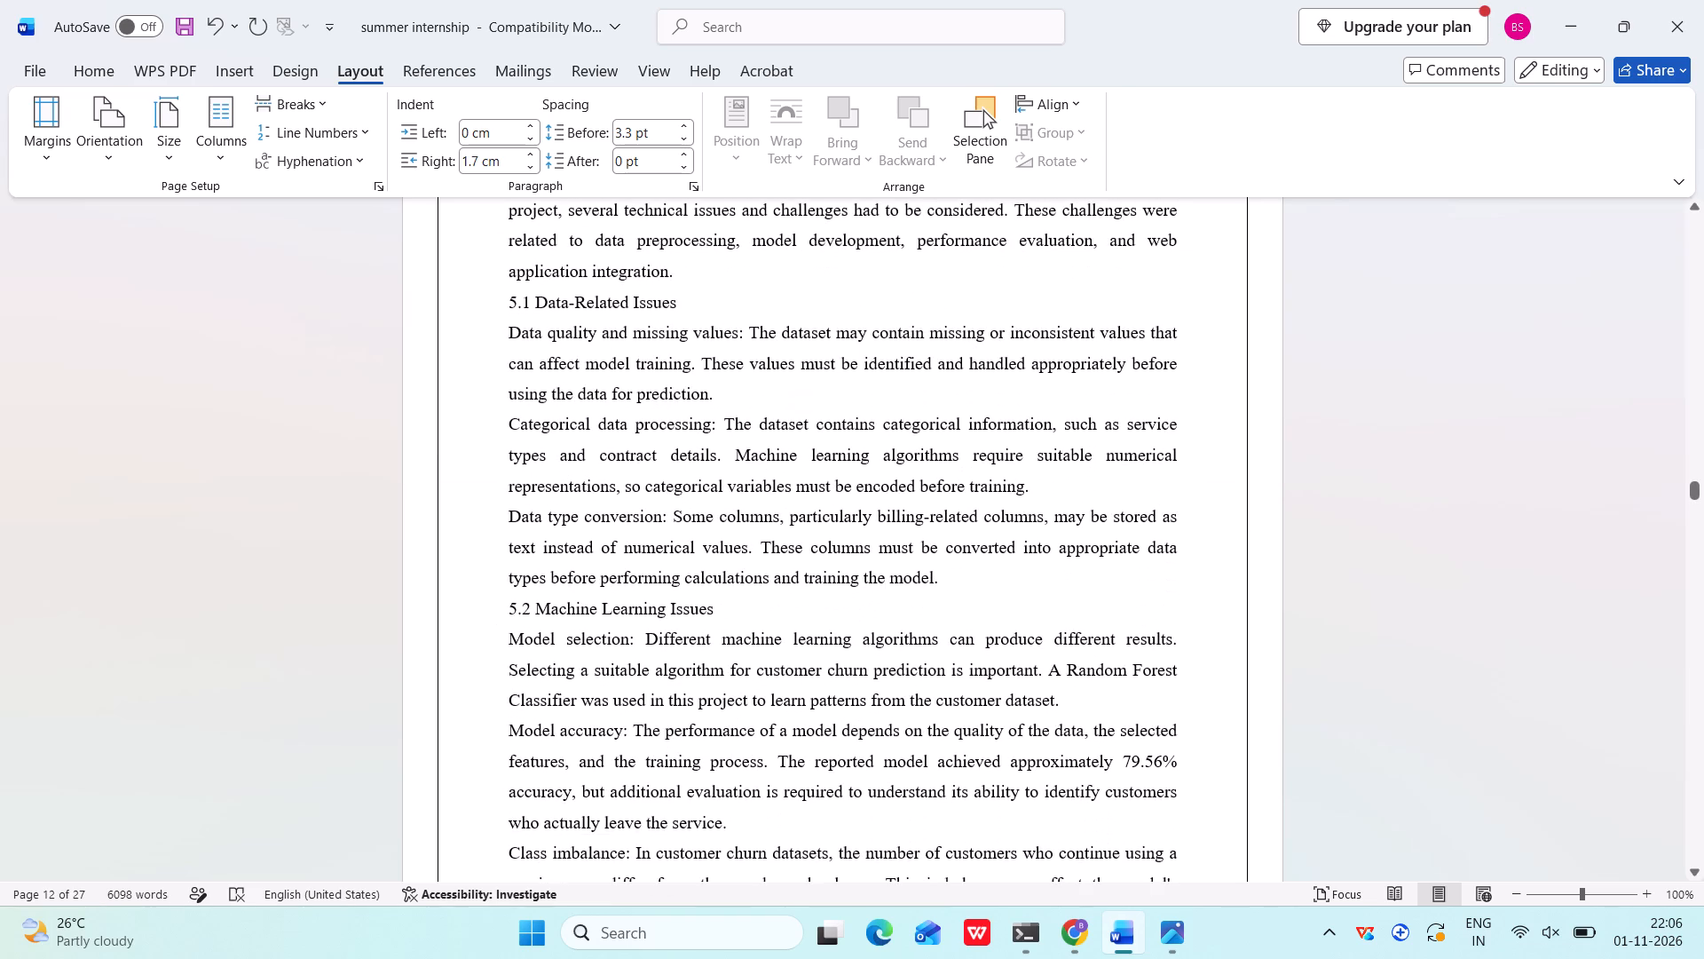
scroll(609, 614, down, 2)
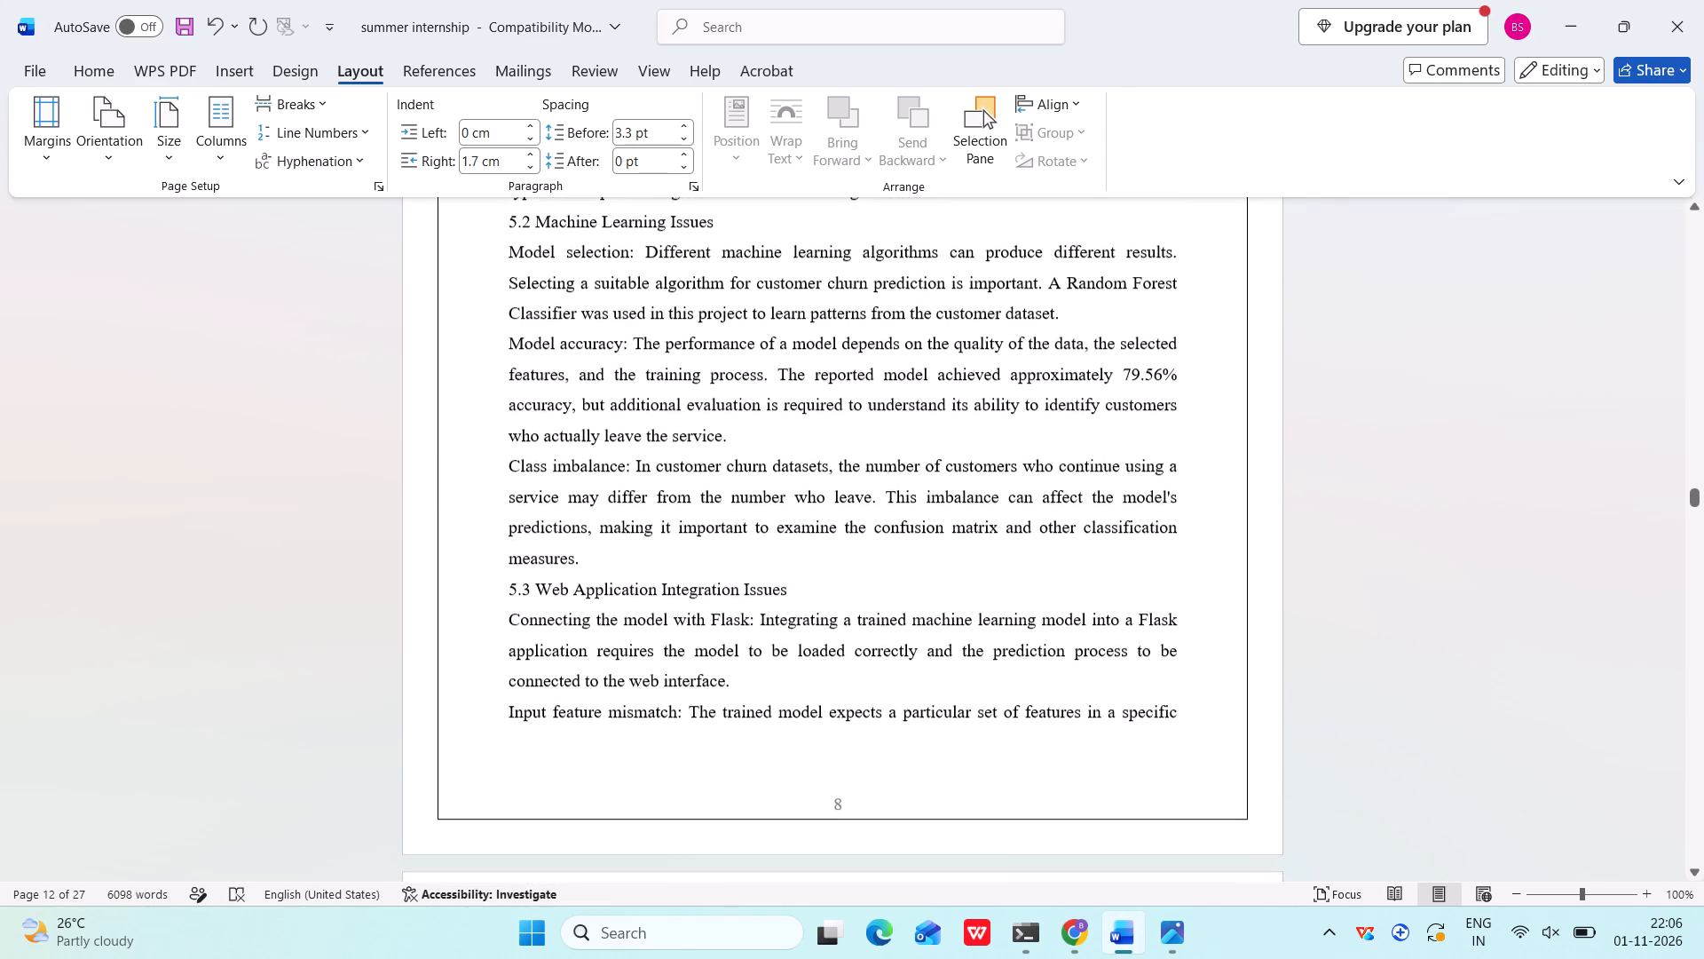
scroll(609, 614, up, 2)
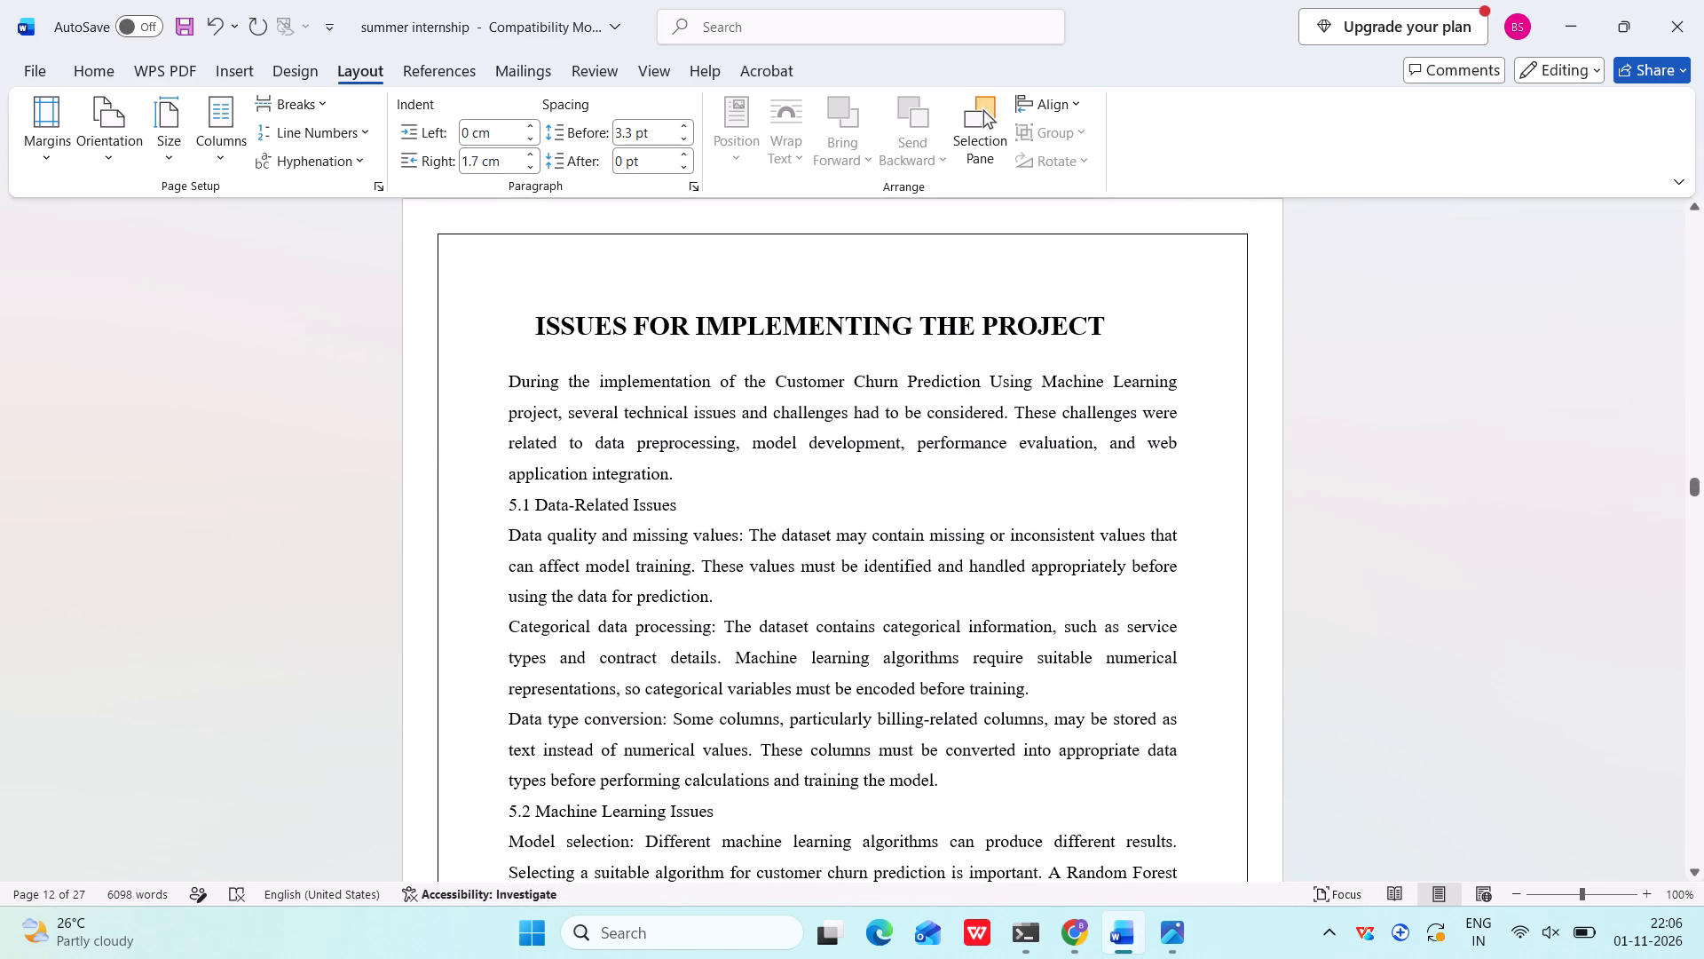
drag(677, 501, 502, 495)
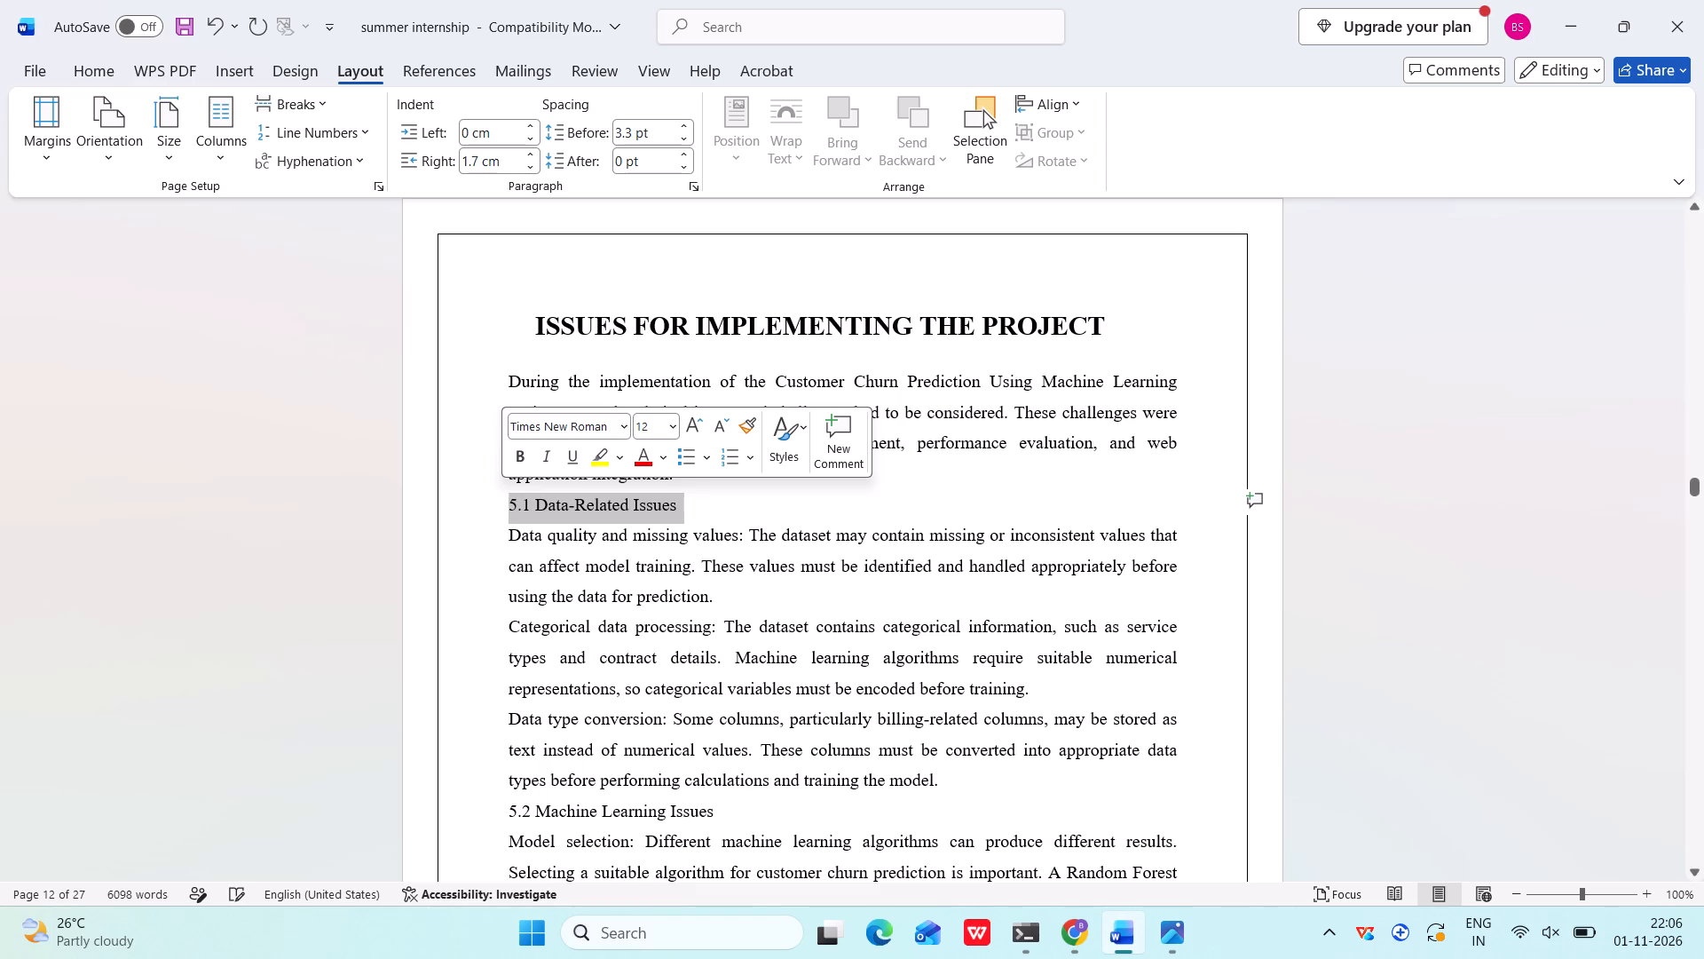
click(526, 467)
scroll(526, 467, down, 2)
scroll(676, 696, down, 1)
drag(712, 406, 548, 395)
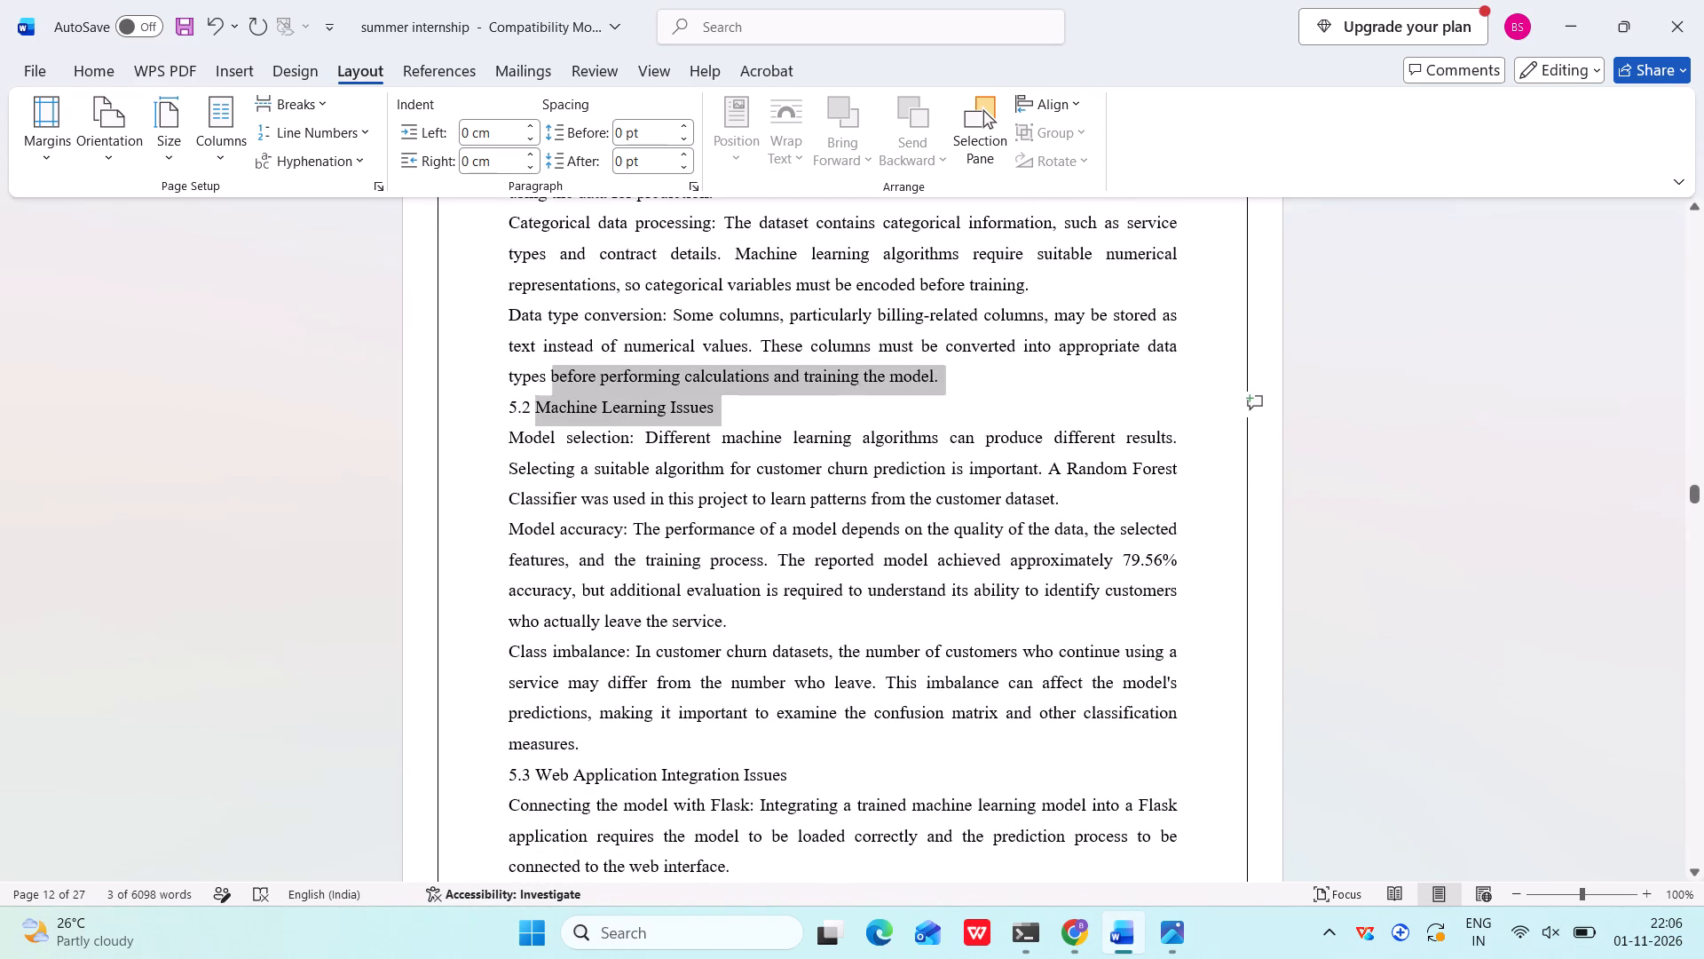
drag(548, 395, 508, 408)
click(530, 361)
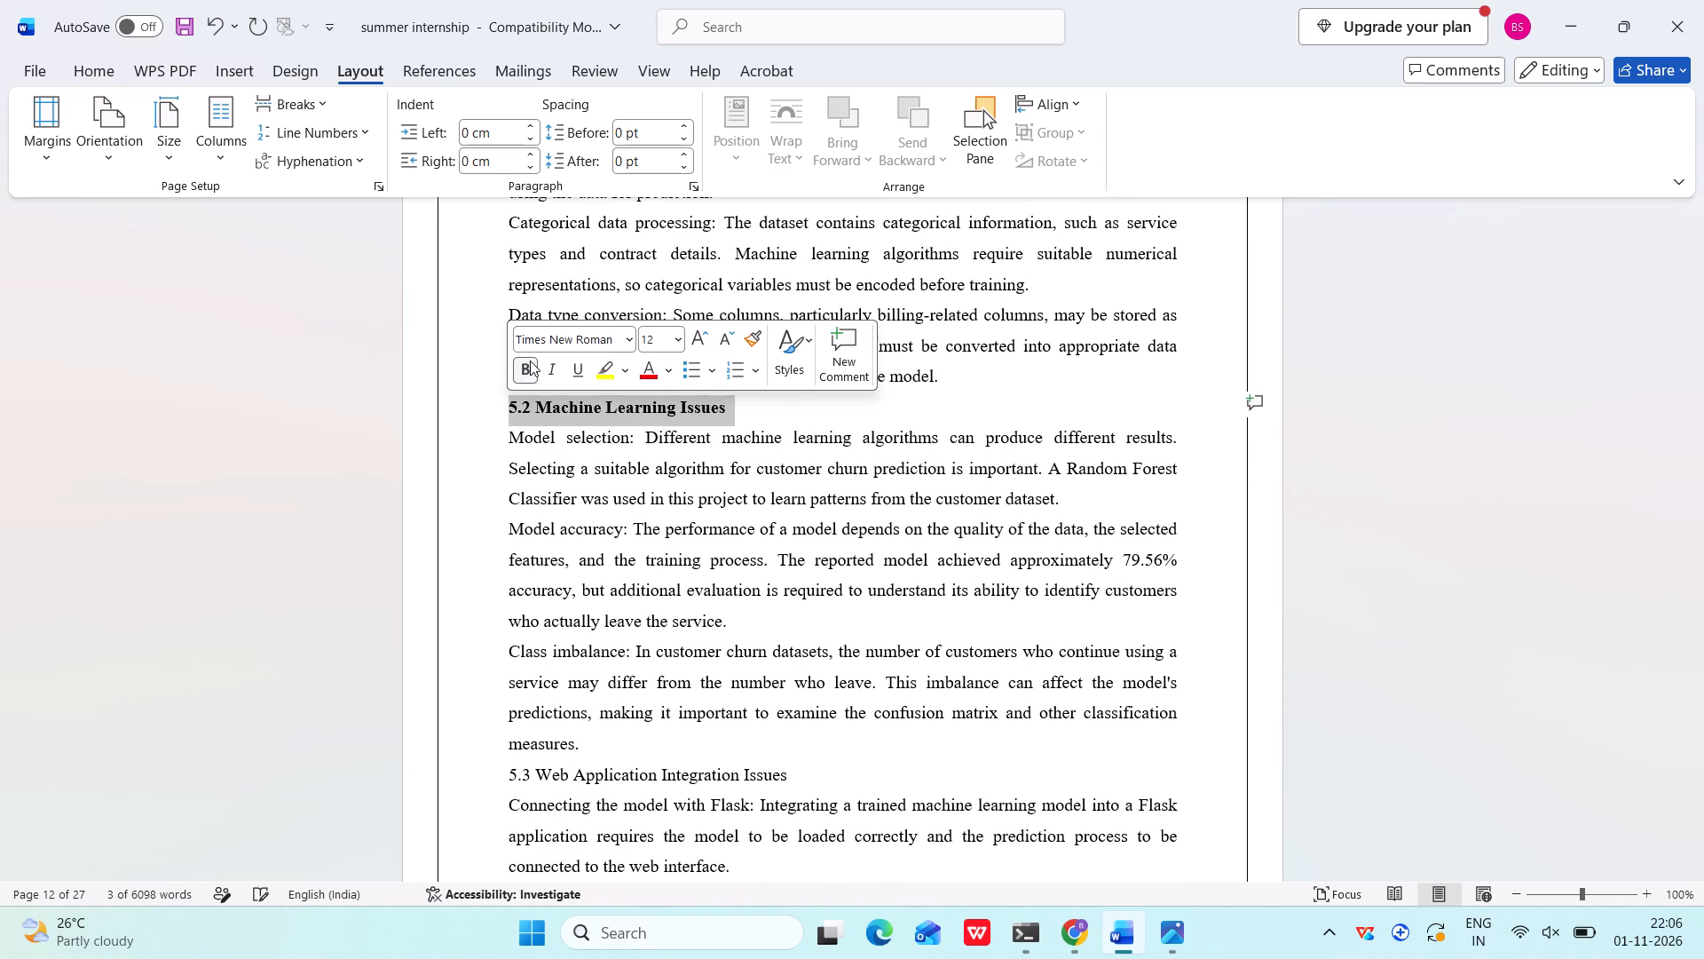
scroll(770, 658, down, 3)
scroll(747, 606, up, 1)
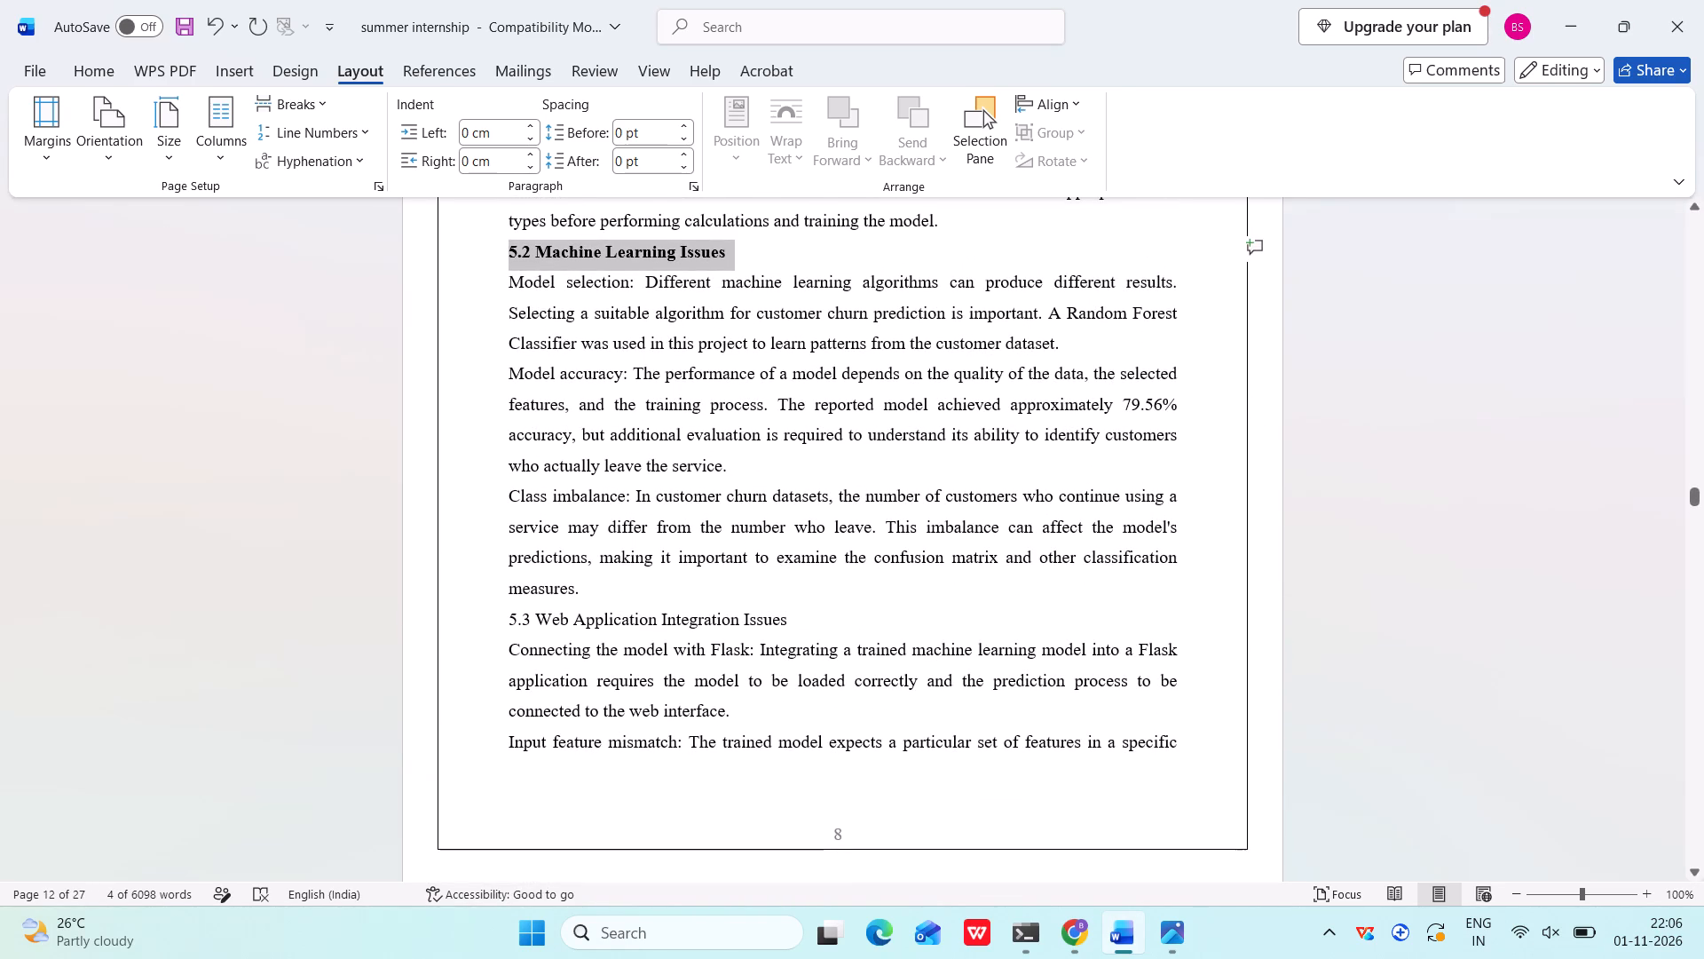
drag(787, 619, 509, 620)
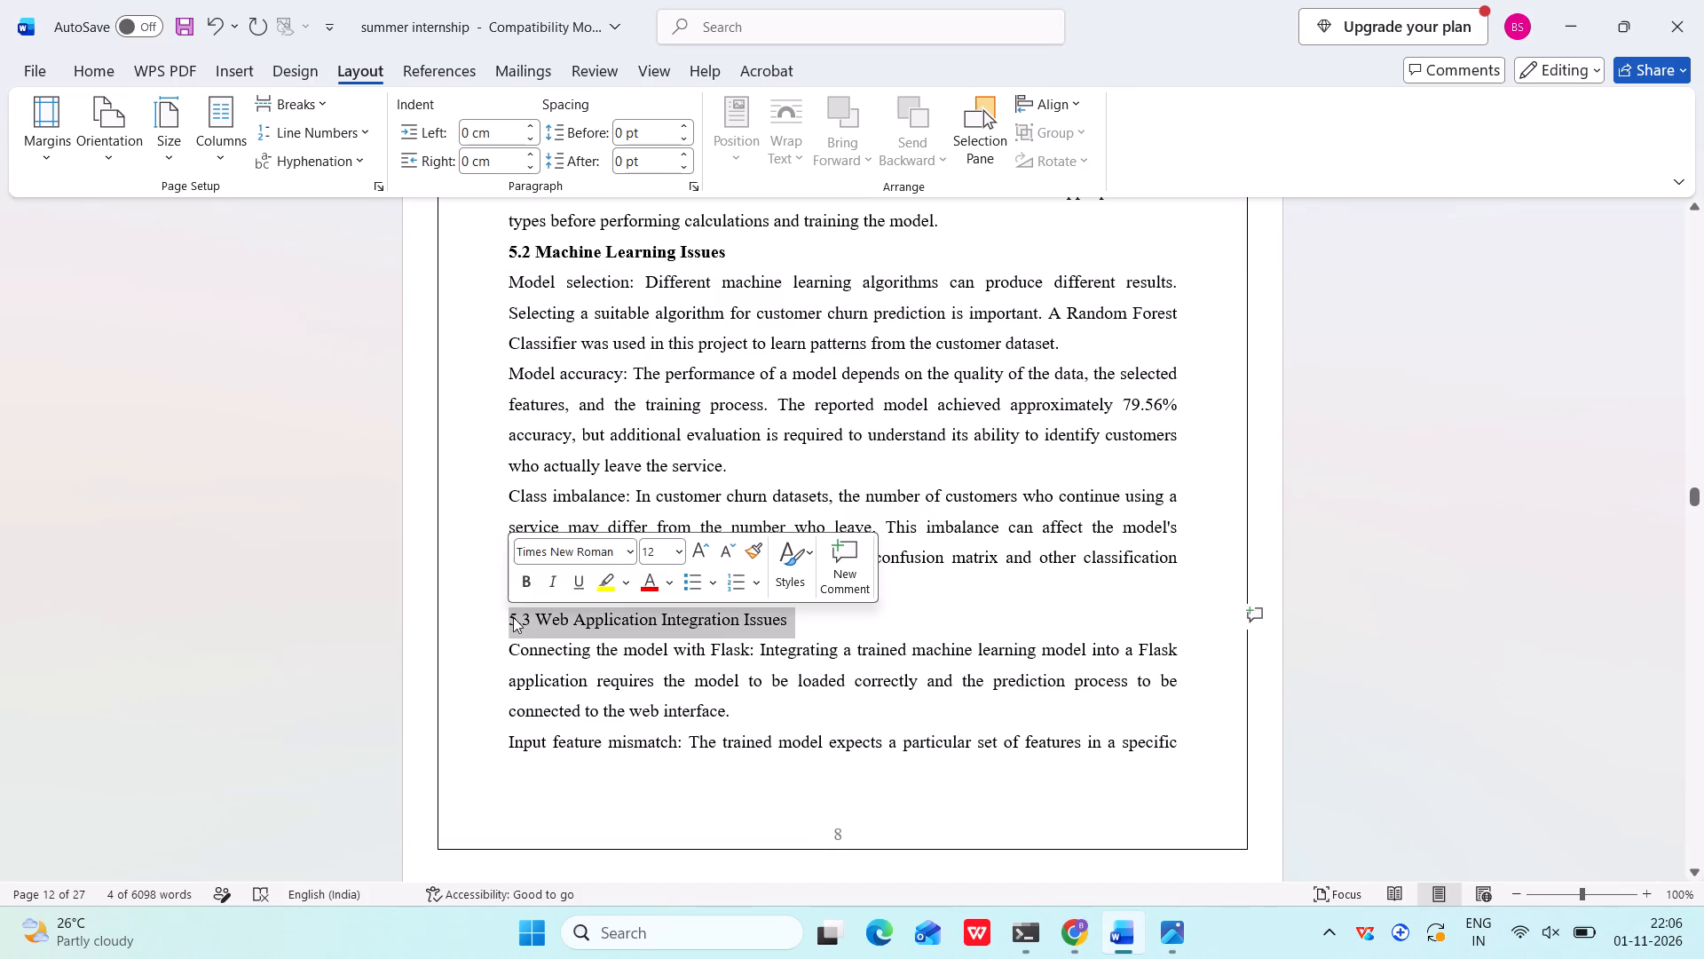
click(528, 577)
click(632, 760)
Bold the subheadings 5.4 Software and Testing Issues and 5.5 Summary of Implementation Issues, including their numbers.
scroll(632, 760, down, 1)
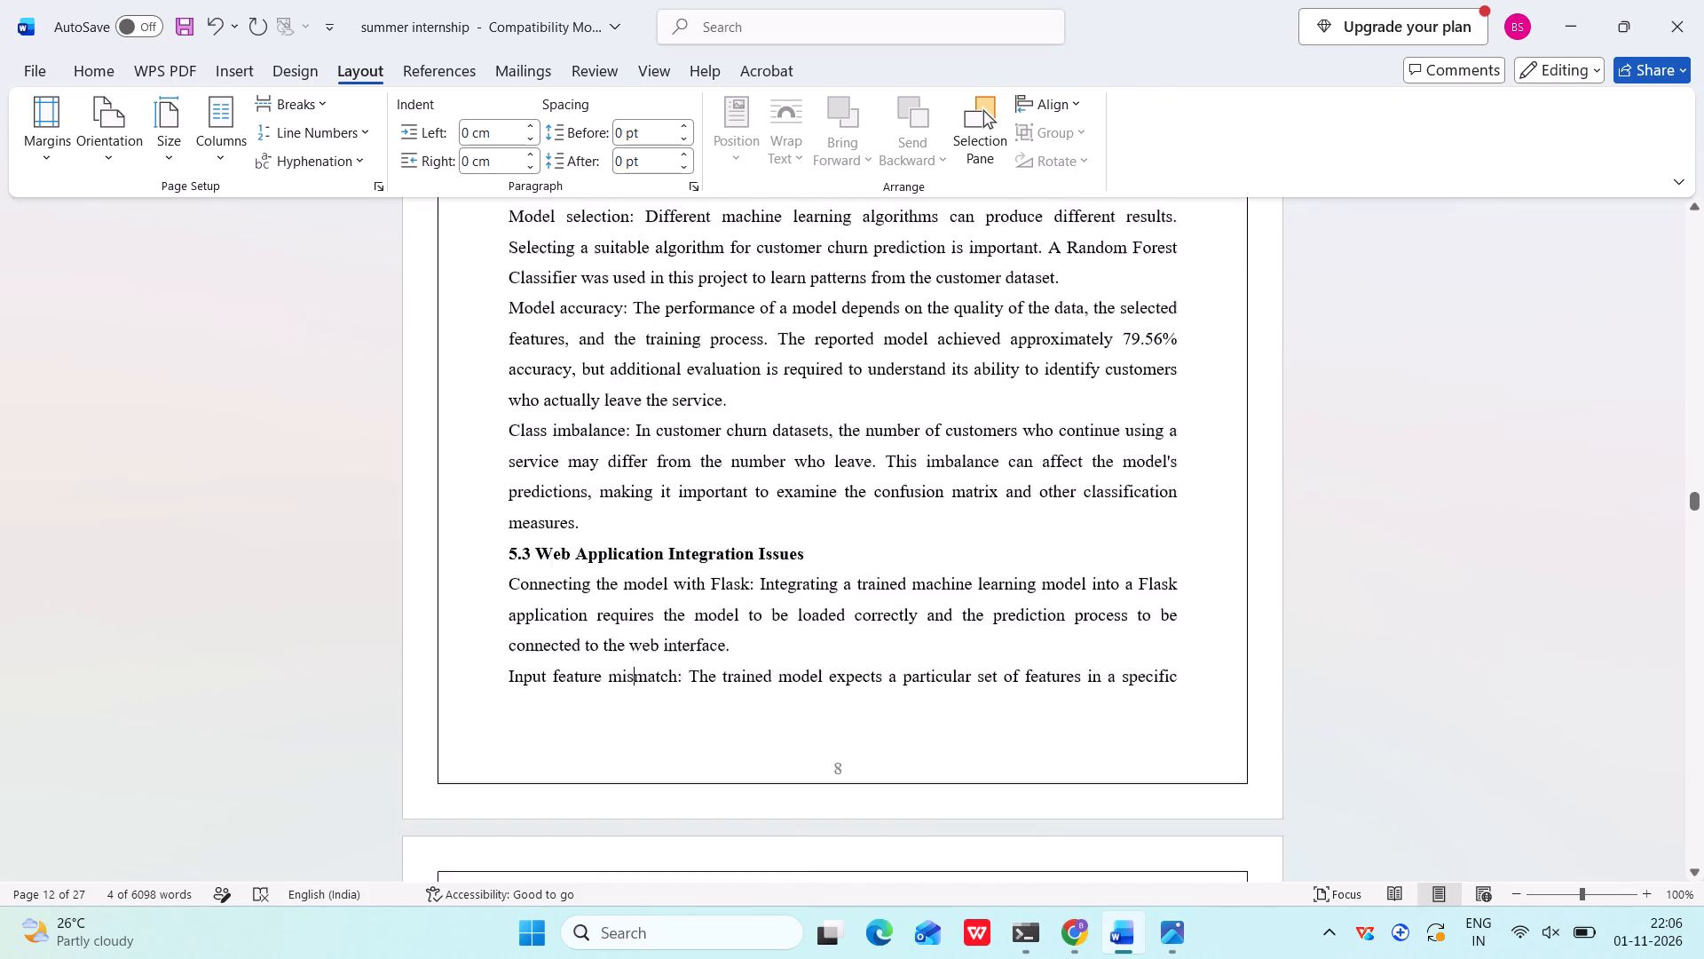
scroll(632, 760, down, 1)
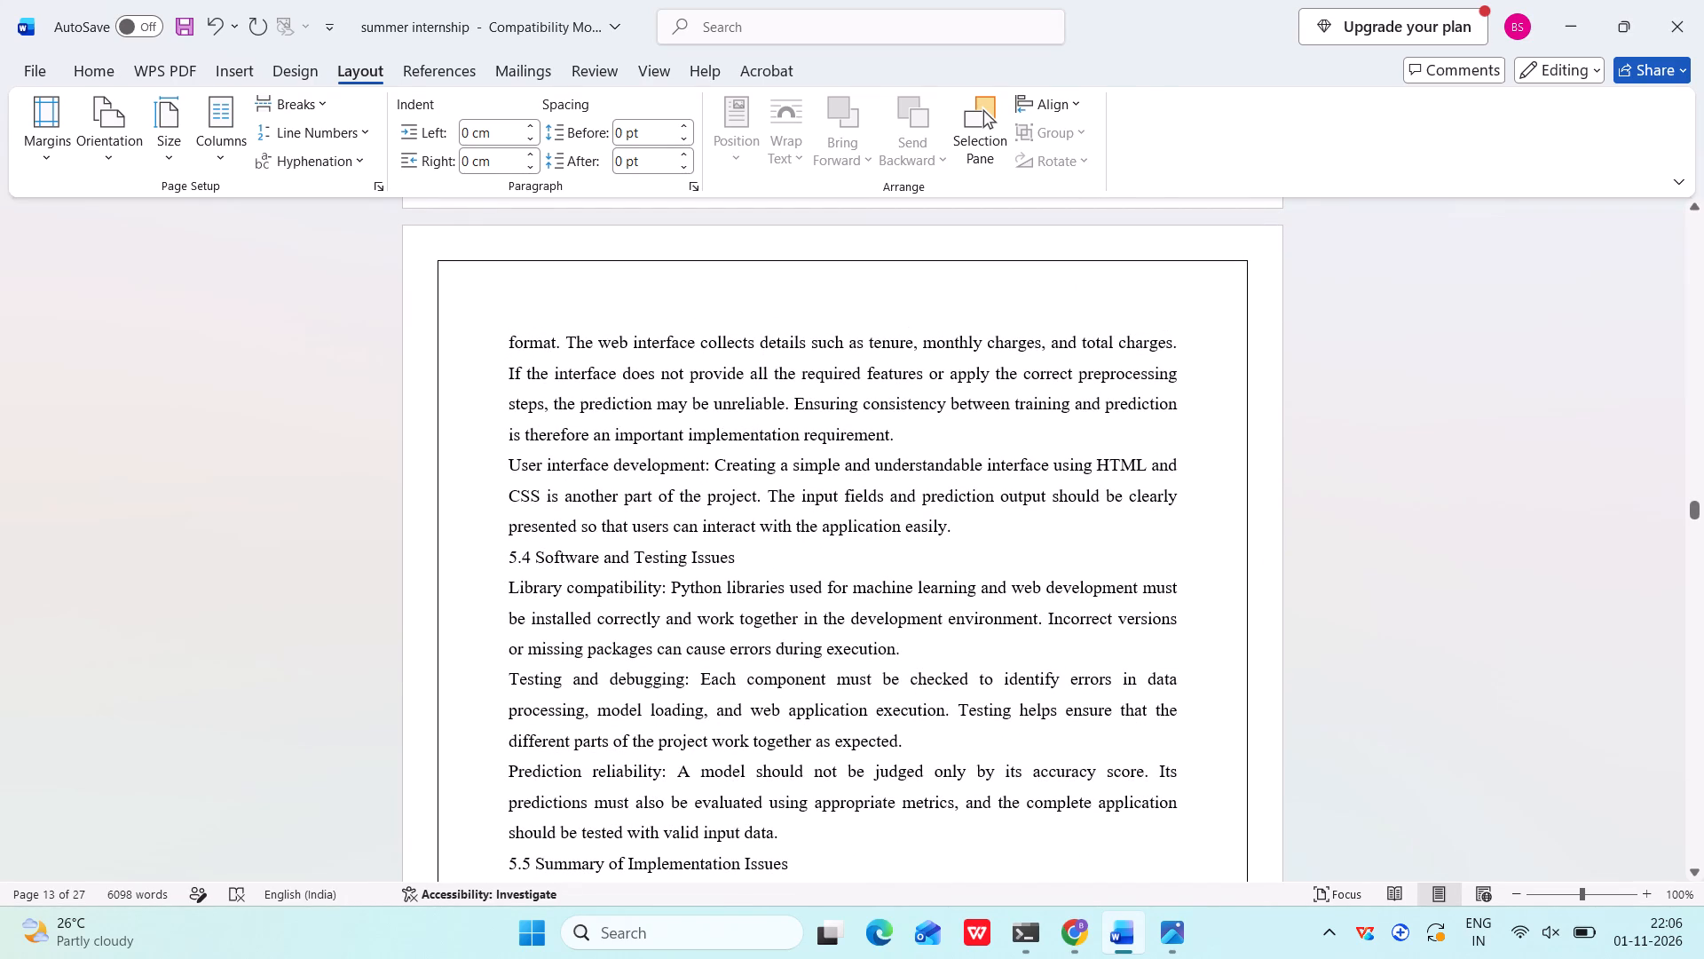
drag(743, 560, 513, 559)
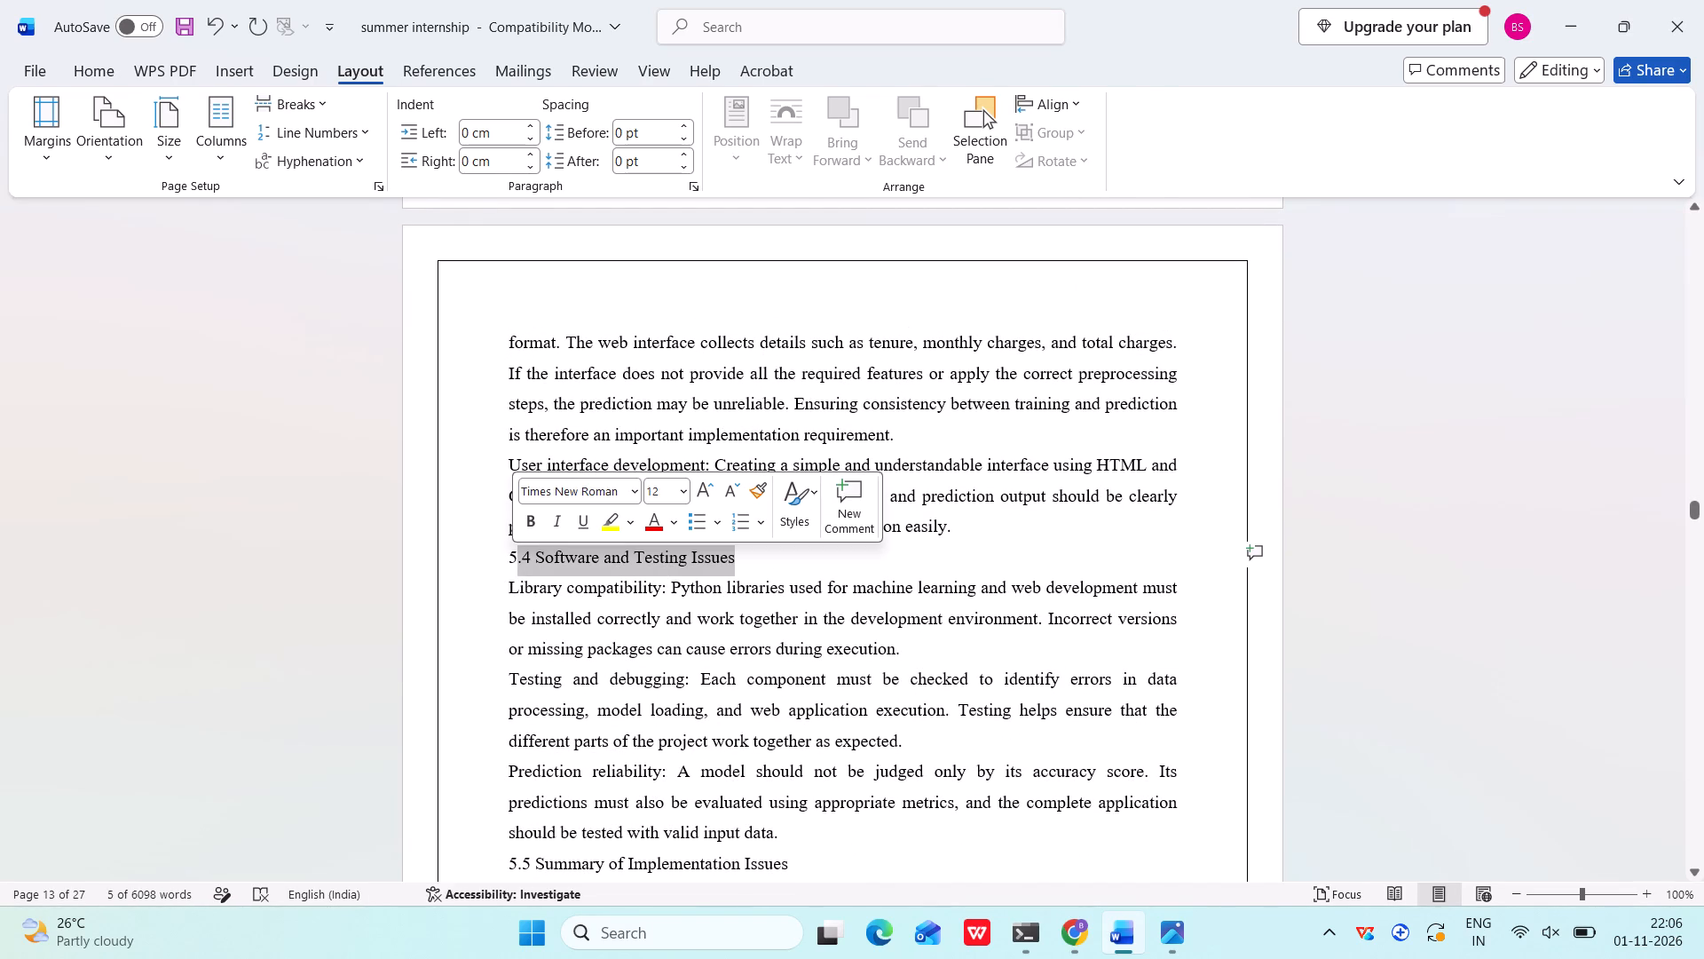
click(533, 531)
click(519, 553)
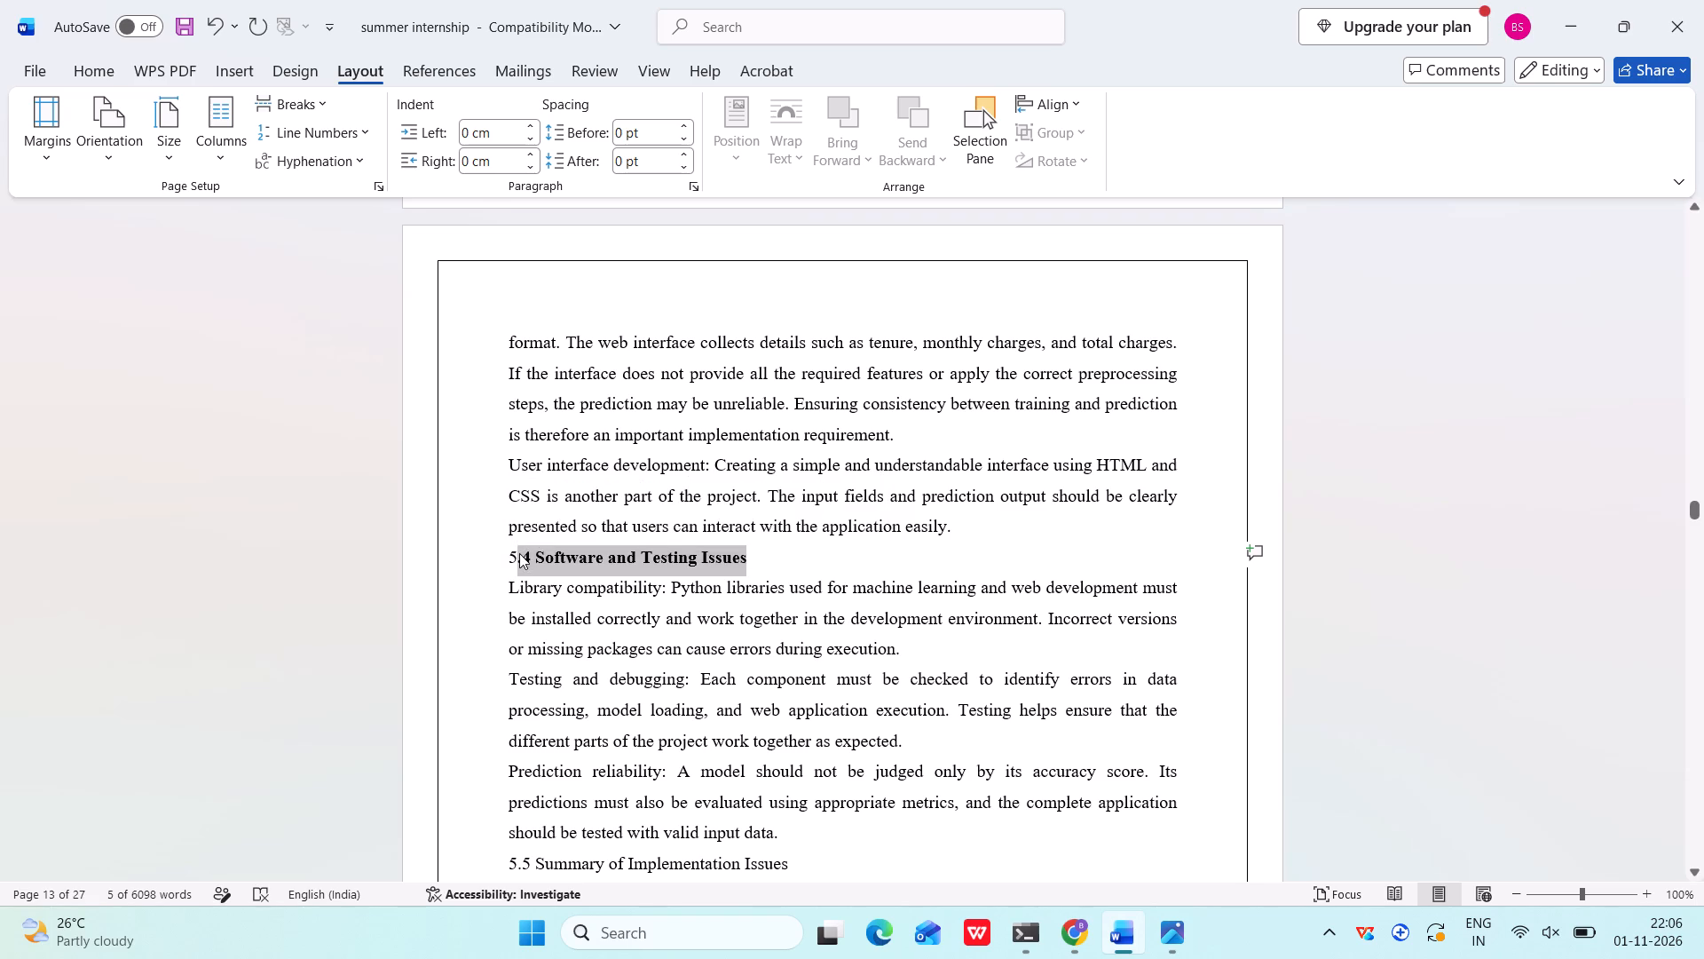
drag(519, 553, 501, 551)
click(513, 510)
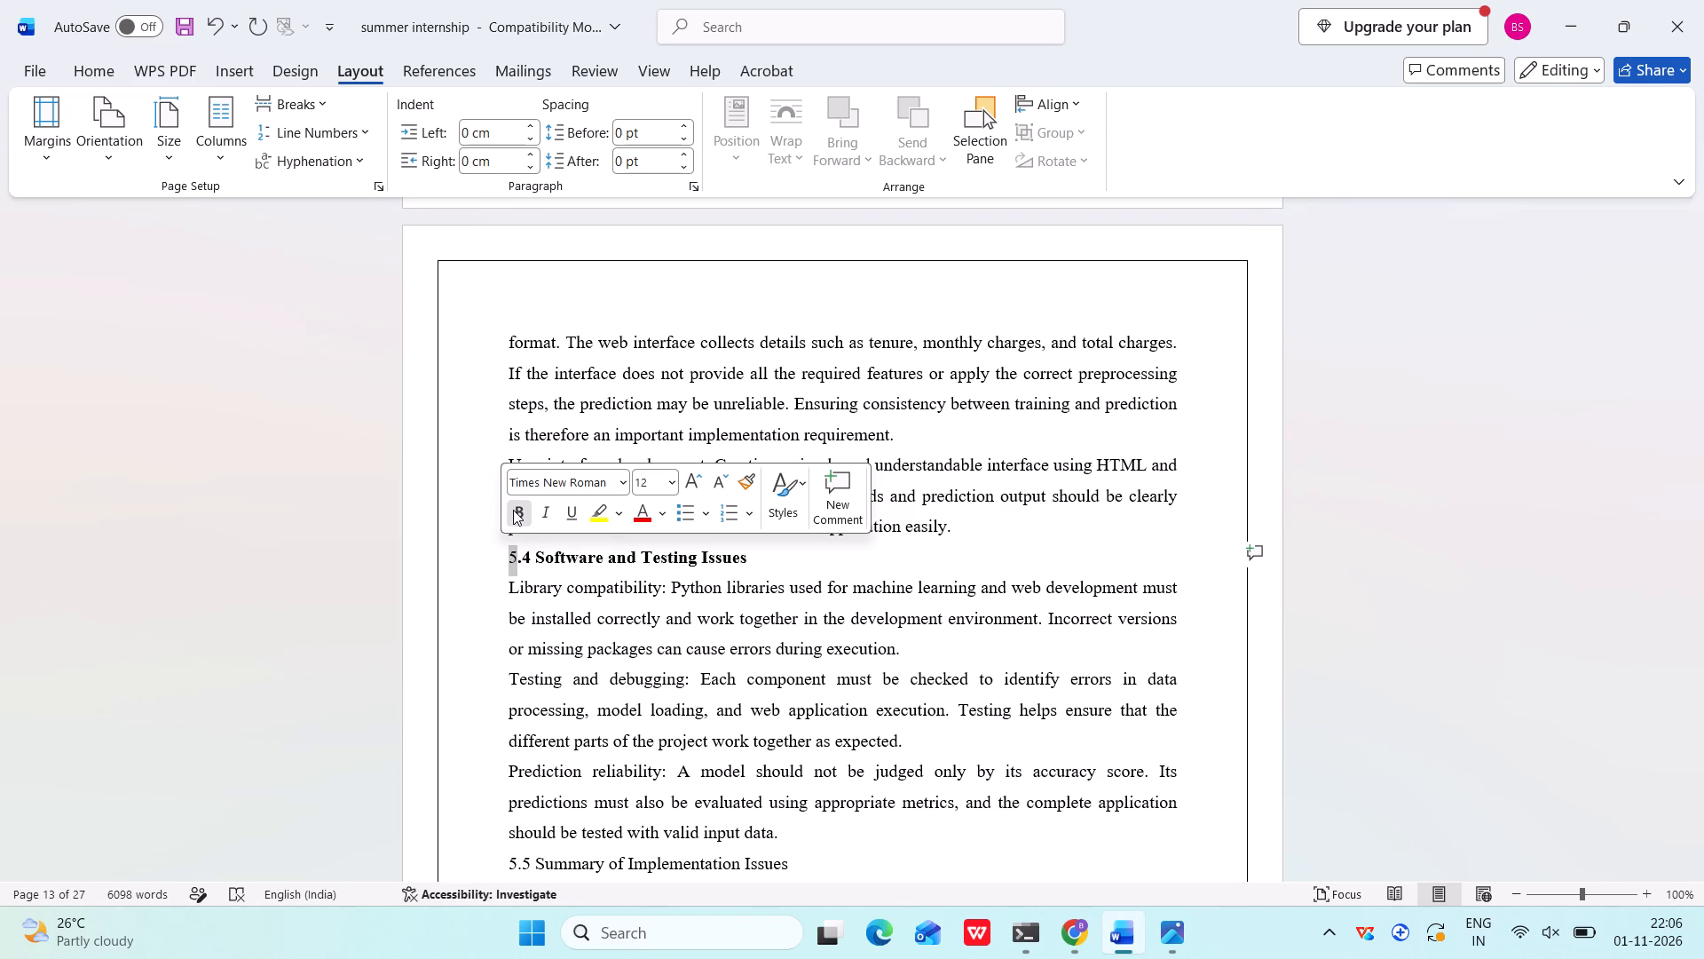
scroll(599, 650, down, 1)
scroll(648, 596, up, 1)
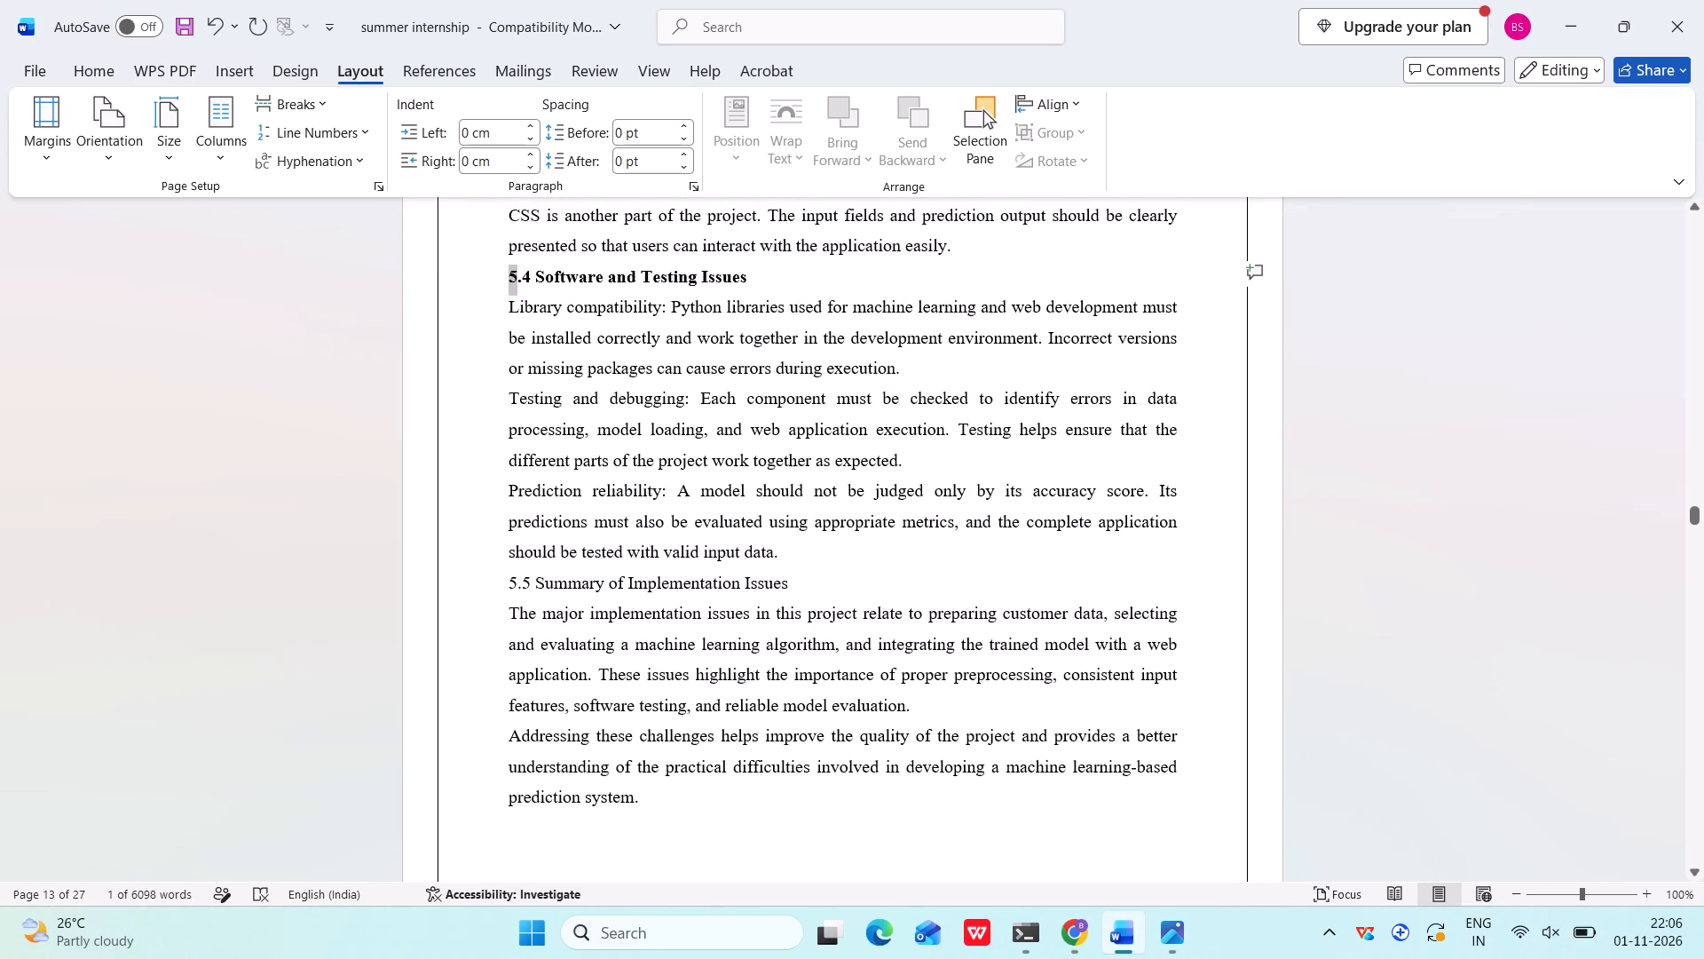
drag(802, 580, 509, 585)
click(521, 552)
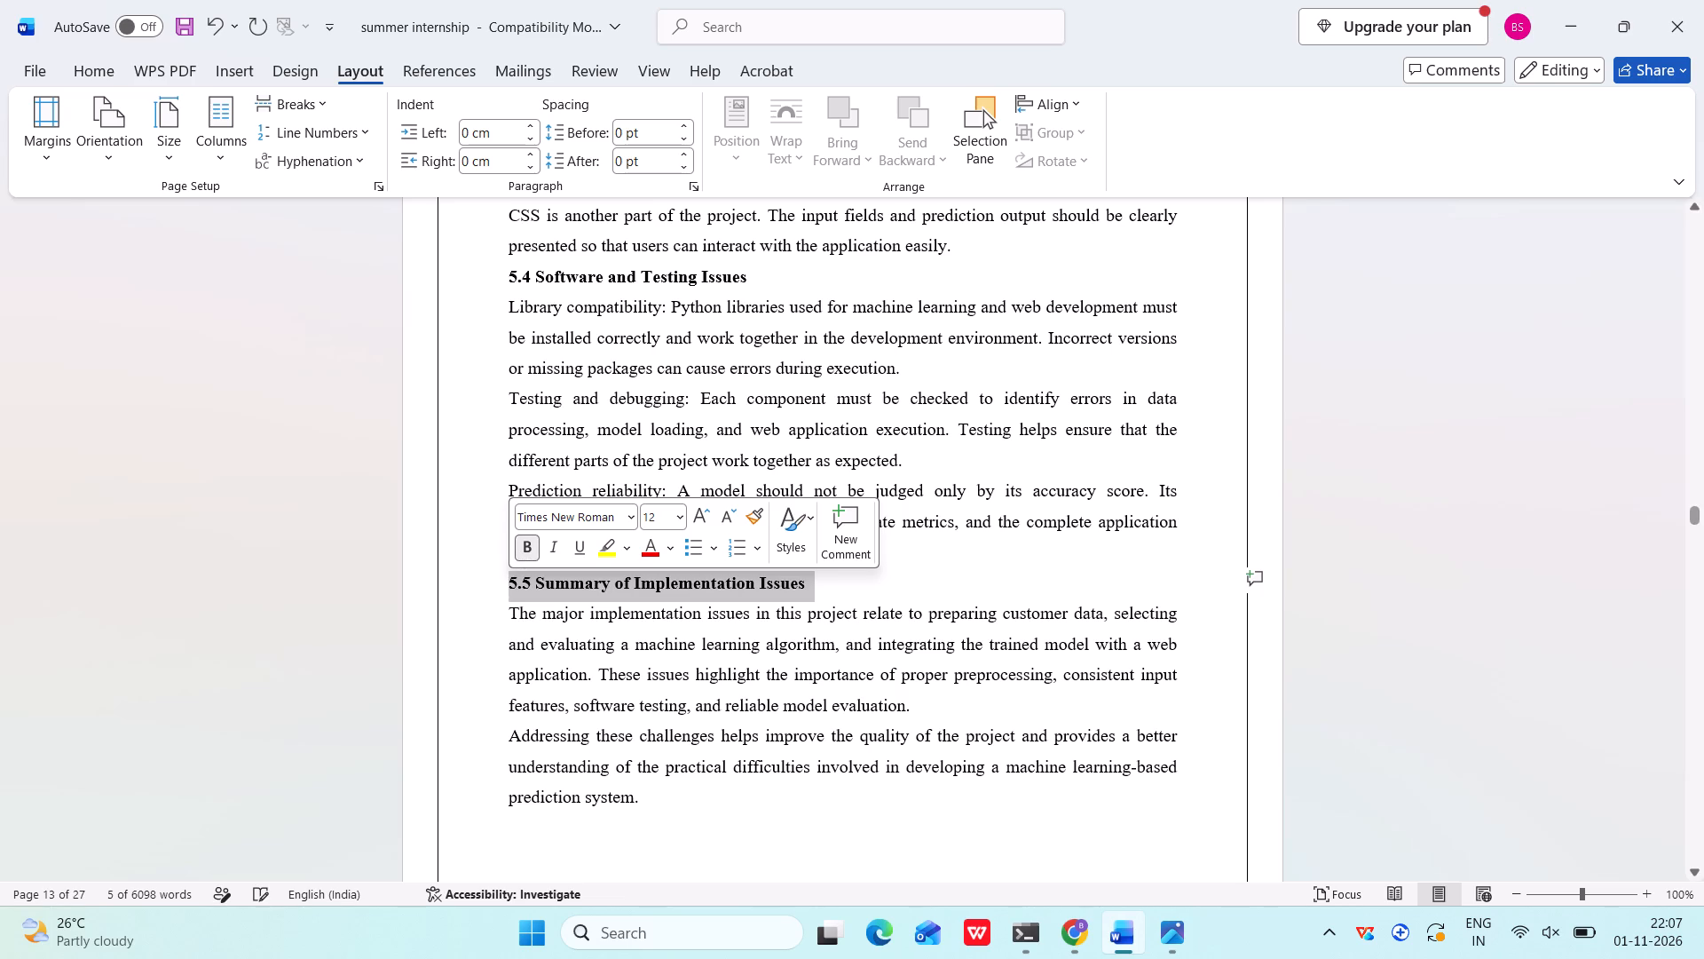
scroll(645, 699, down, 1)
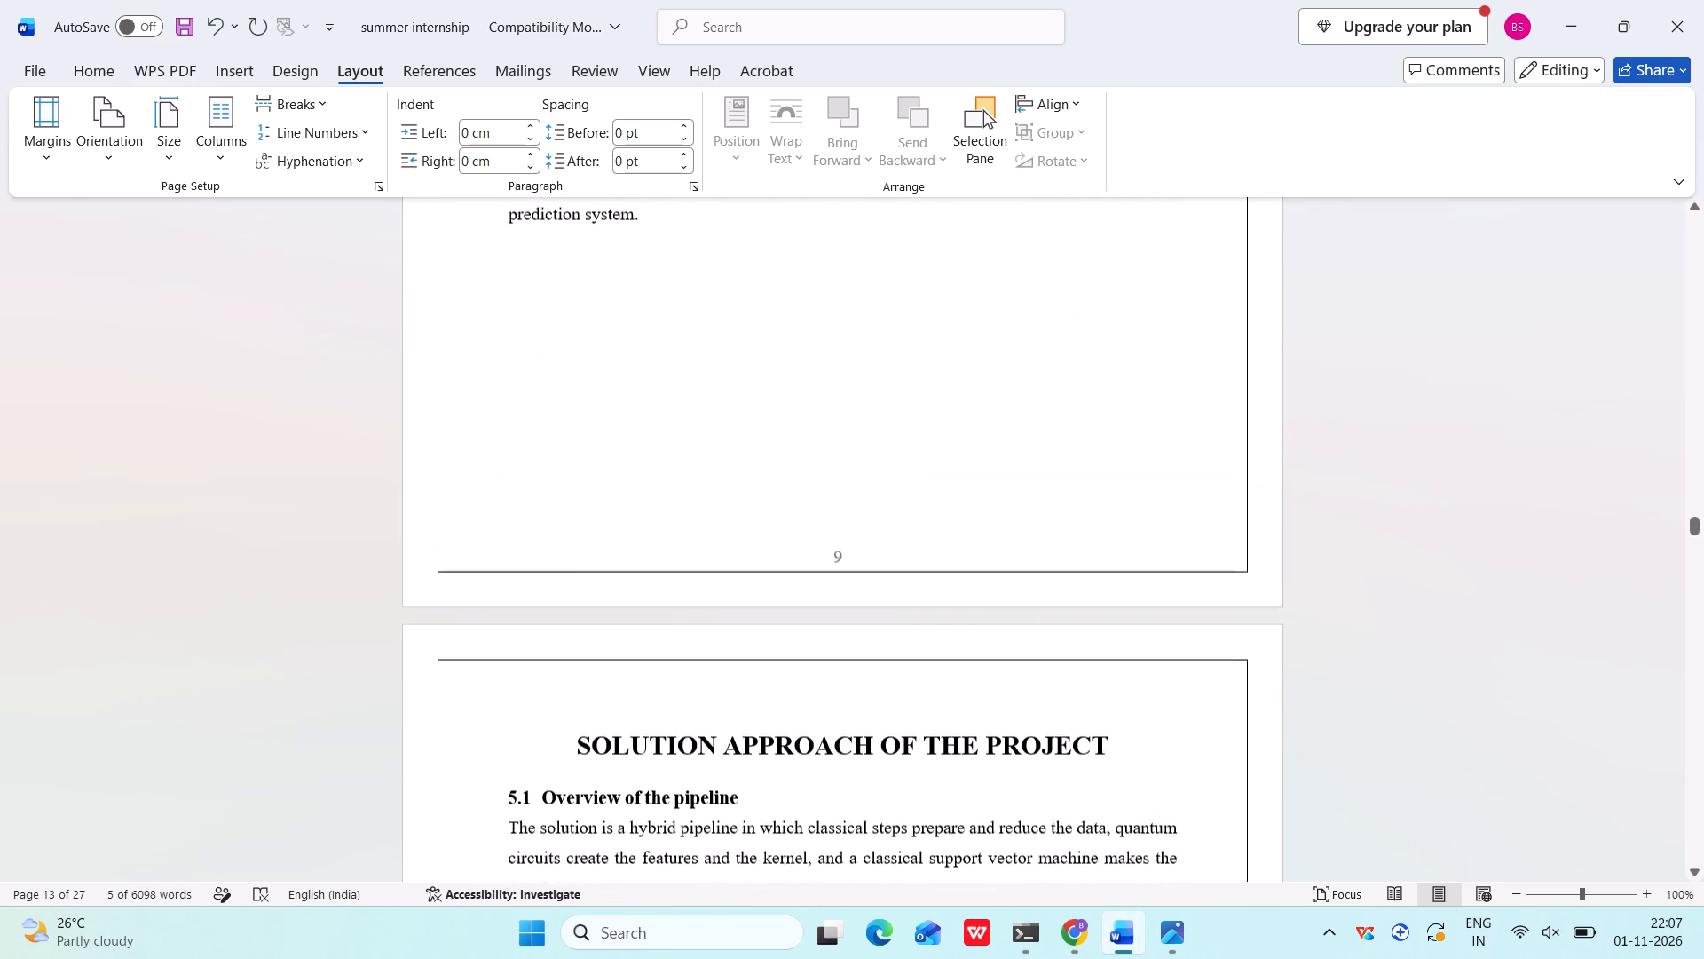
click(645, 699)
scroll(645, 699, up, 7)
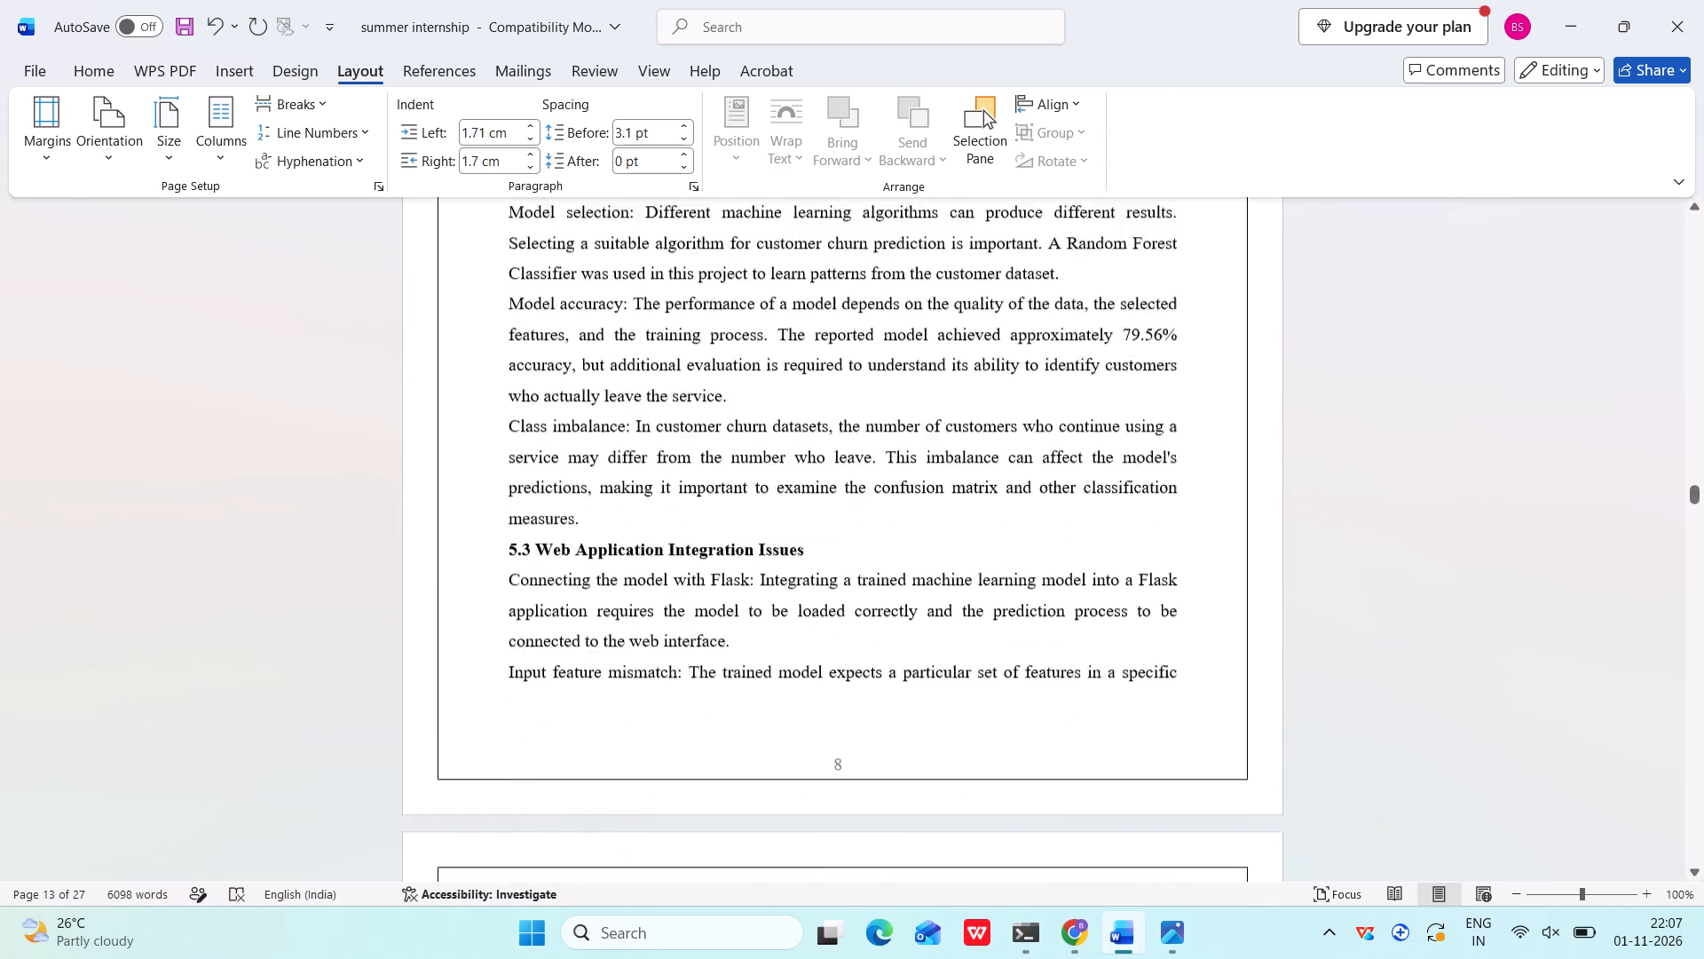
scroll(645, 699, up, 8)
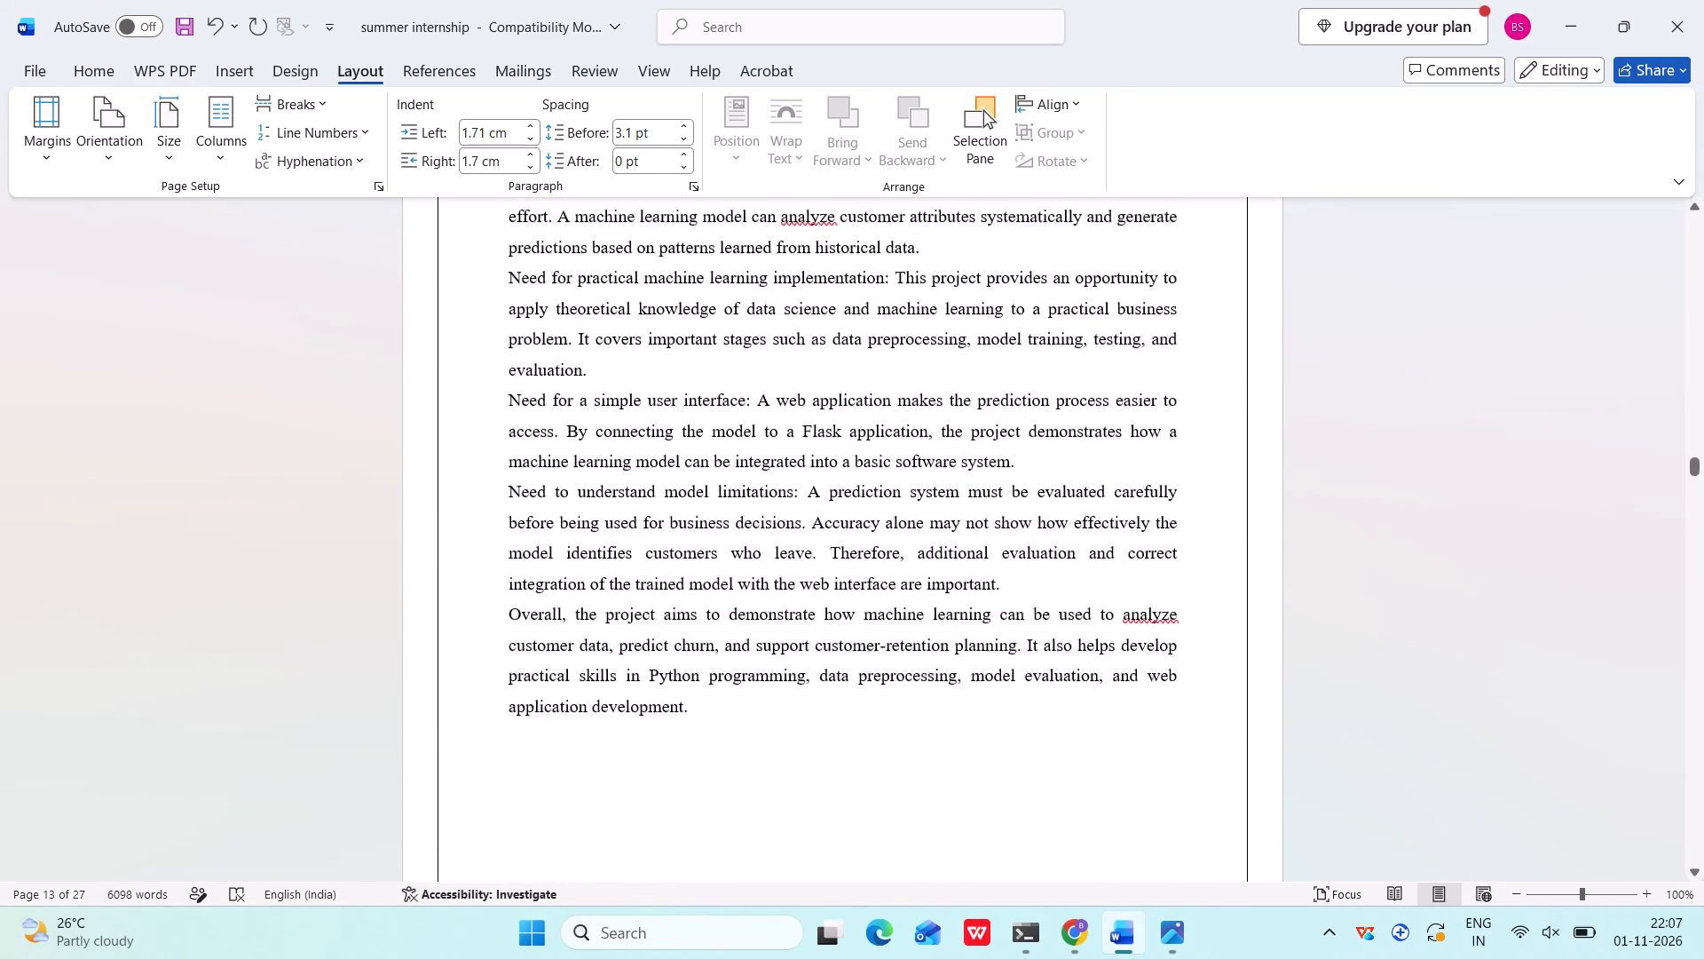
scroll(645, 699, up, 5)
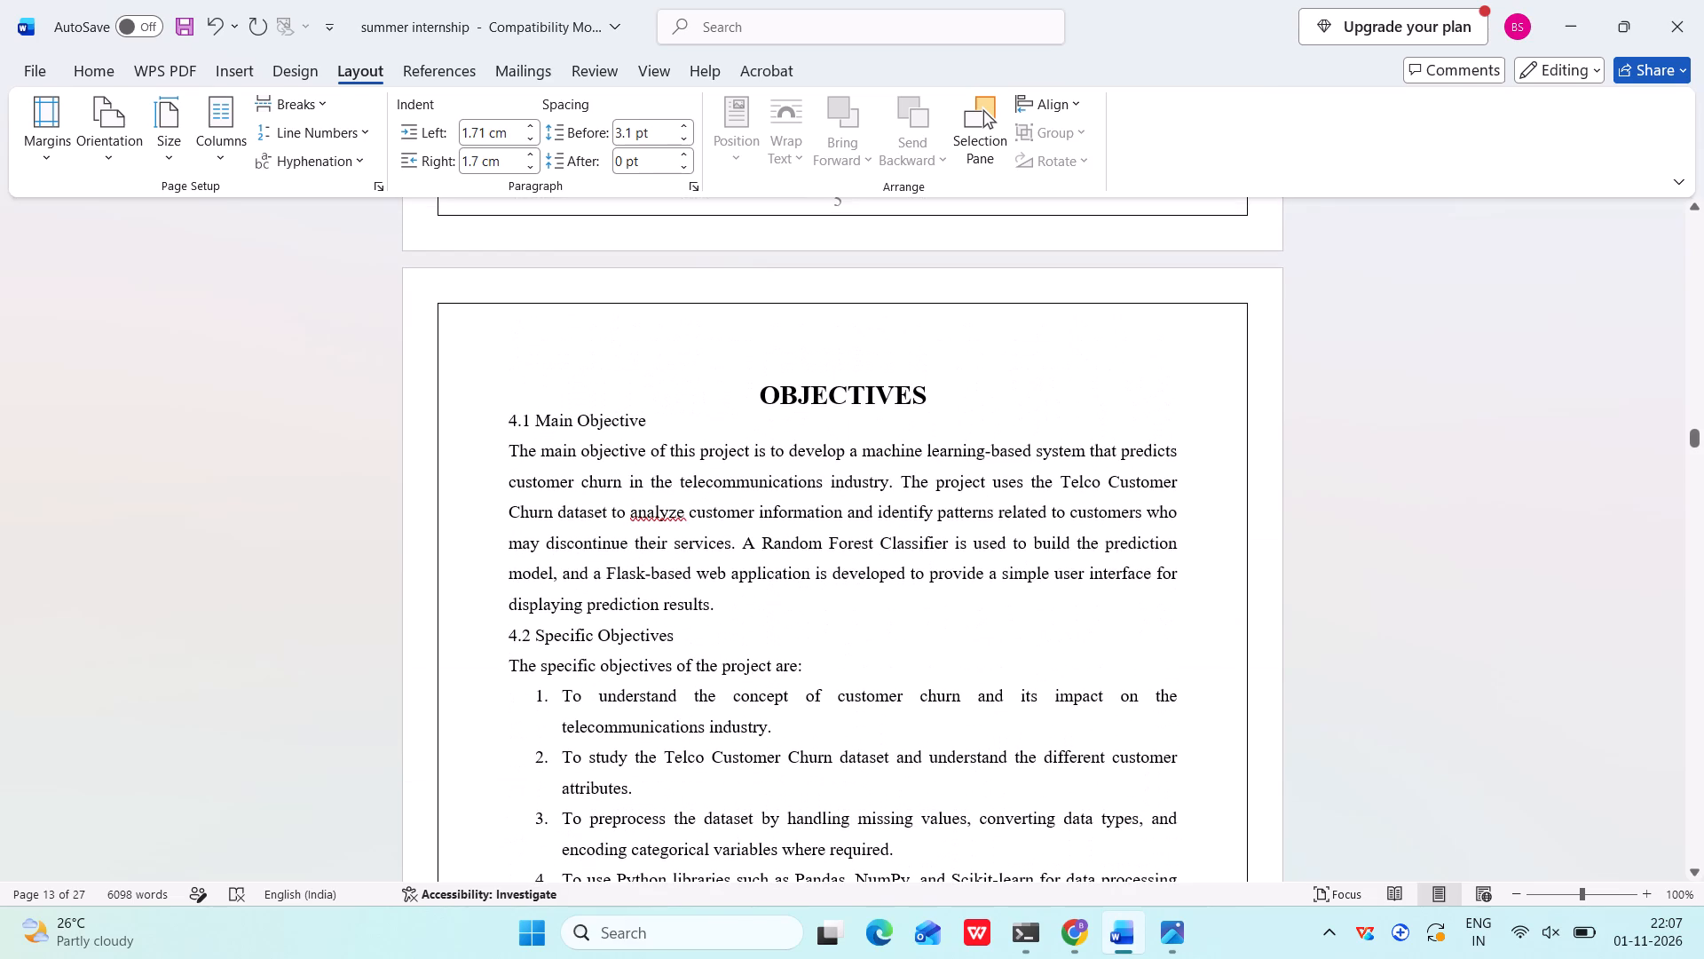
scroll(673, 593, up, 9)
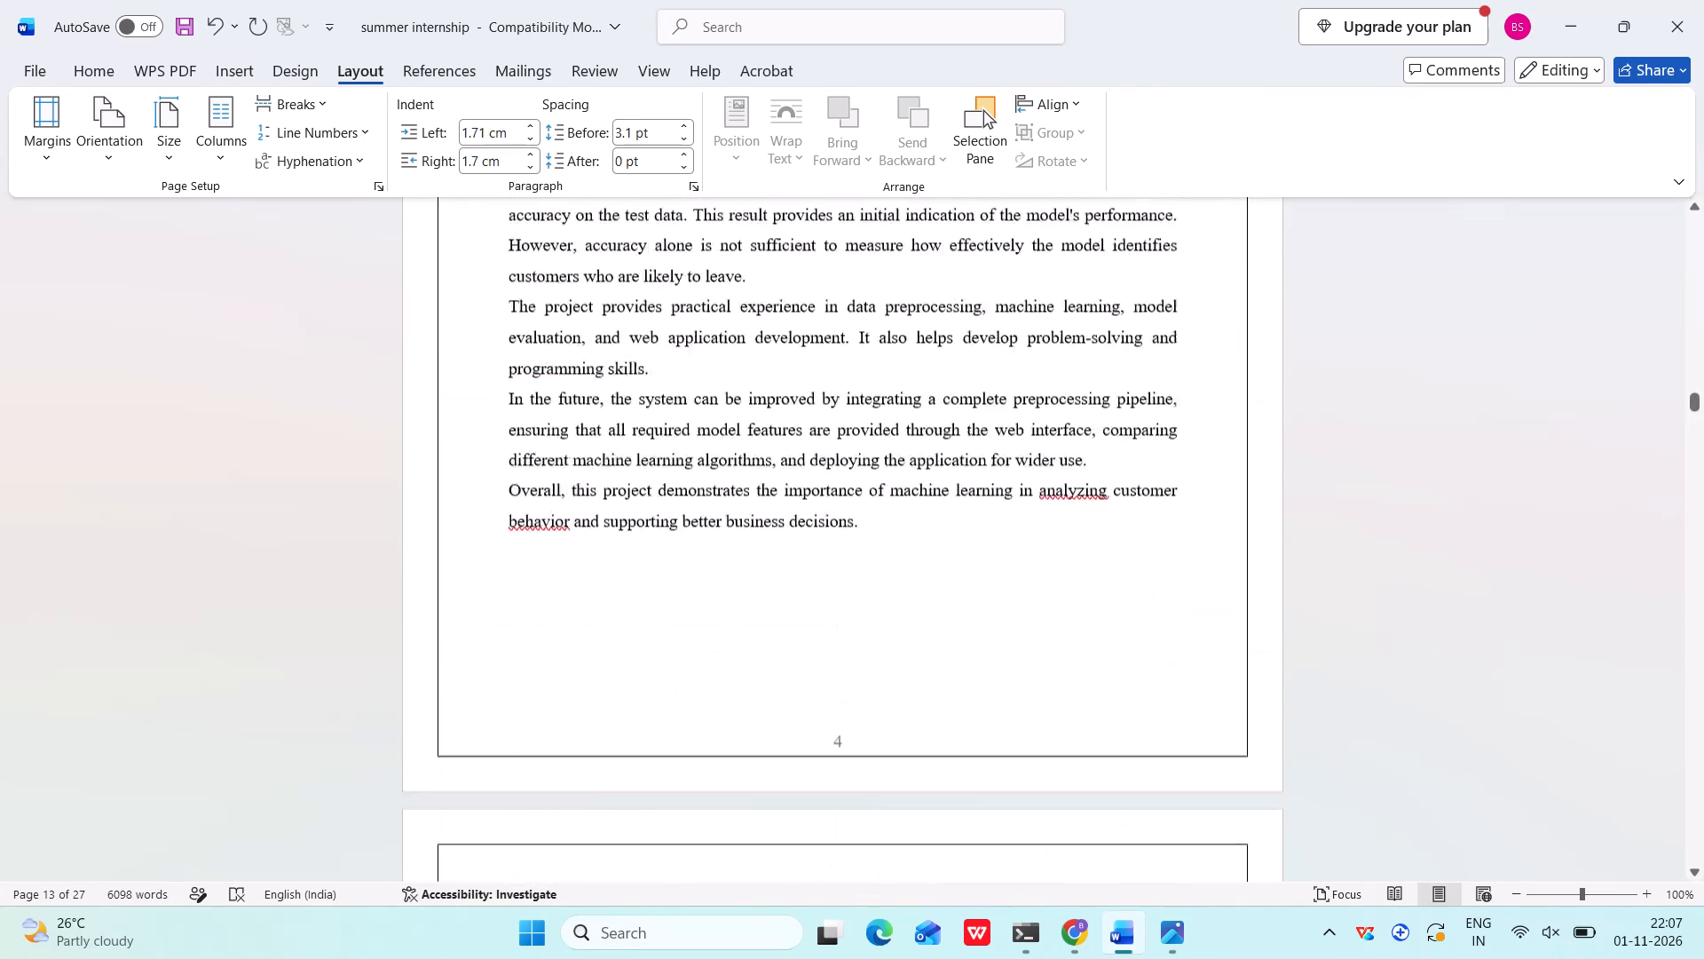
scroll(673, 593, down, 2)
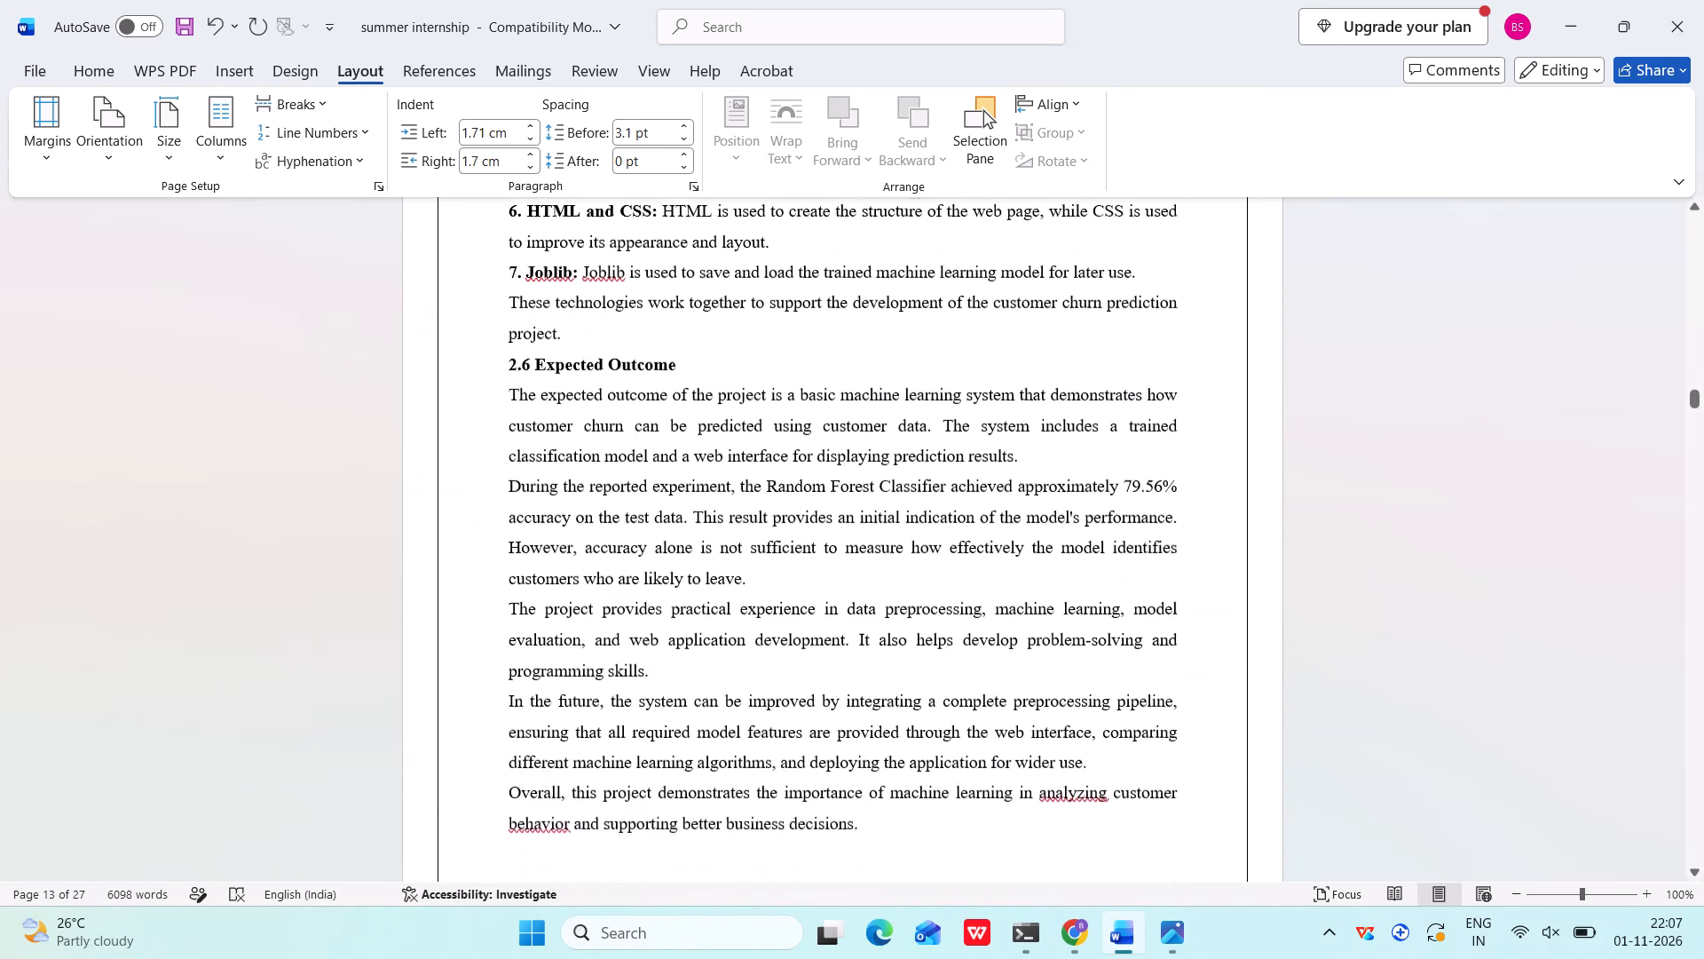
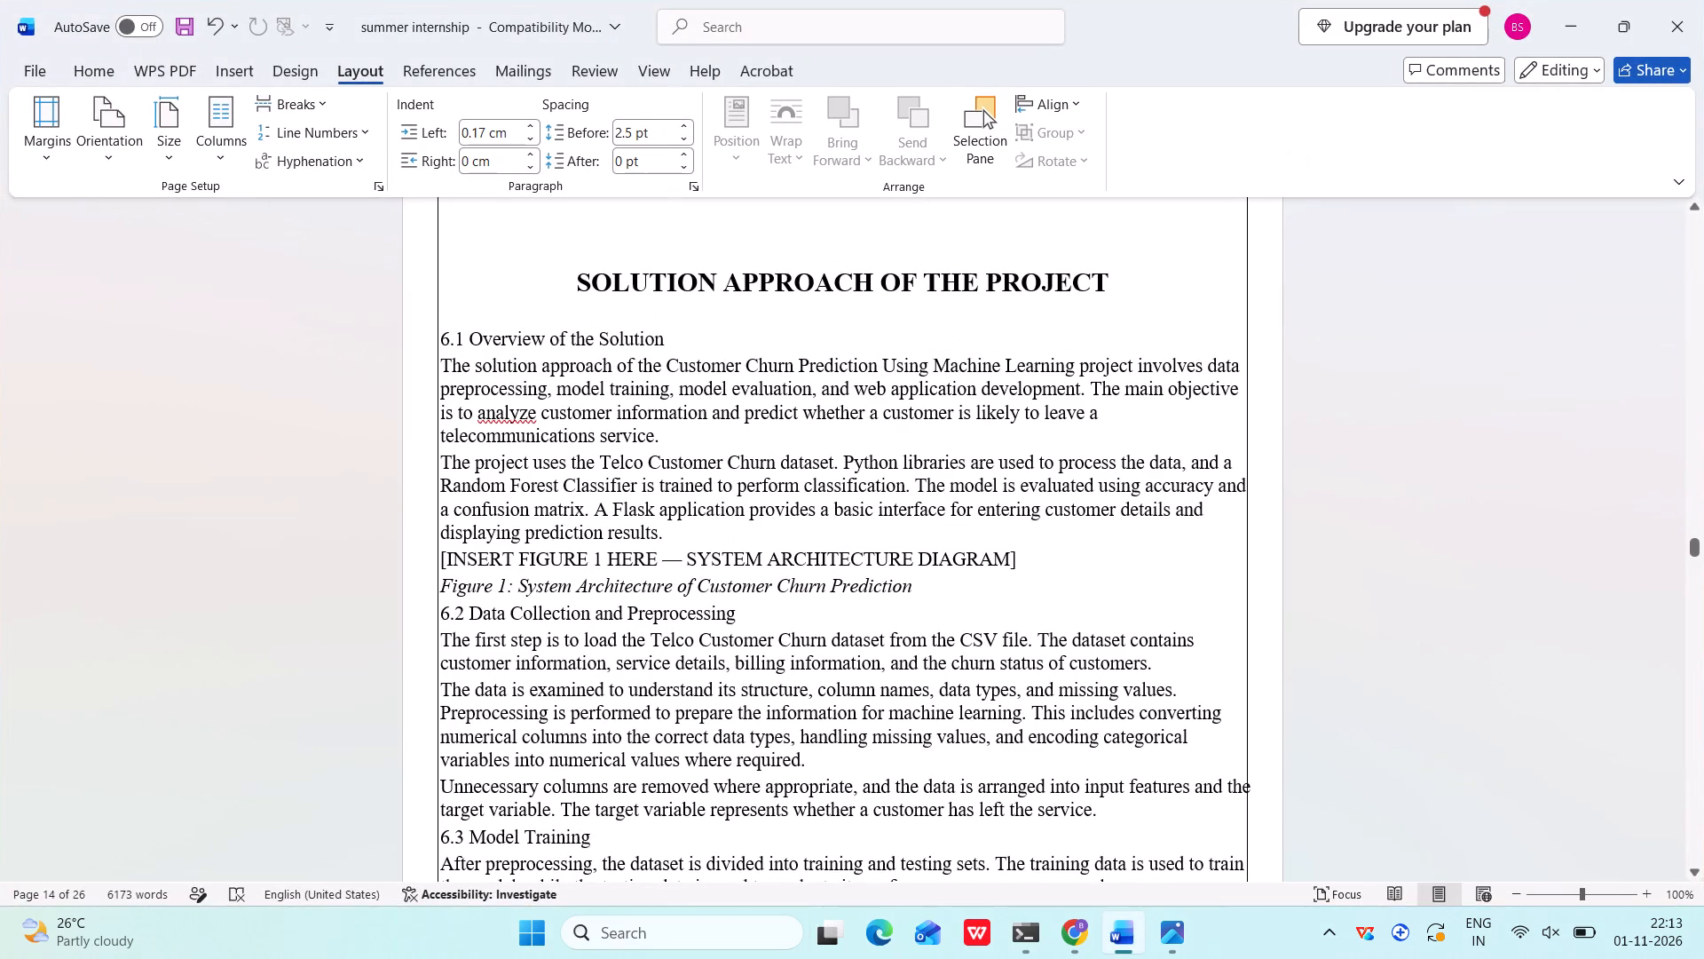
drag(440, 333, 594, 958)
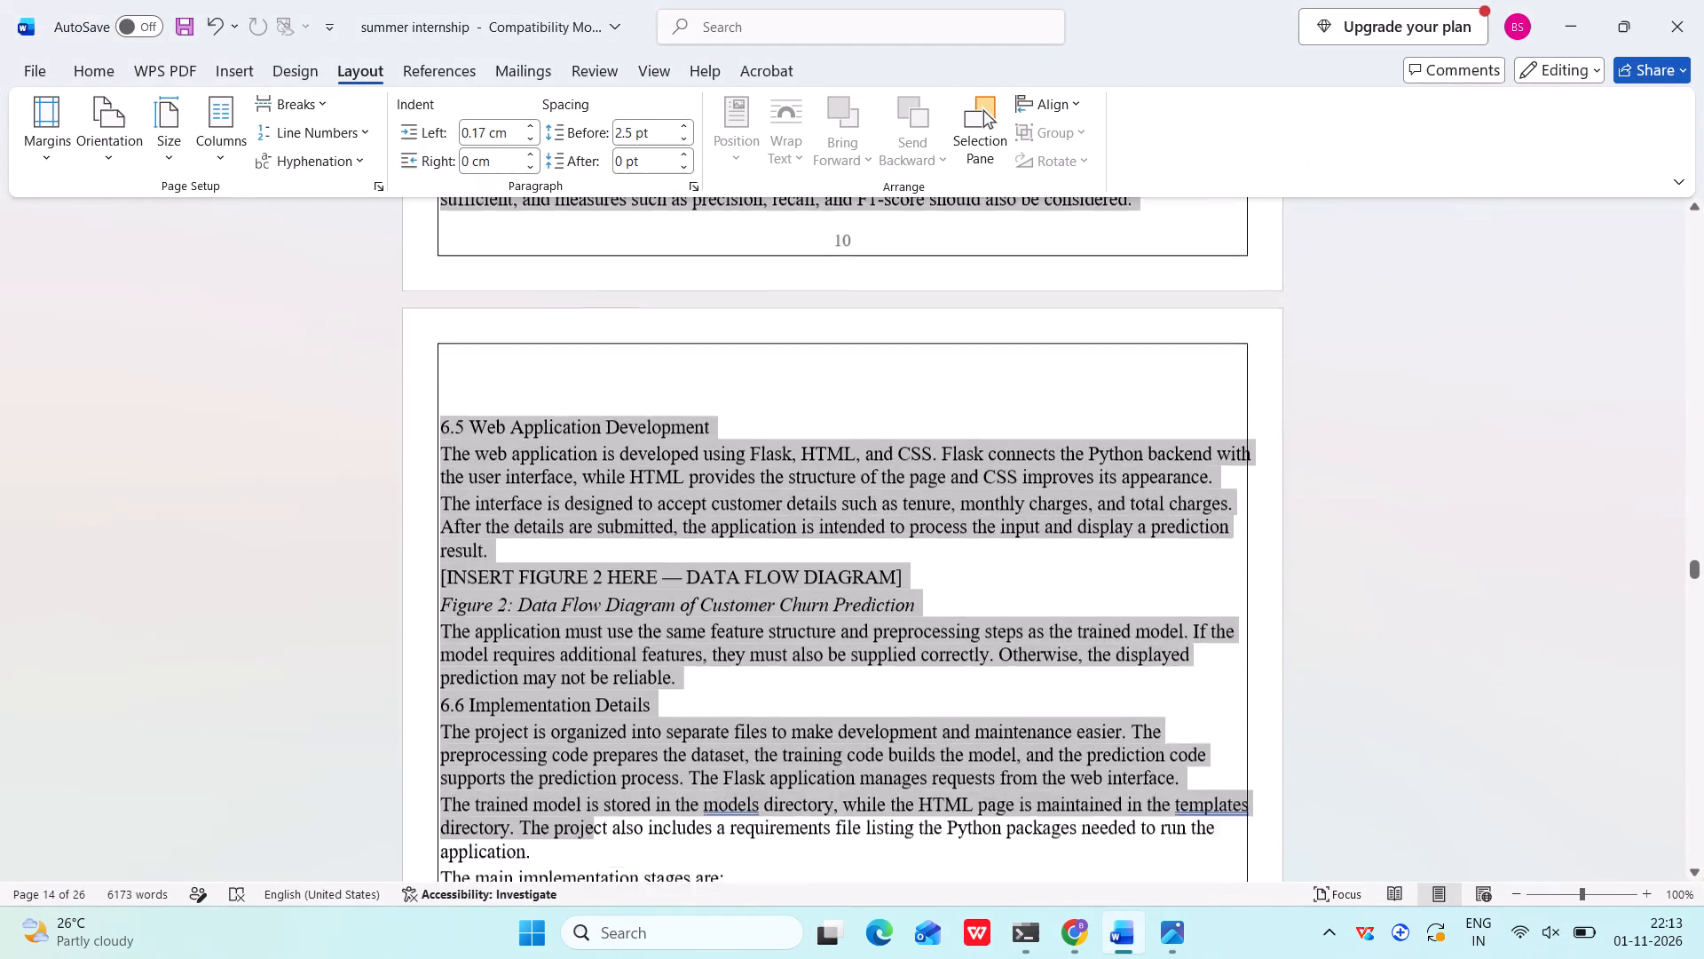
drag(594, 958, 738, 387)
key(ctrl+v)
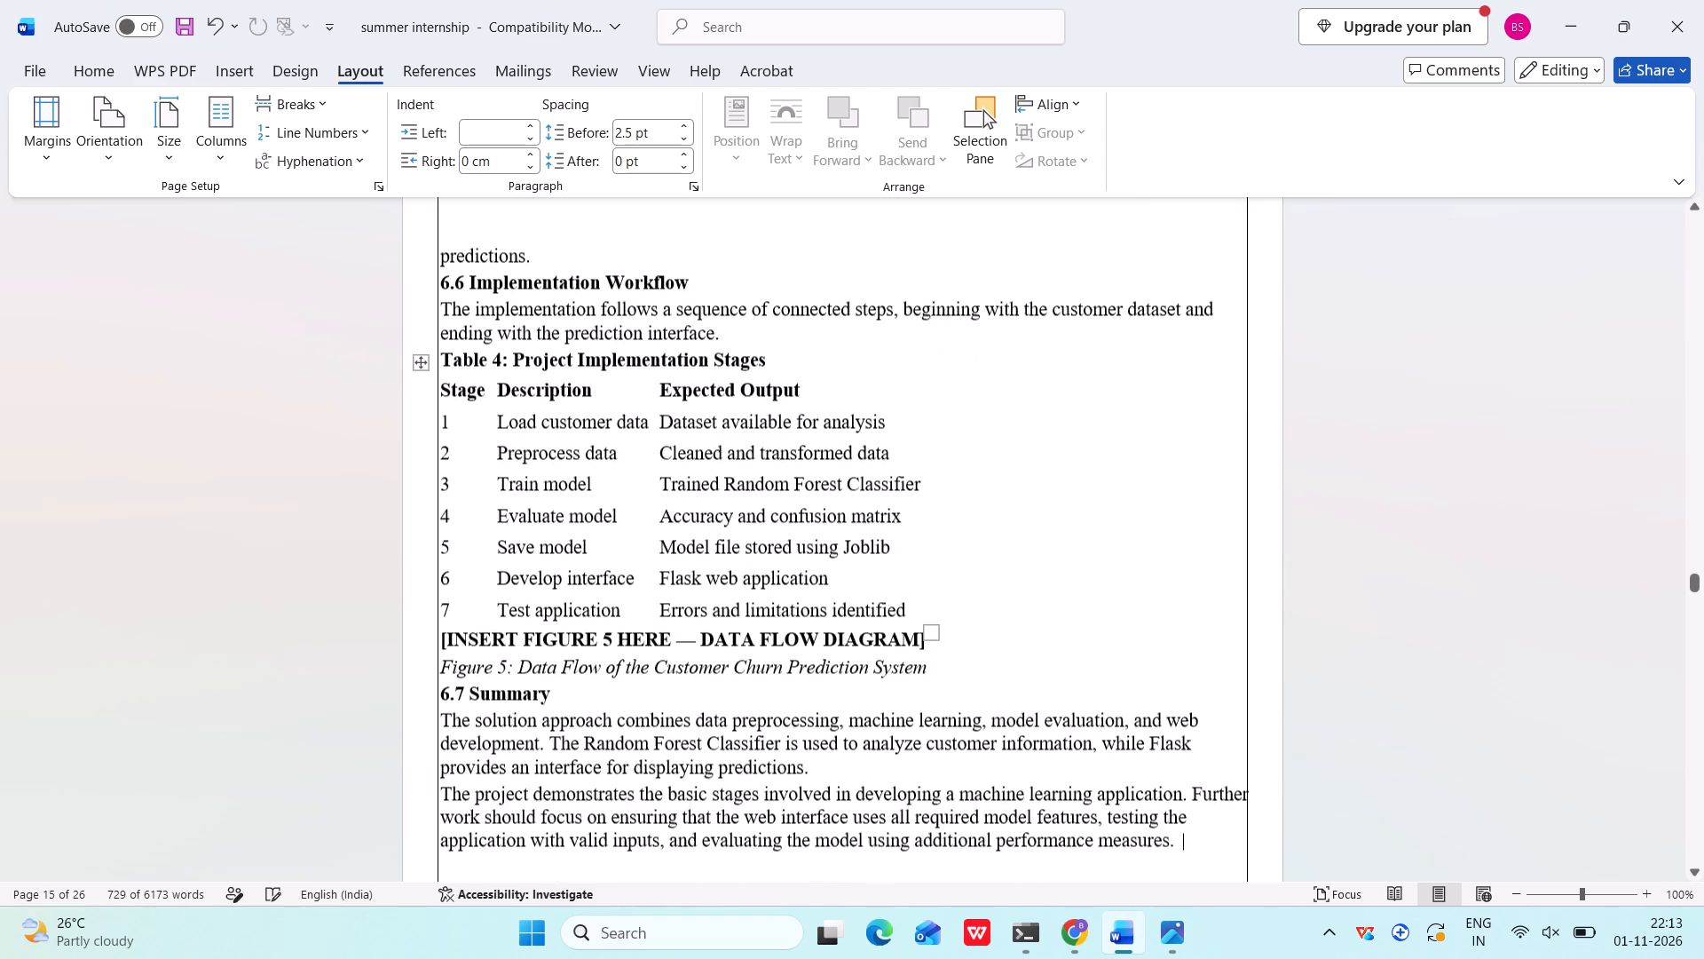
Select the pasted Solution Approach text from the Summary's end back to its repeated chapter heading and apply Normal 2.54 cm page margins.
scroll(738, 387, up, 6)
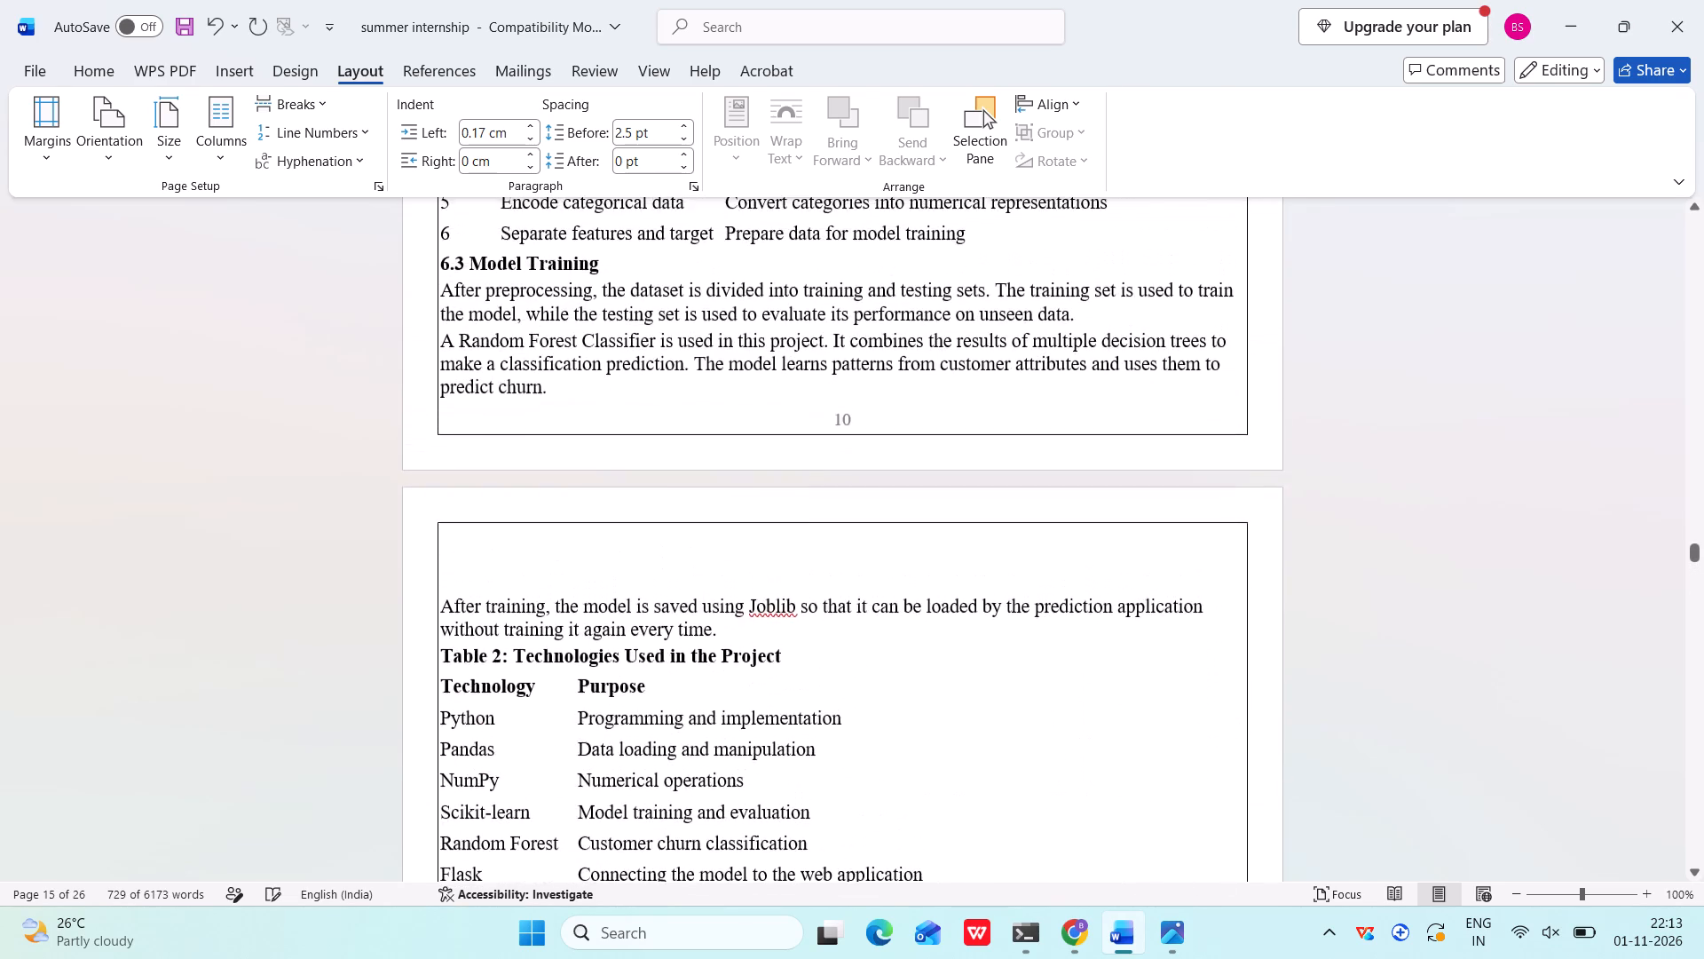
scroll(738, 387, up, 2)
scroll(699, 487, up, 1)
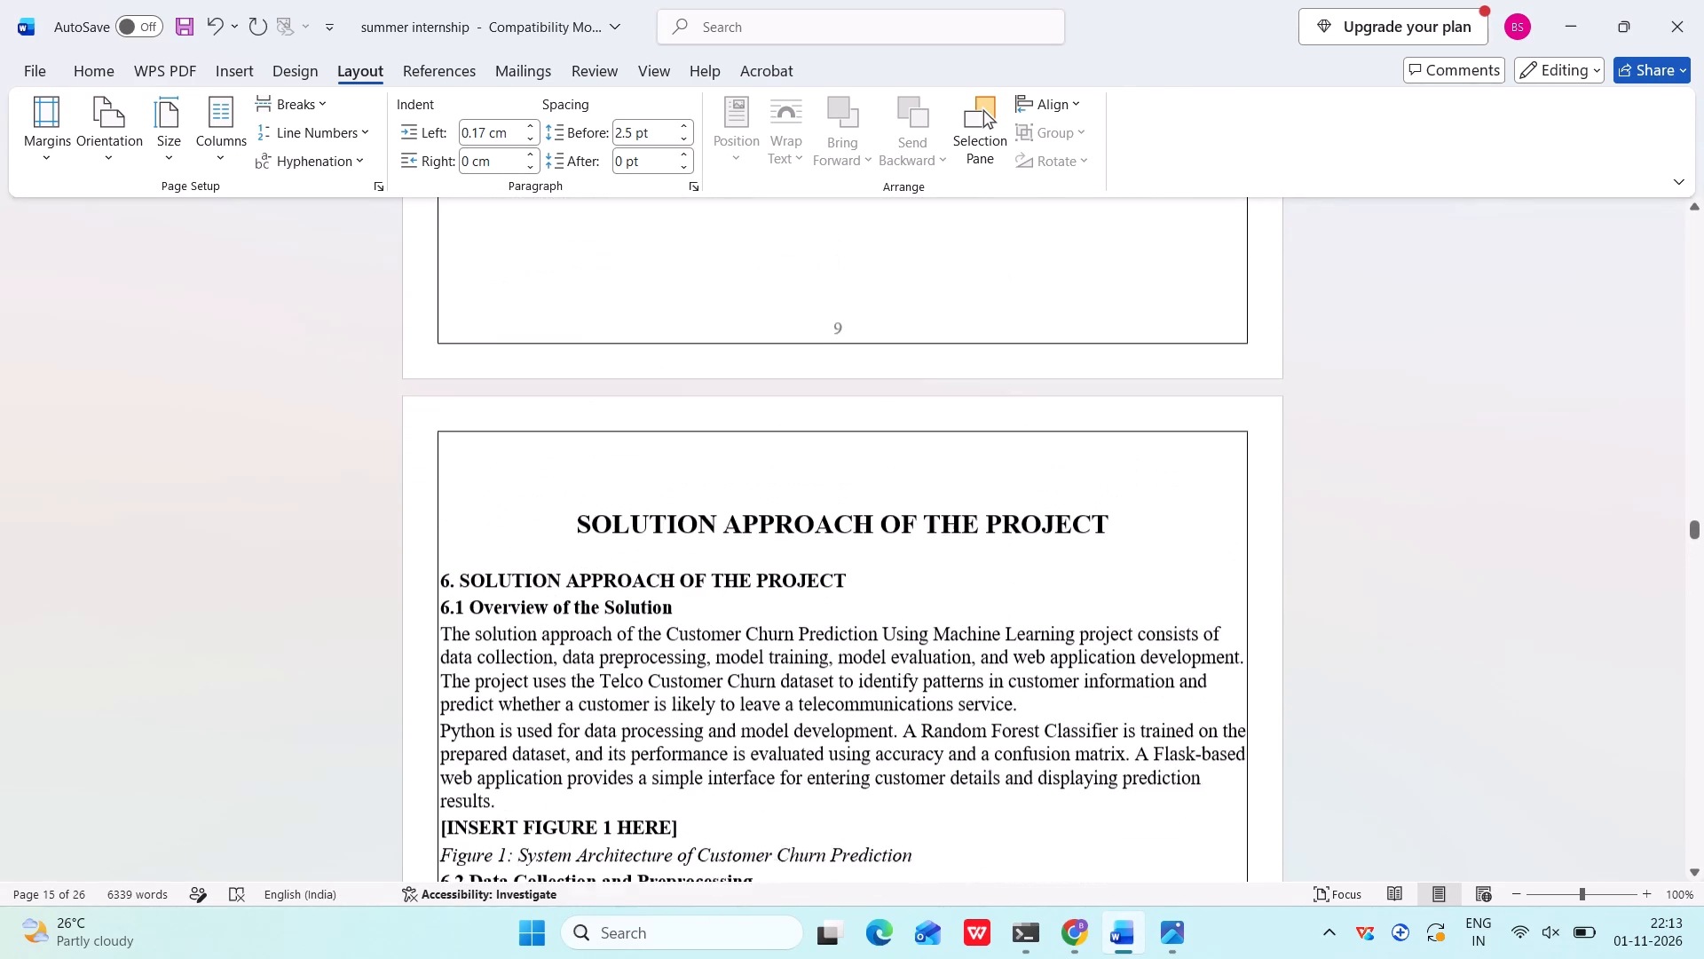
drag(442, 594, 555, 958)
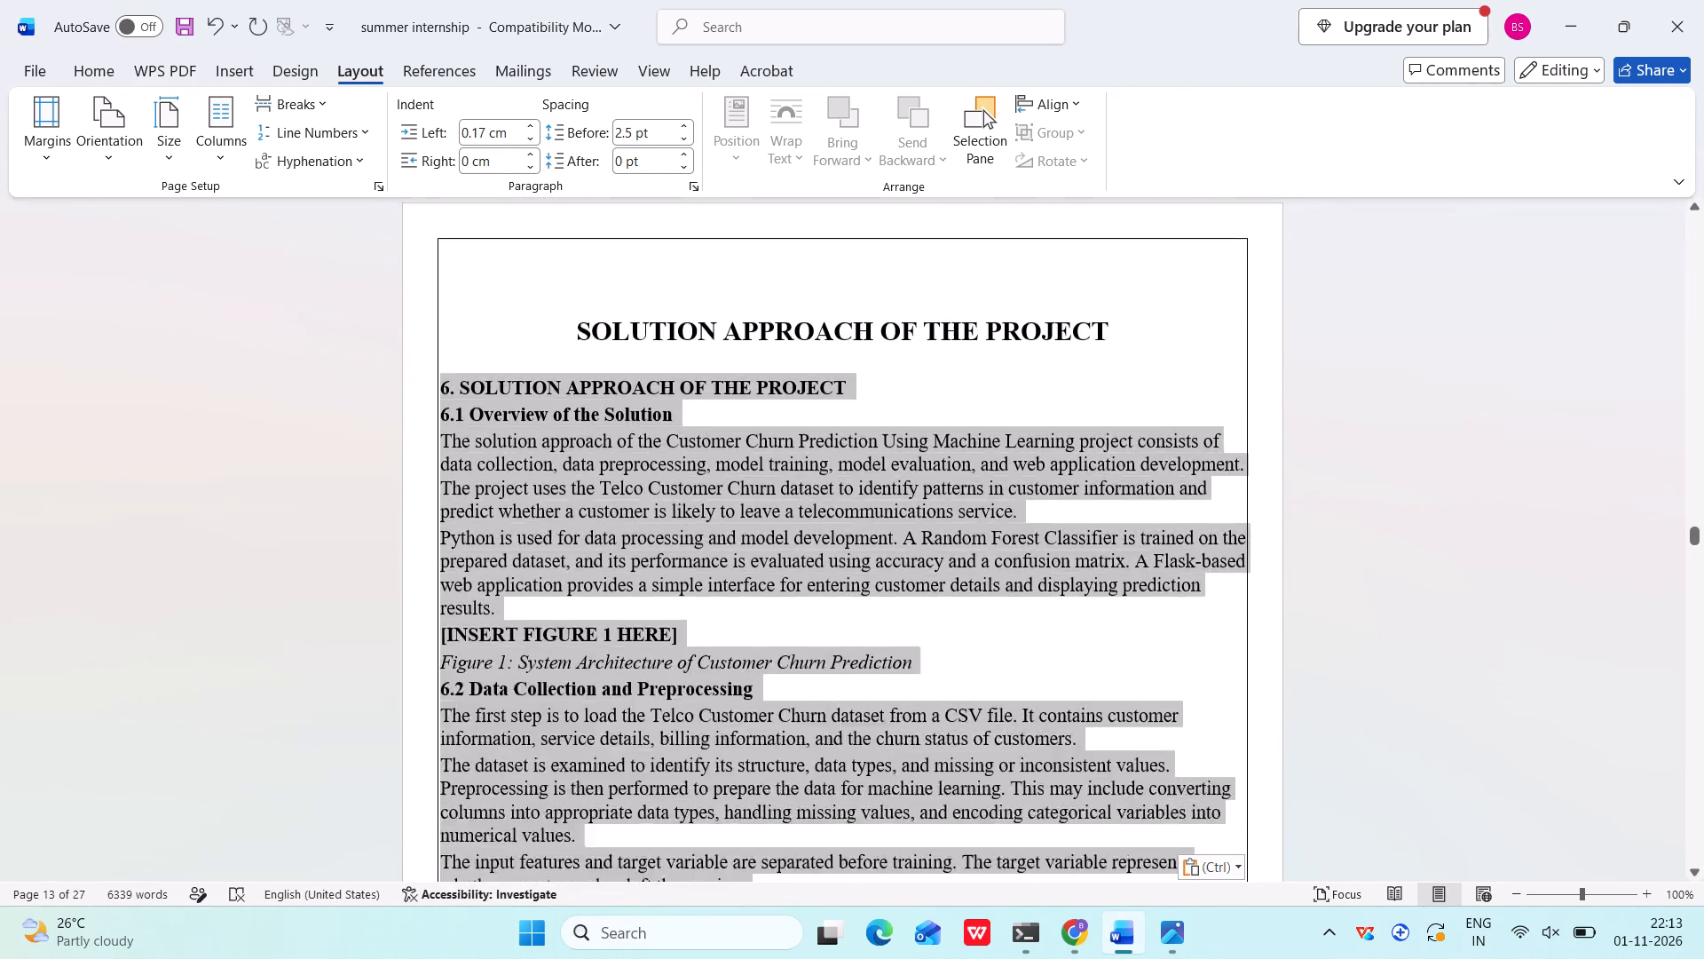
drag(555, 958, 659, 667)
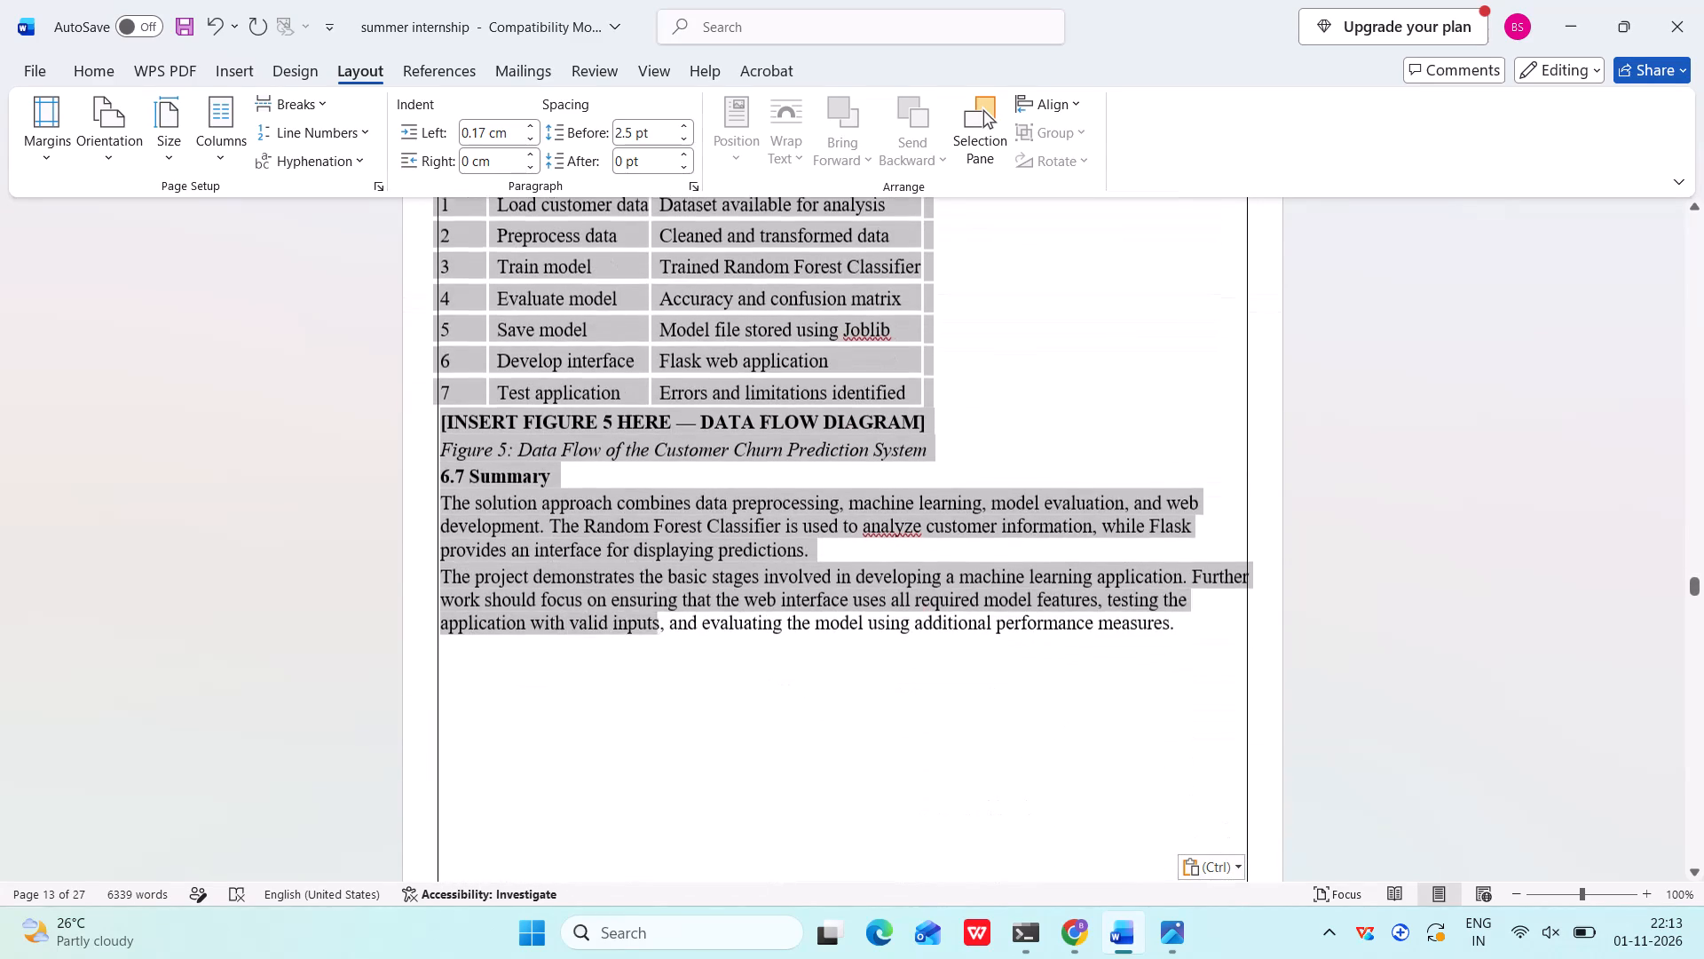
drag(659, 667, 993, 851)
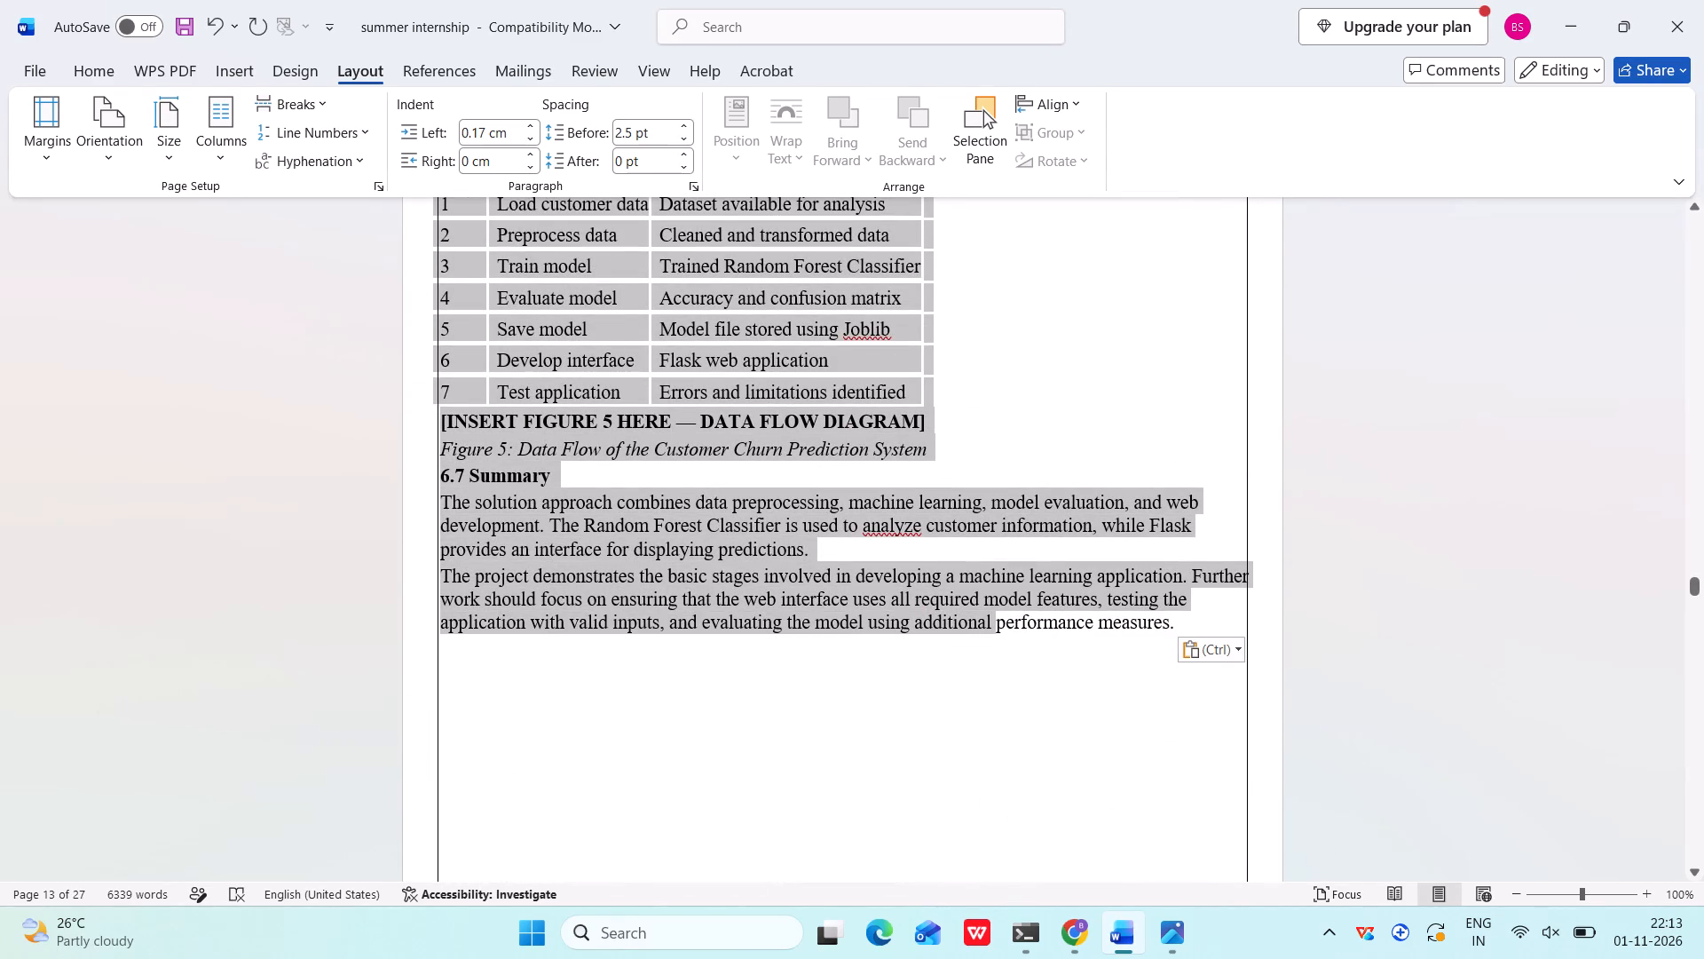
click(1191, 614)
drag(1182, 623, 1167, 617)
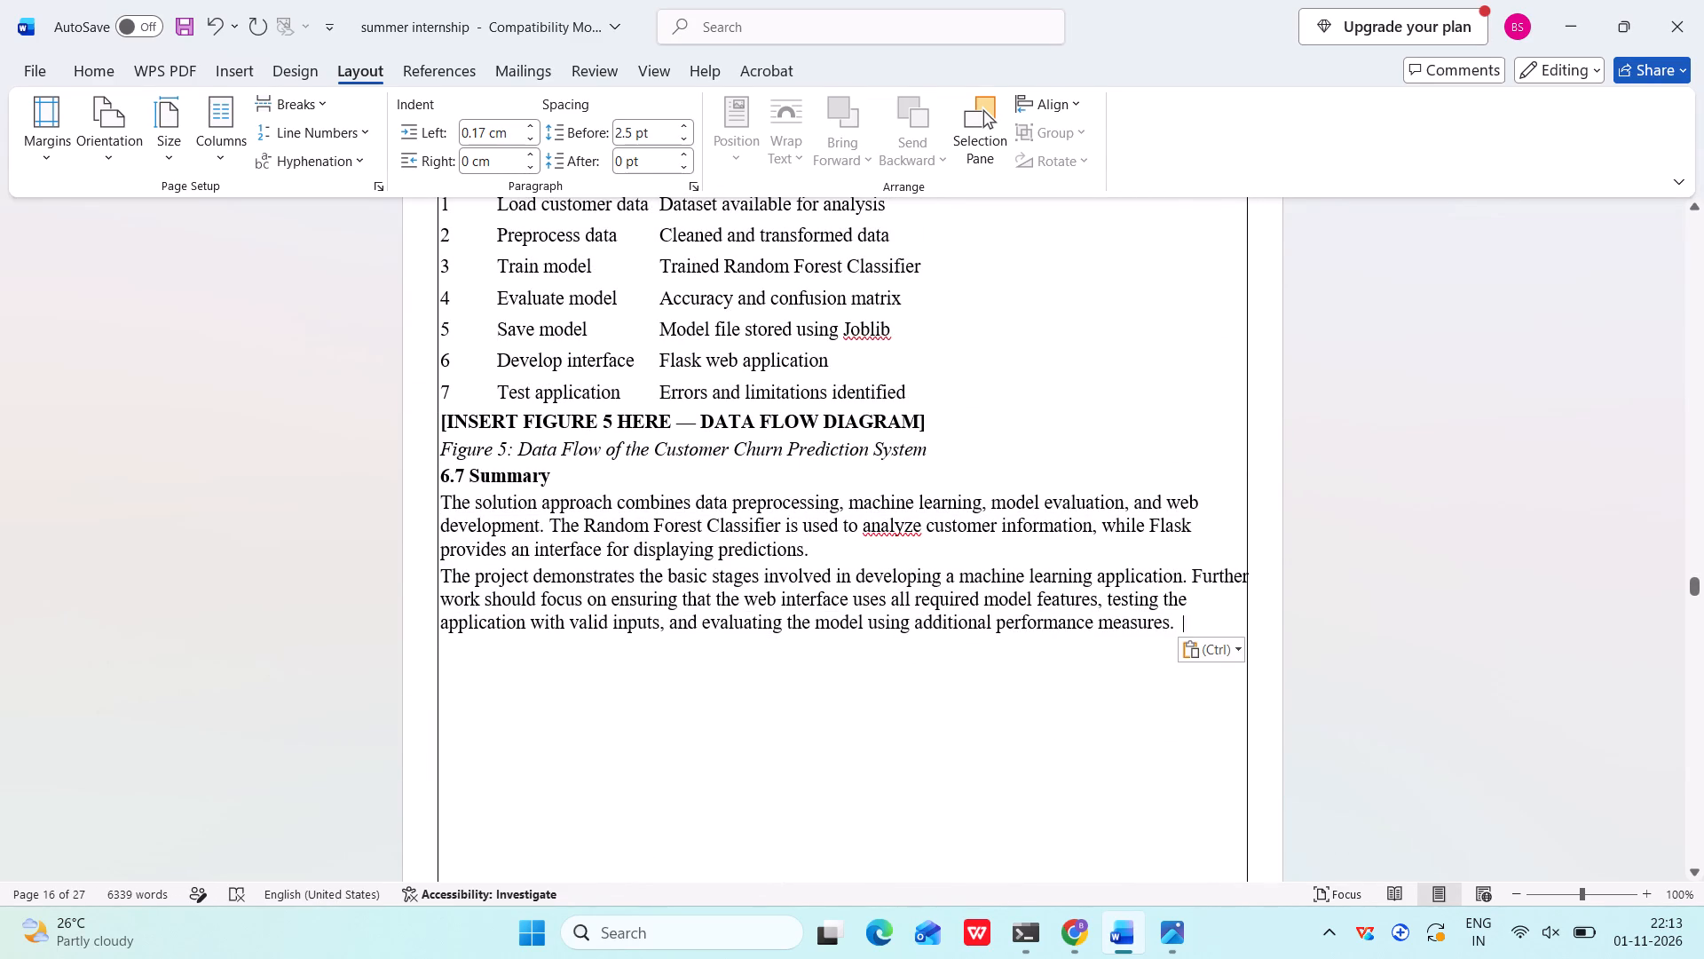
drag(1167, 617, 653, 164)
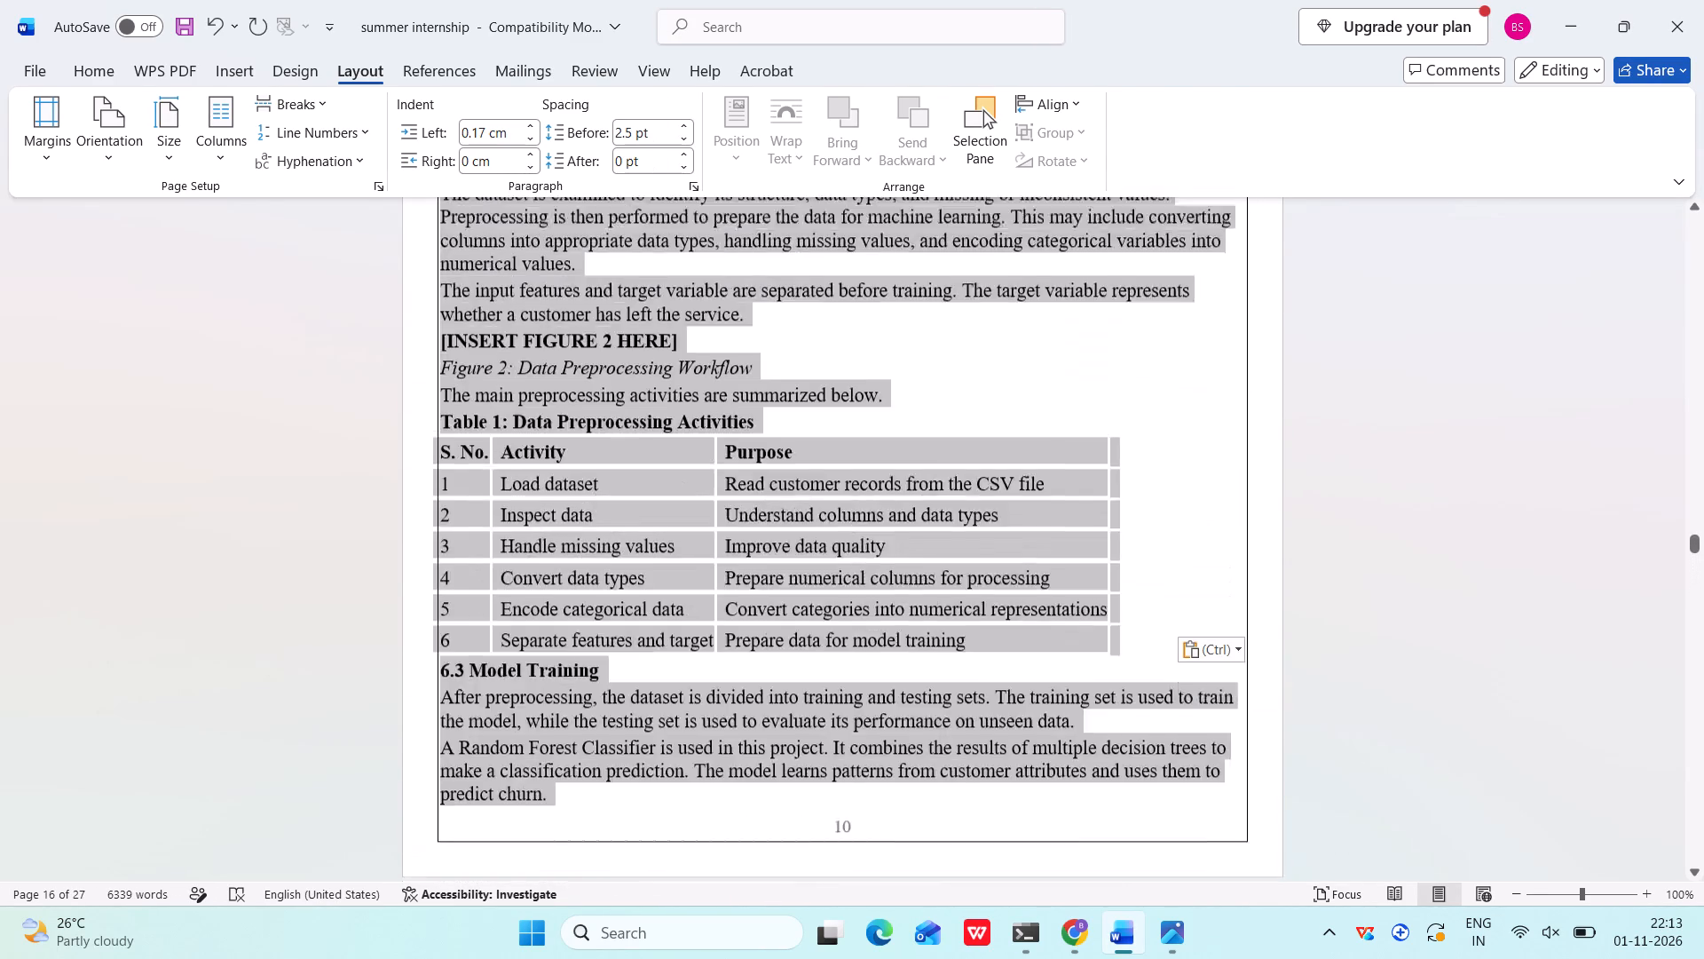
drag(653, 164, 627, 914)
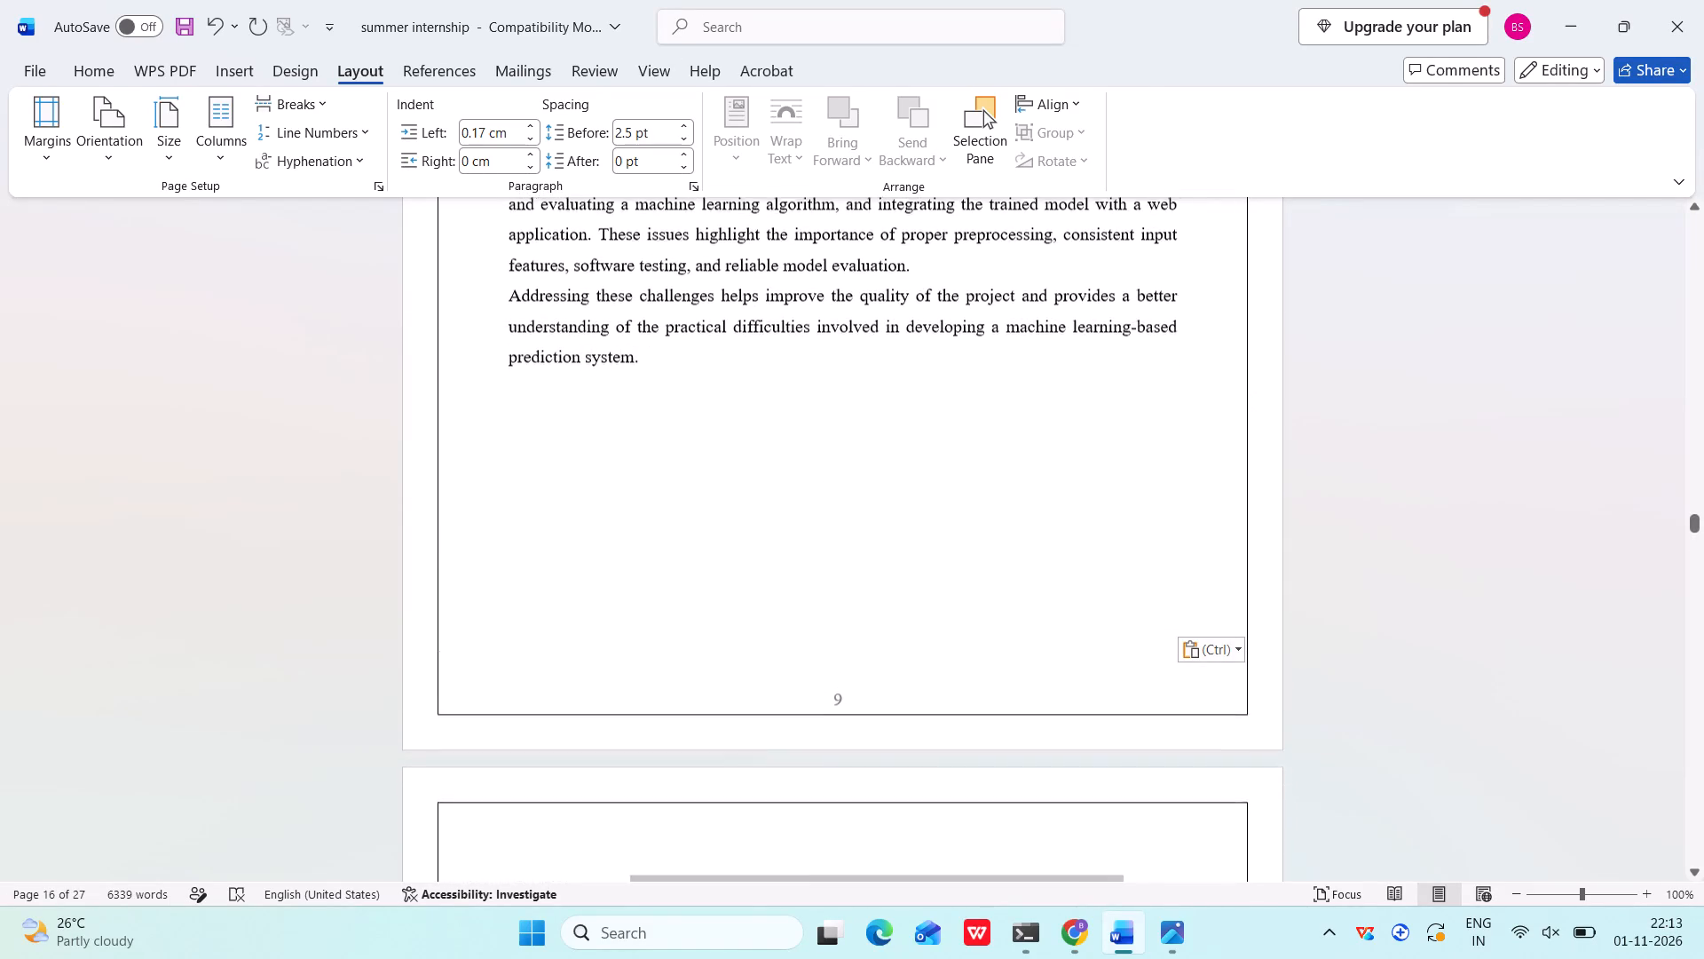
drag(627, 914, 437, 571)
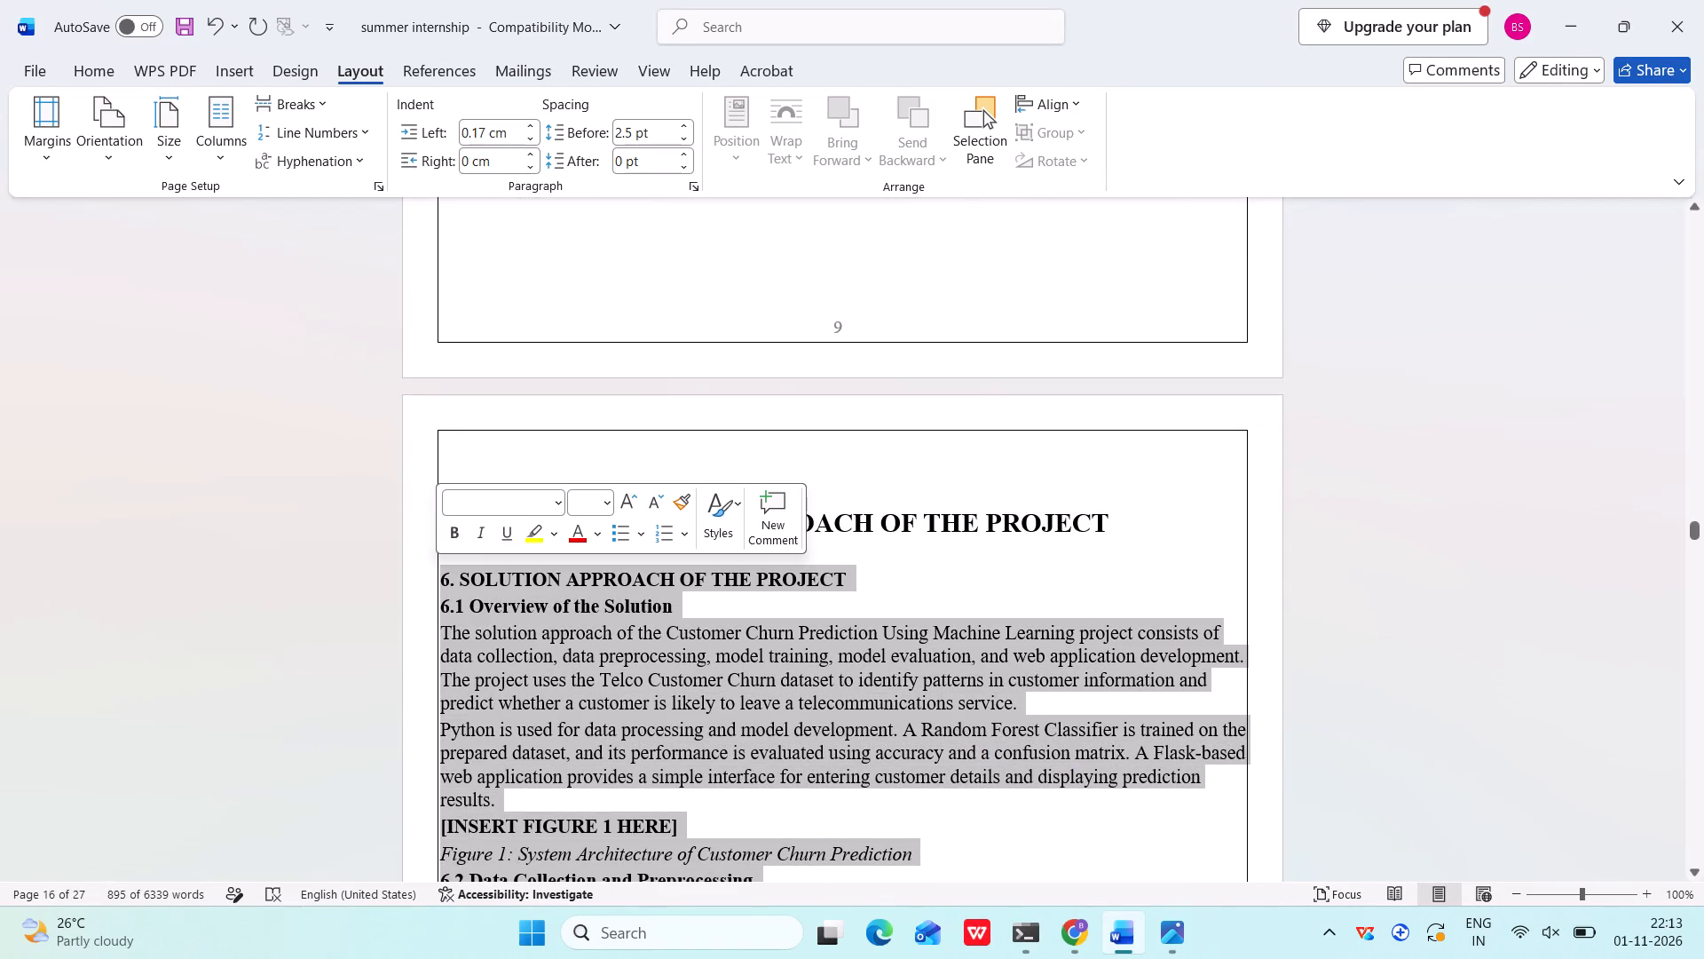
click(43, 132)
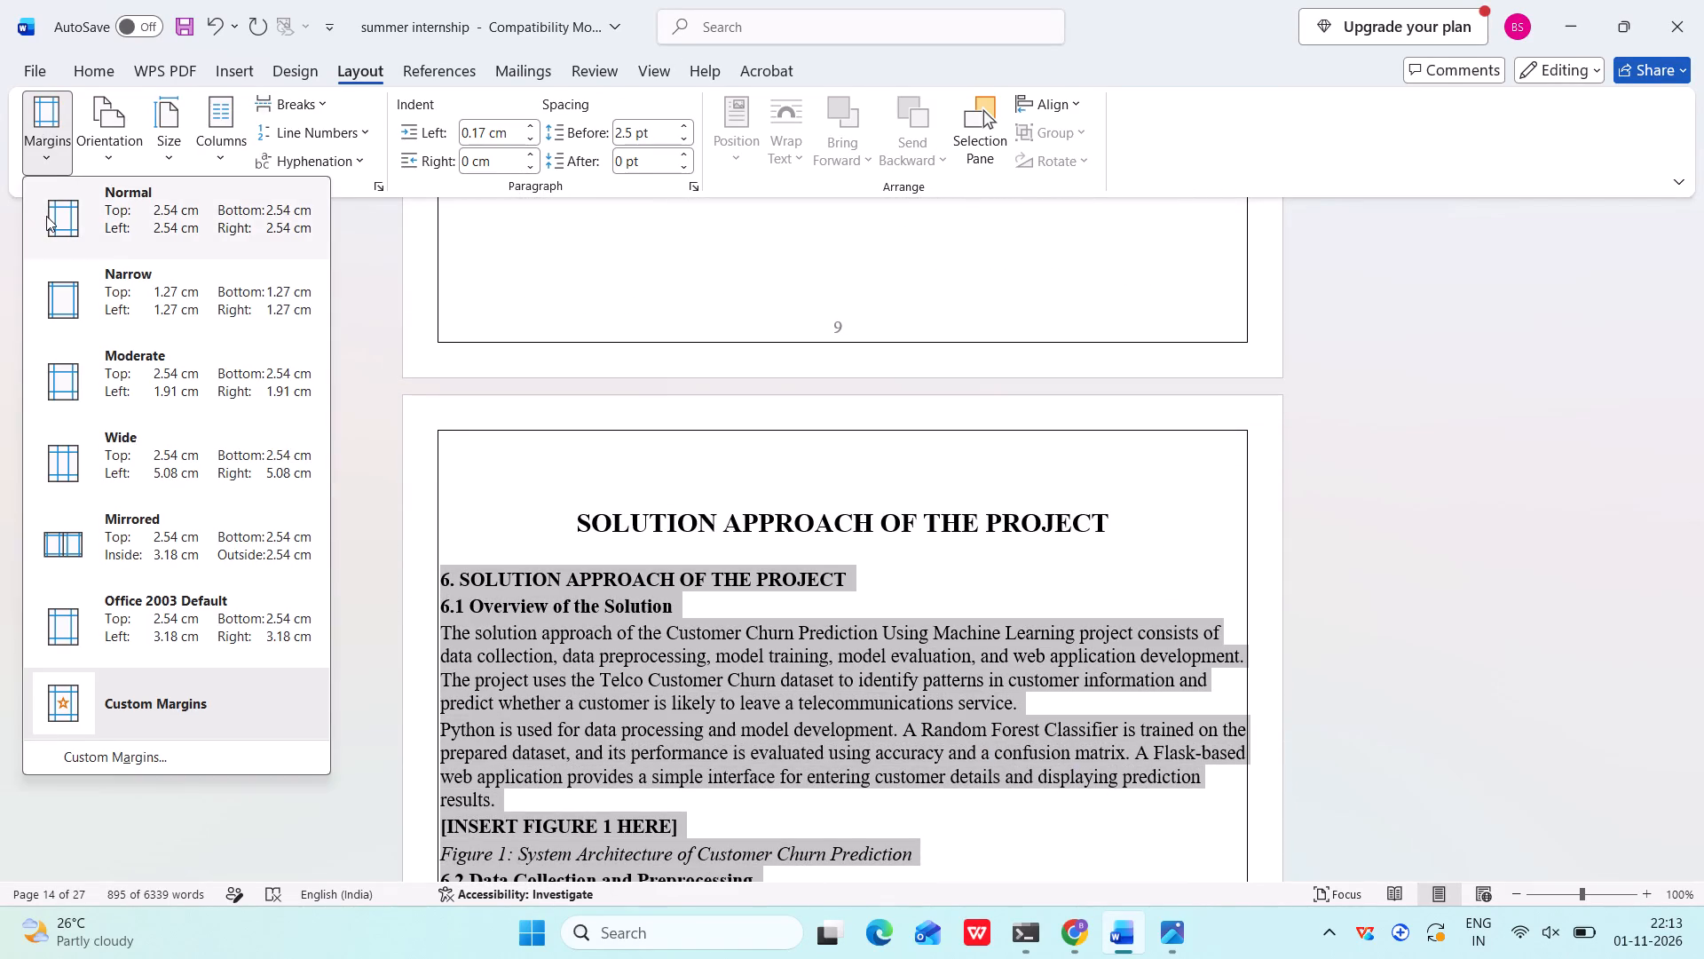
click(46, 216)
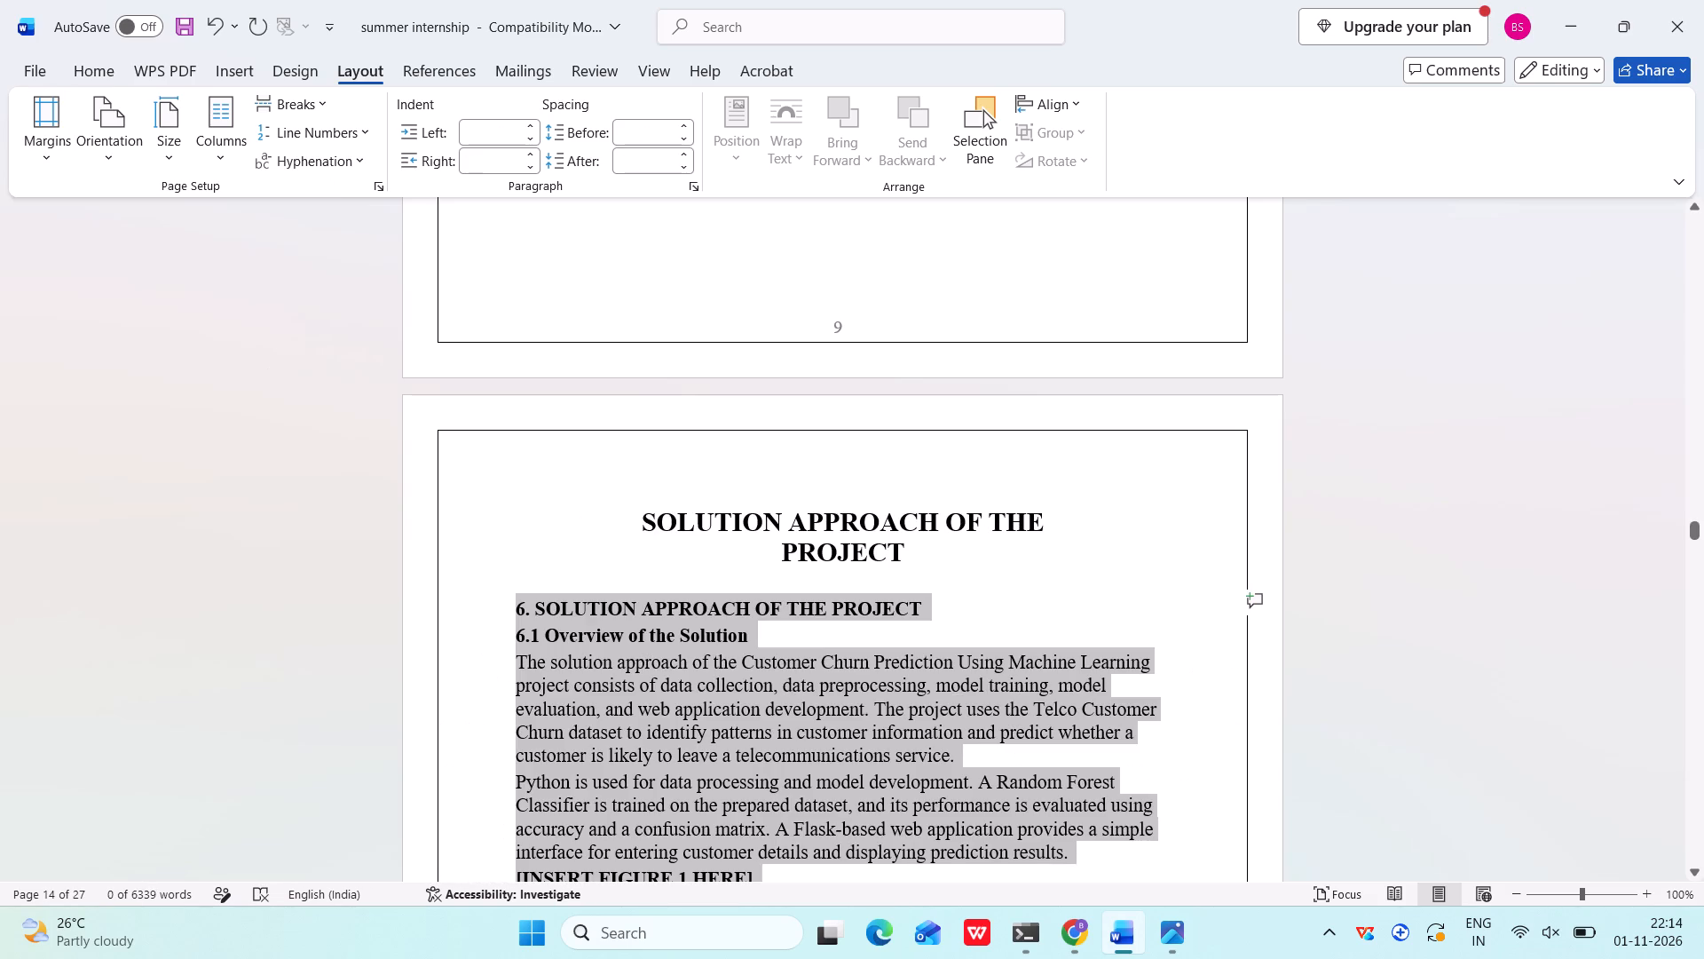
click(482, 578)
click(917, 635)
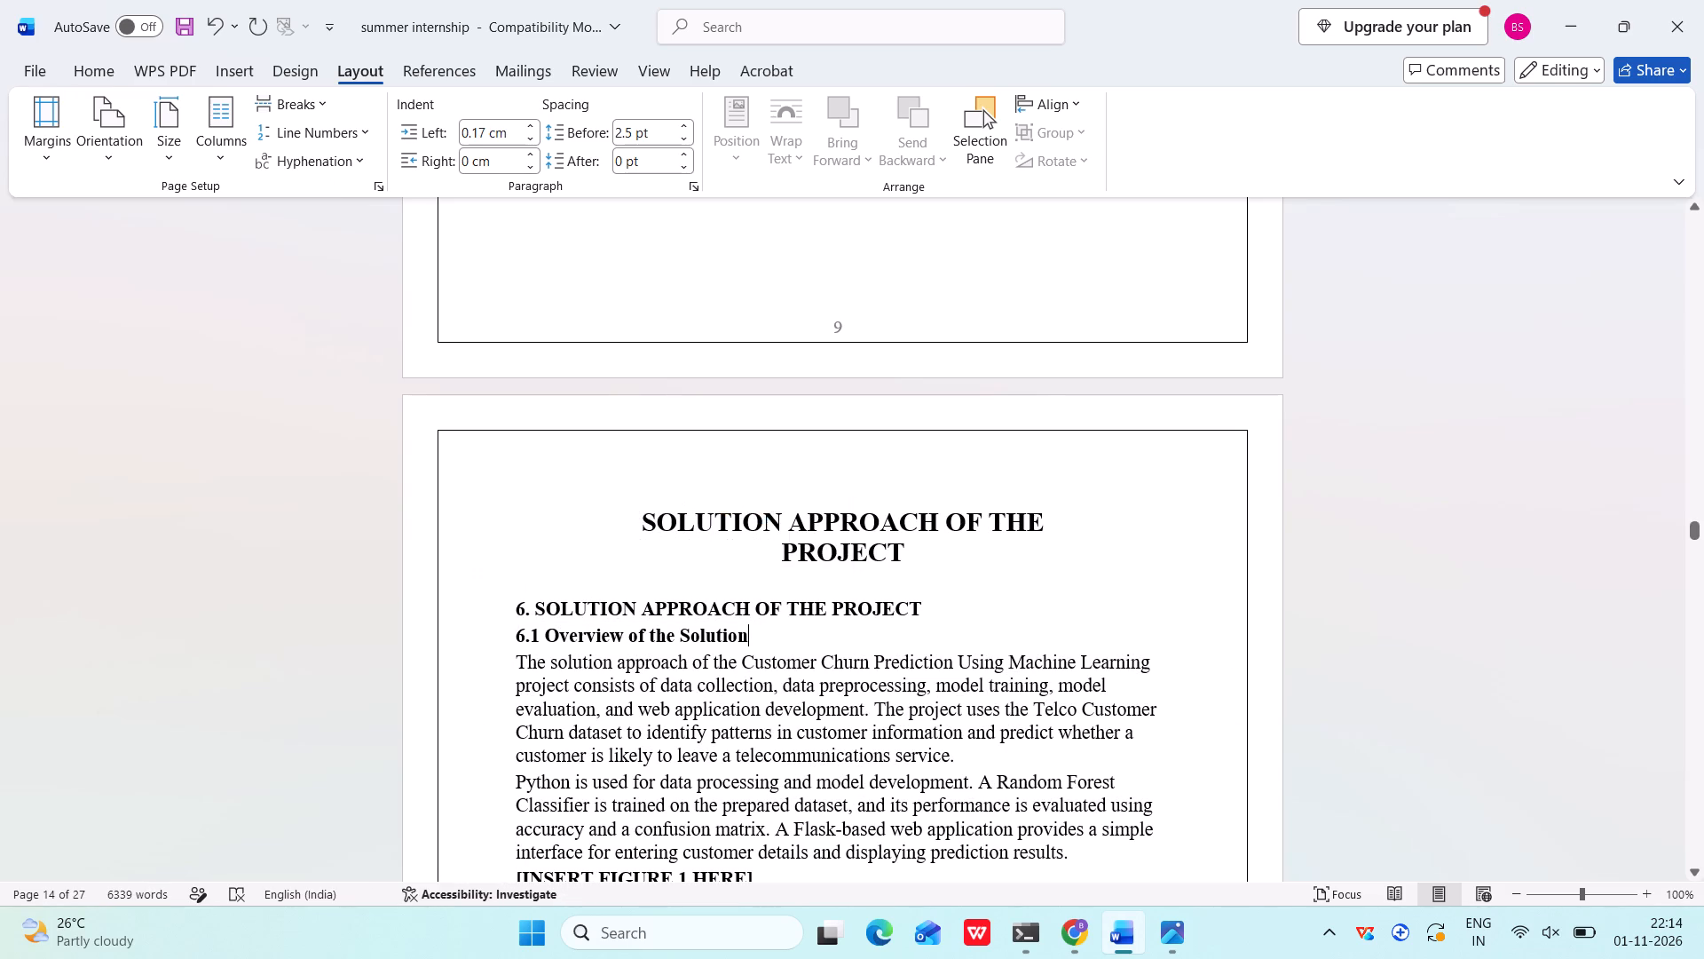
Delete the duplicate heading line "6. SOLUTION APPROACH OF THE PROJECT" above 6.1 Overview of the Solution.
drag(920, 608, 511, 609)
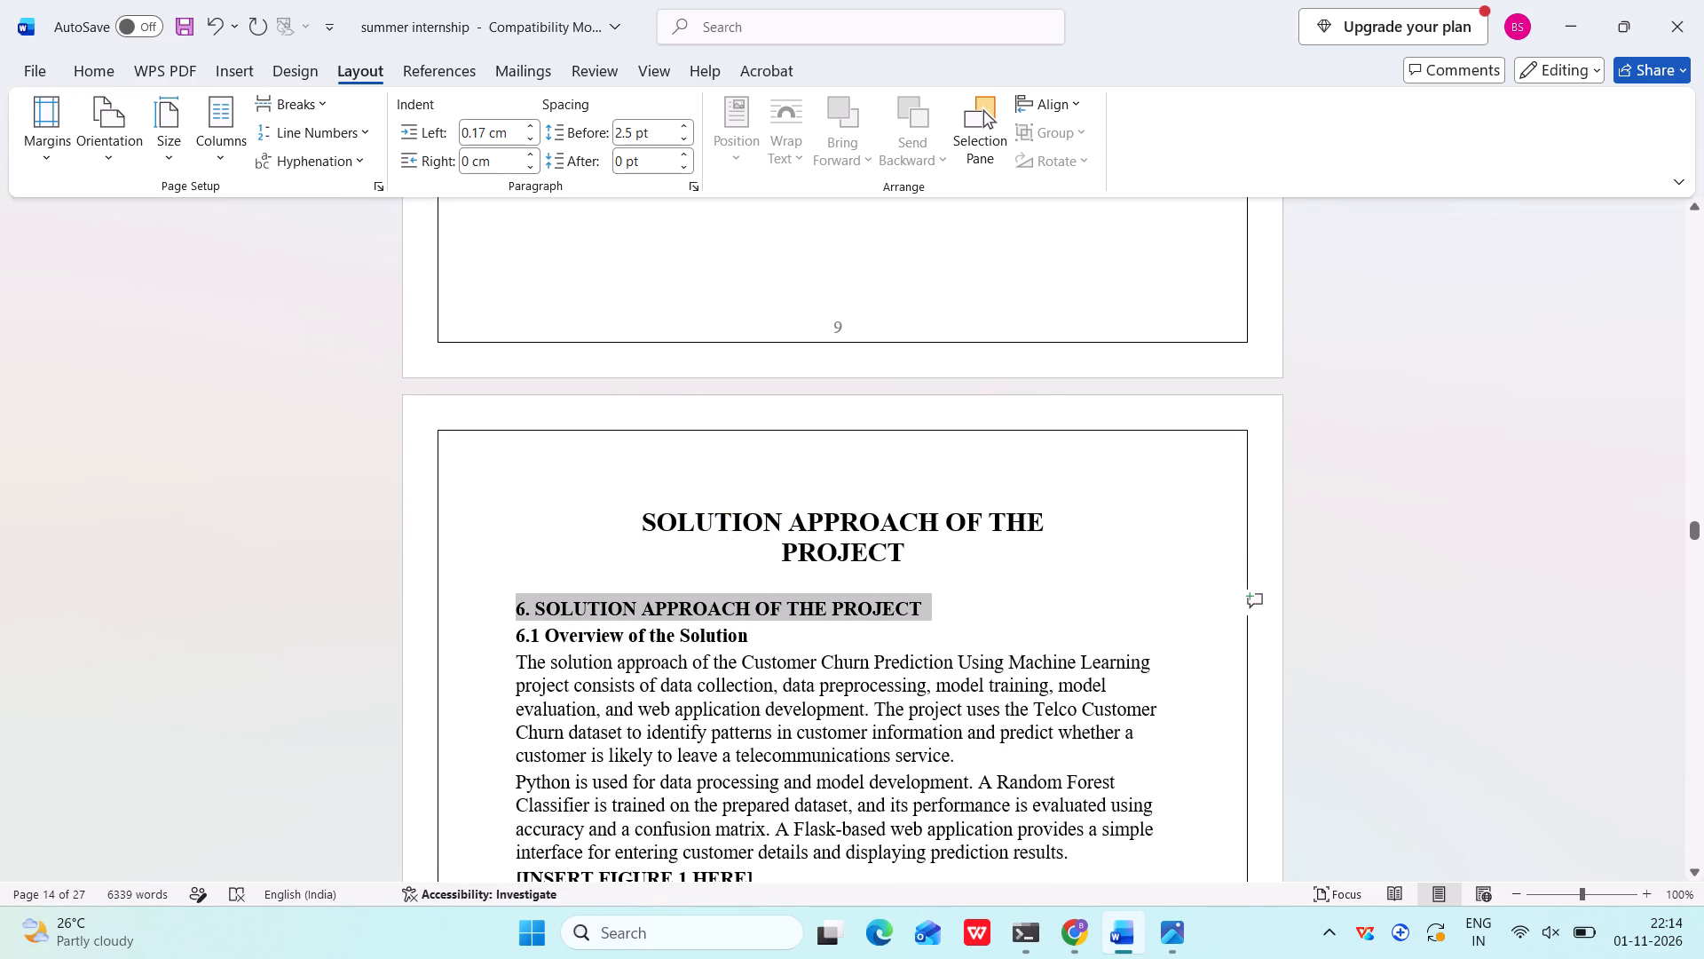
drag(511, 609, 507, 609)
key(BackSpace)
Switch to ChatGPT to examine the tables in Sections 6.3 and 6.4 of the revised chapter, and return to Word.
scroll(507, 609, down, 1)
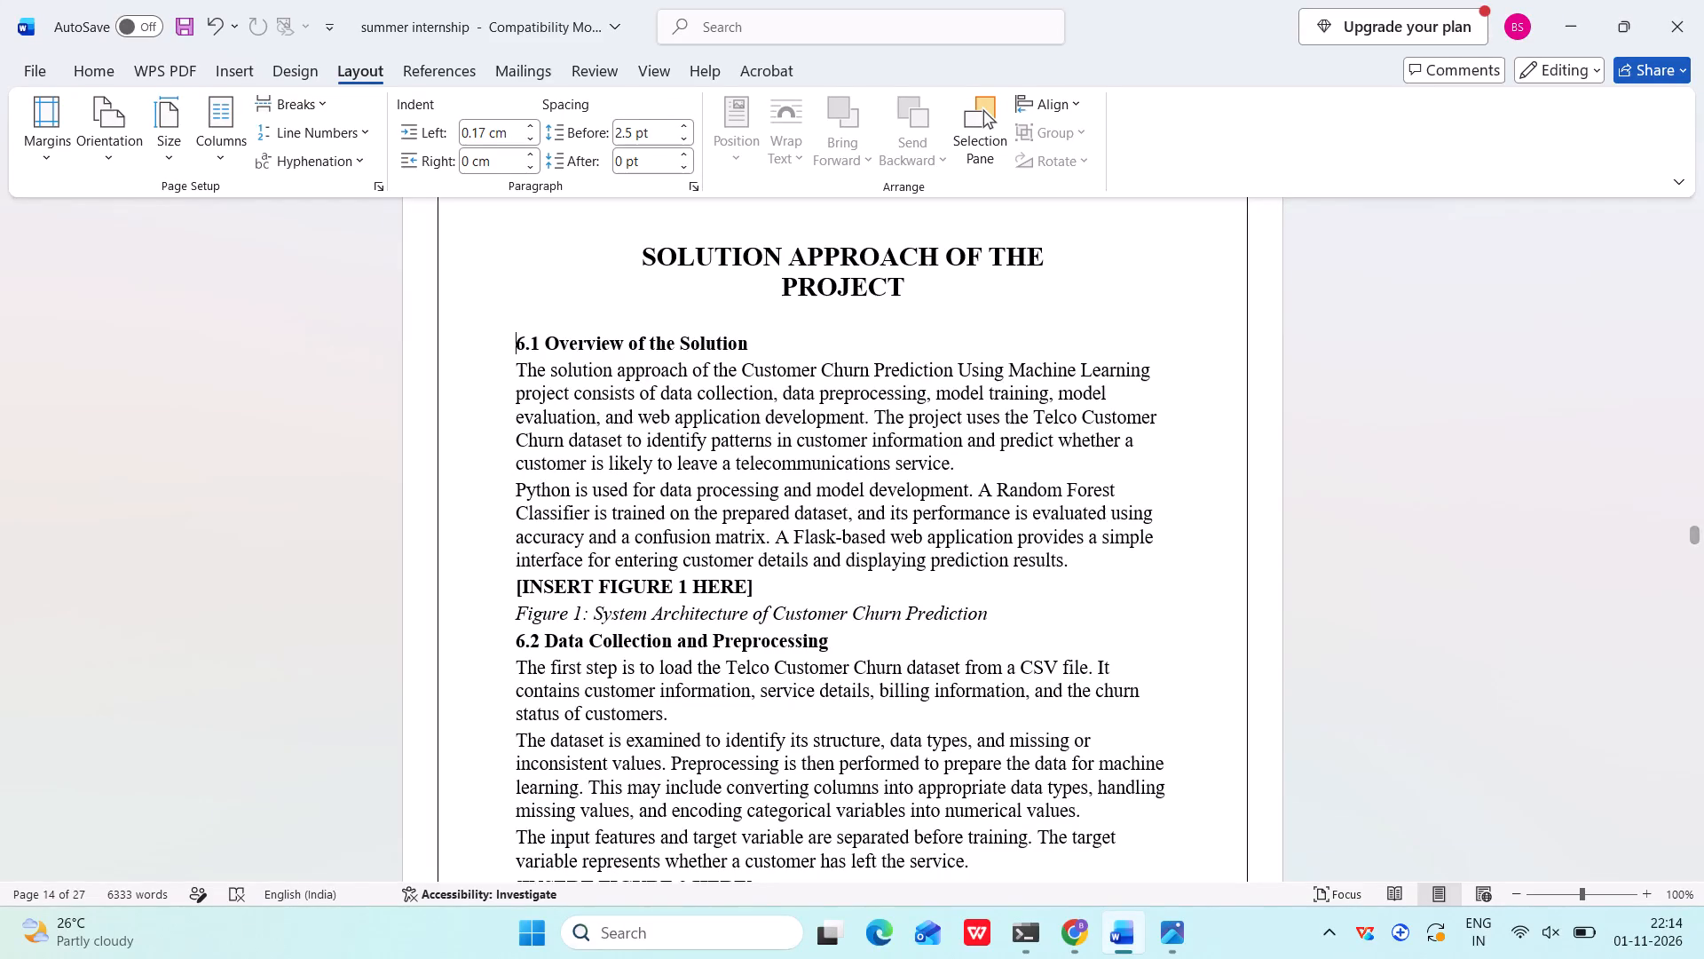
click(1081, 932)
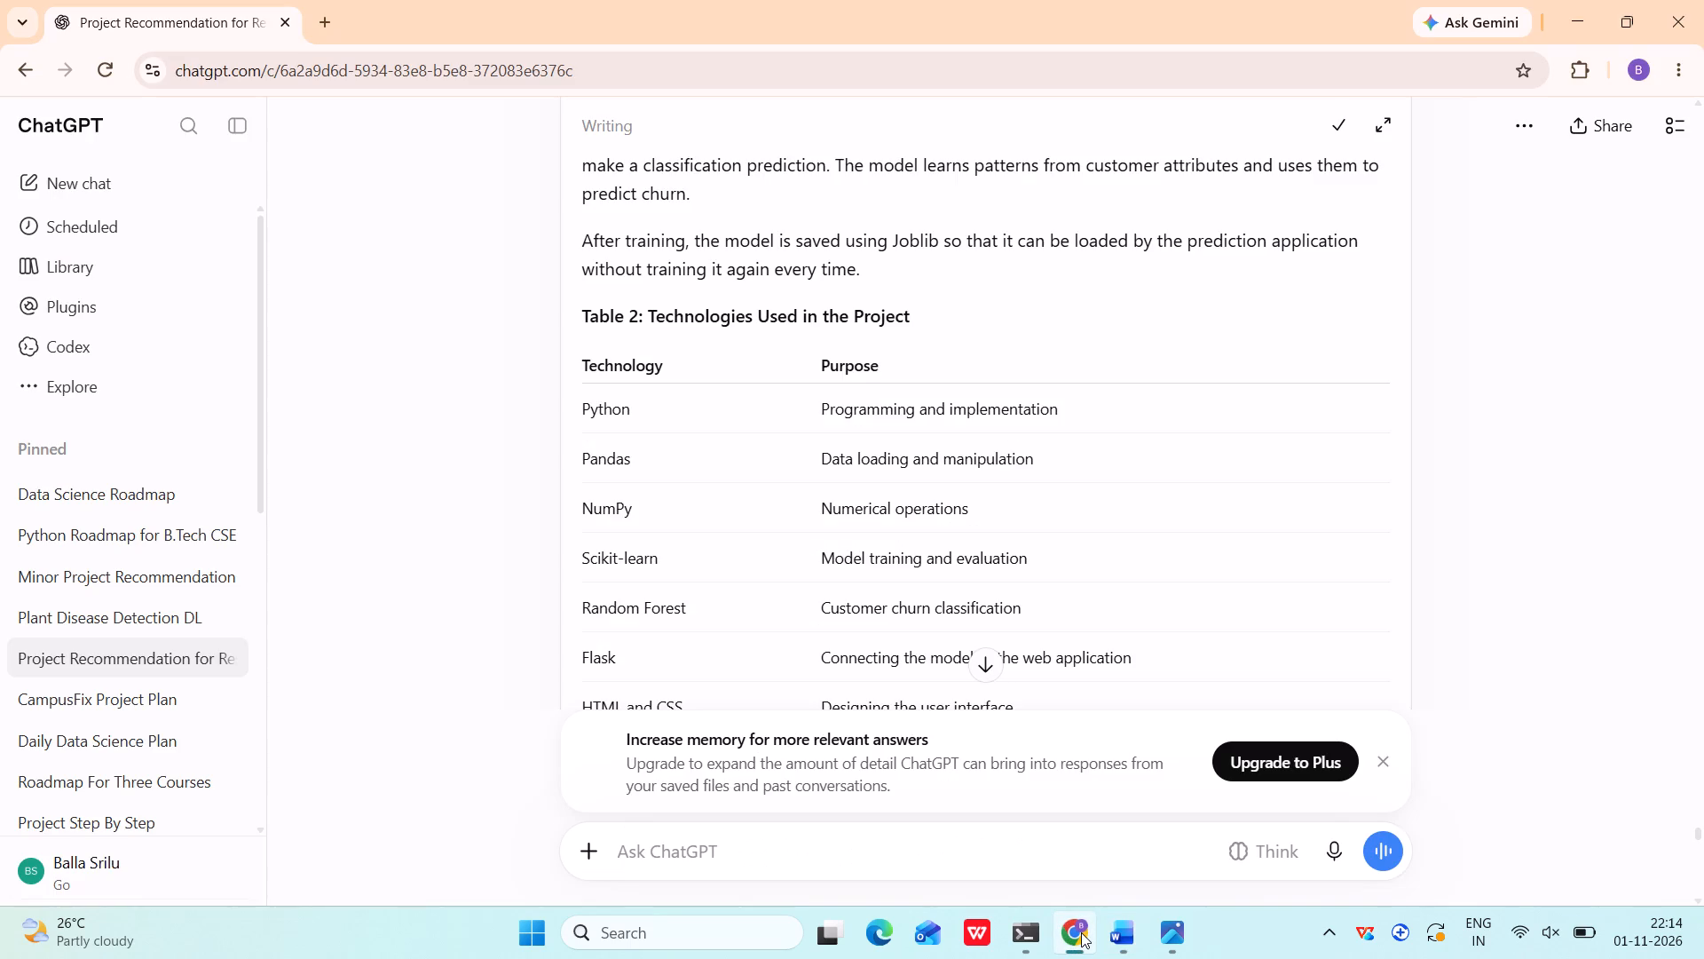
scroll(978, 535, down, 3)
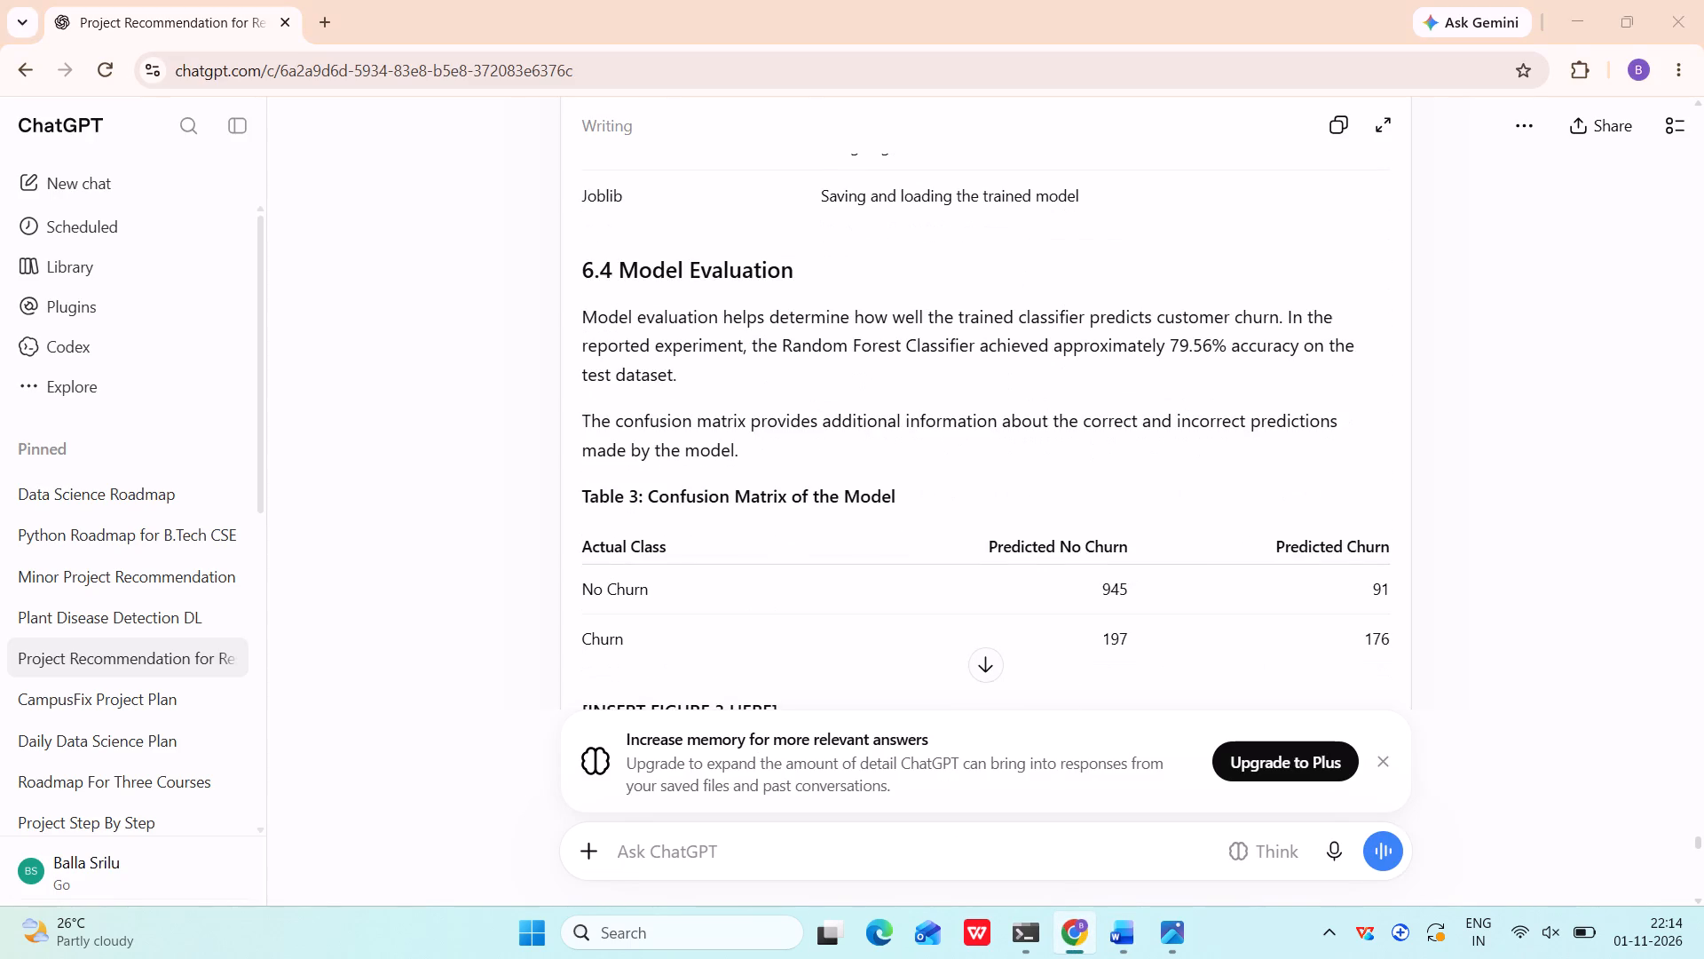
click(804, 237)
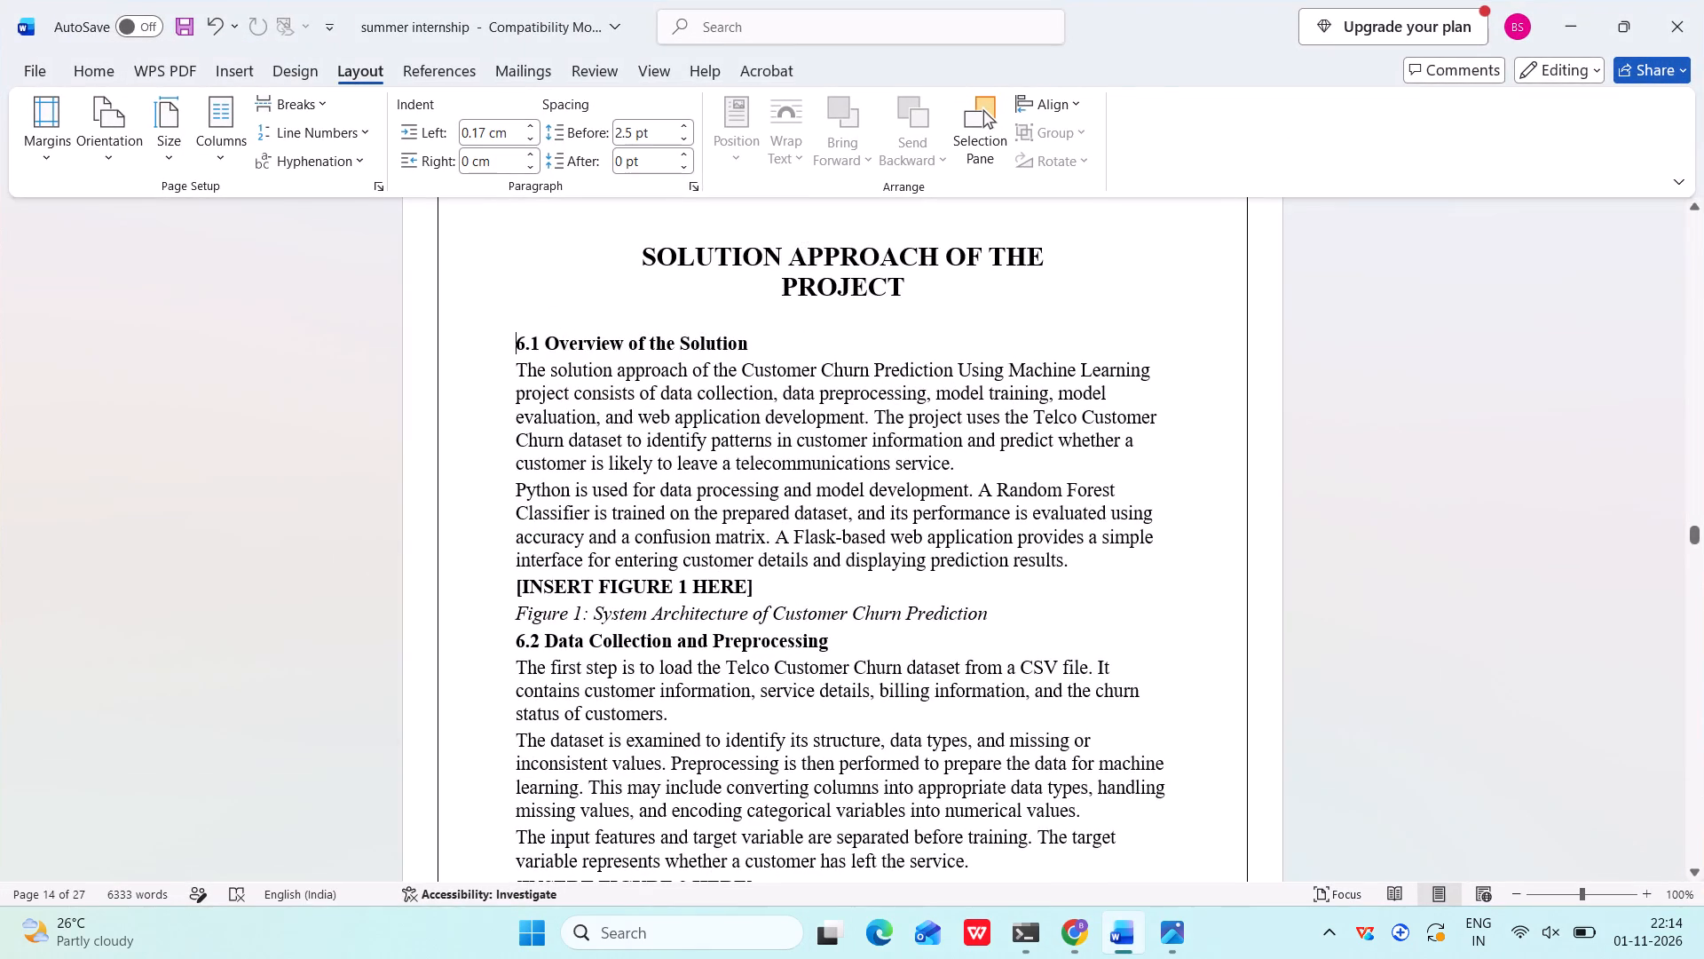
Select the whole Data Preprocessing Activities table (Table 1), apply a bottom border and insert a horizontal line.
scroll(785, 633, down, 5)
scroll(785, 633, up, 4)
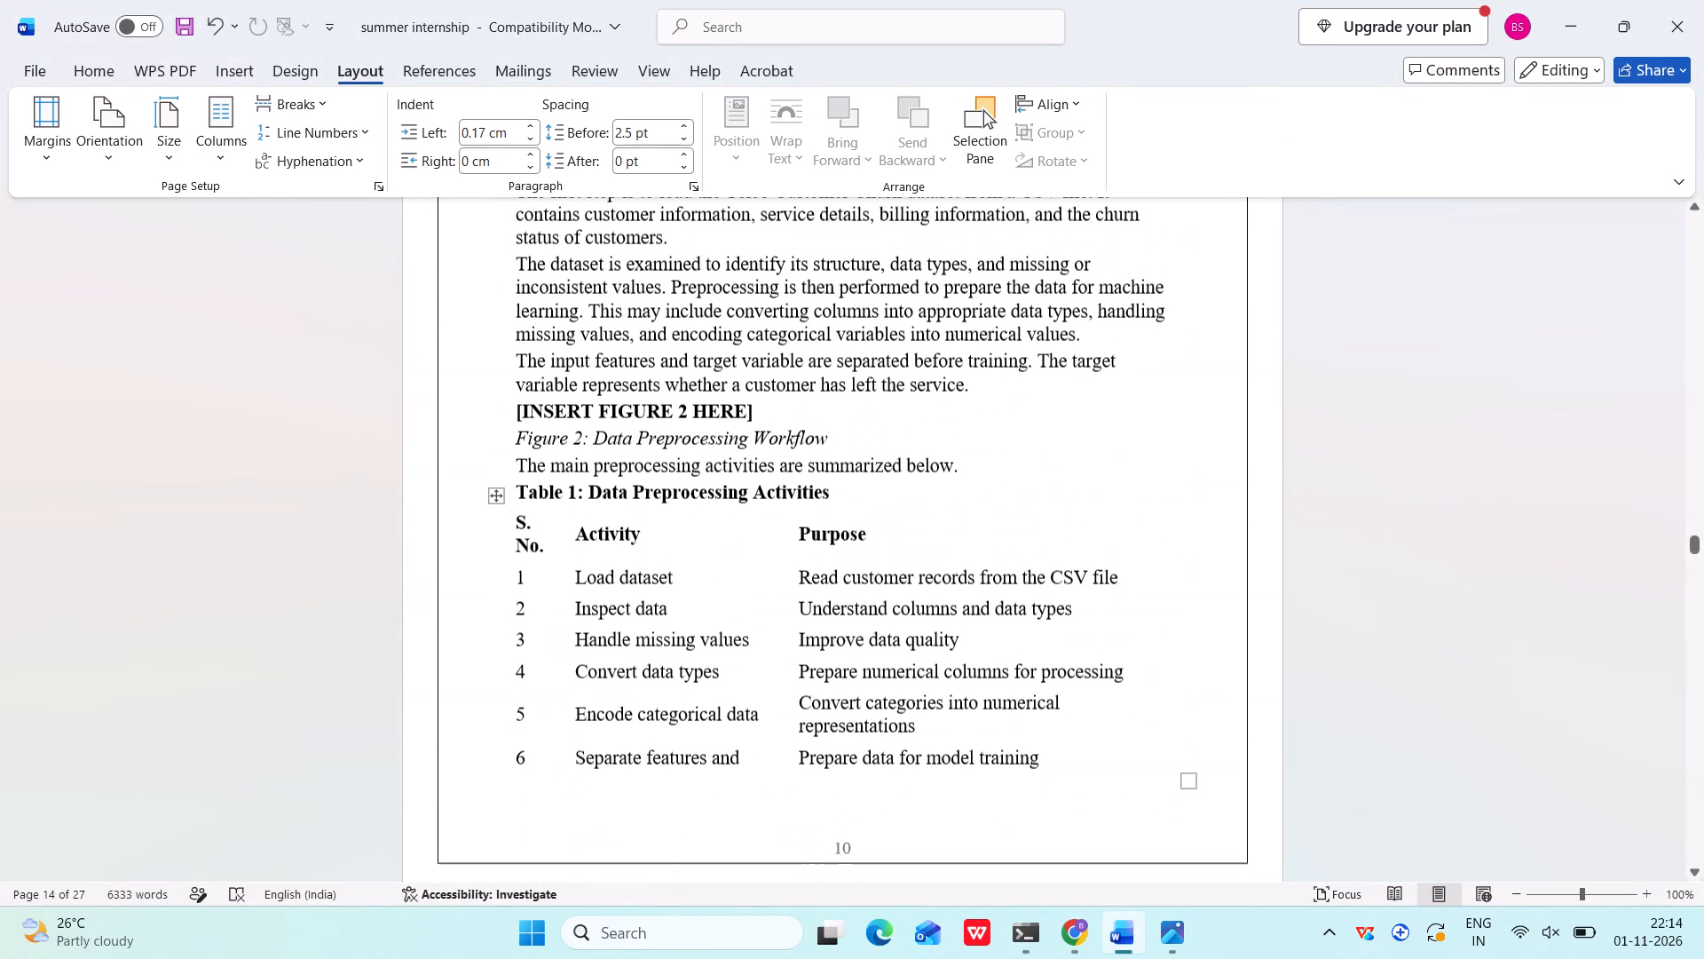
scroll(785, 633, up, 1)
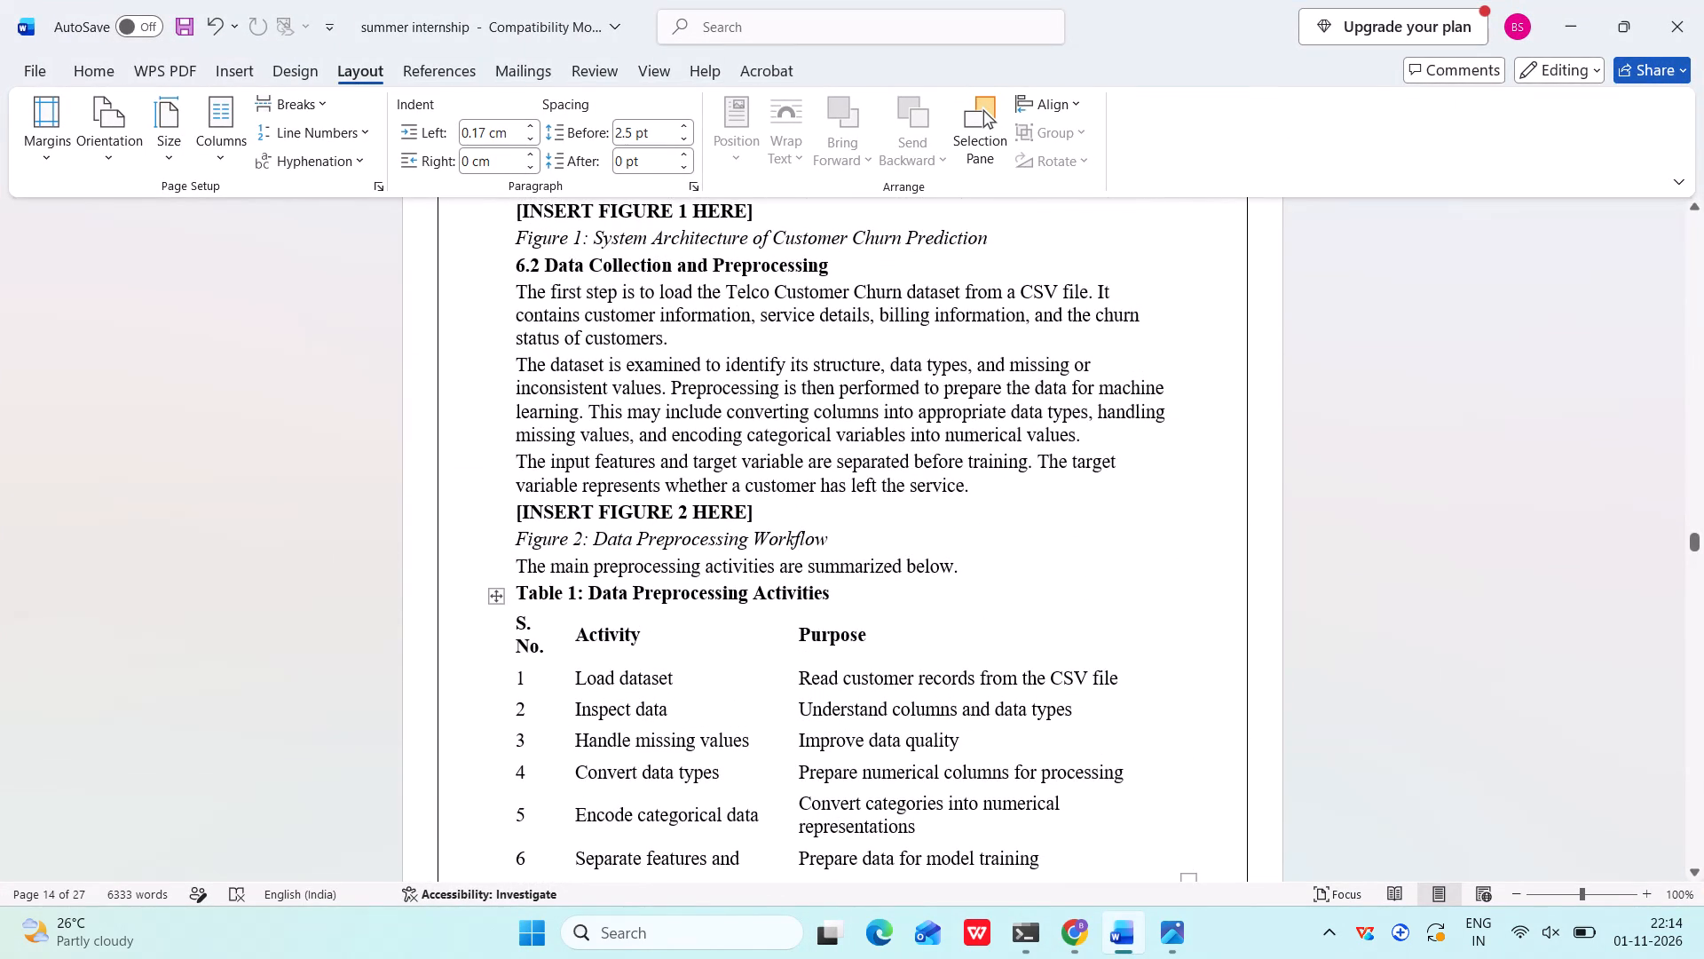
scroll(785, 633, up, 1)
right_click(498, 594)
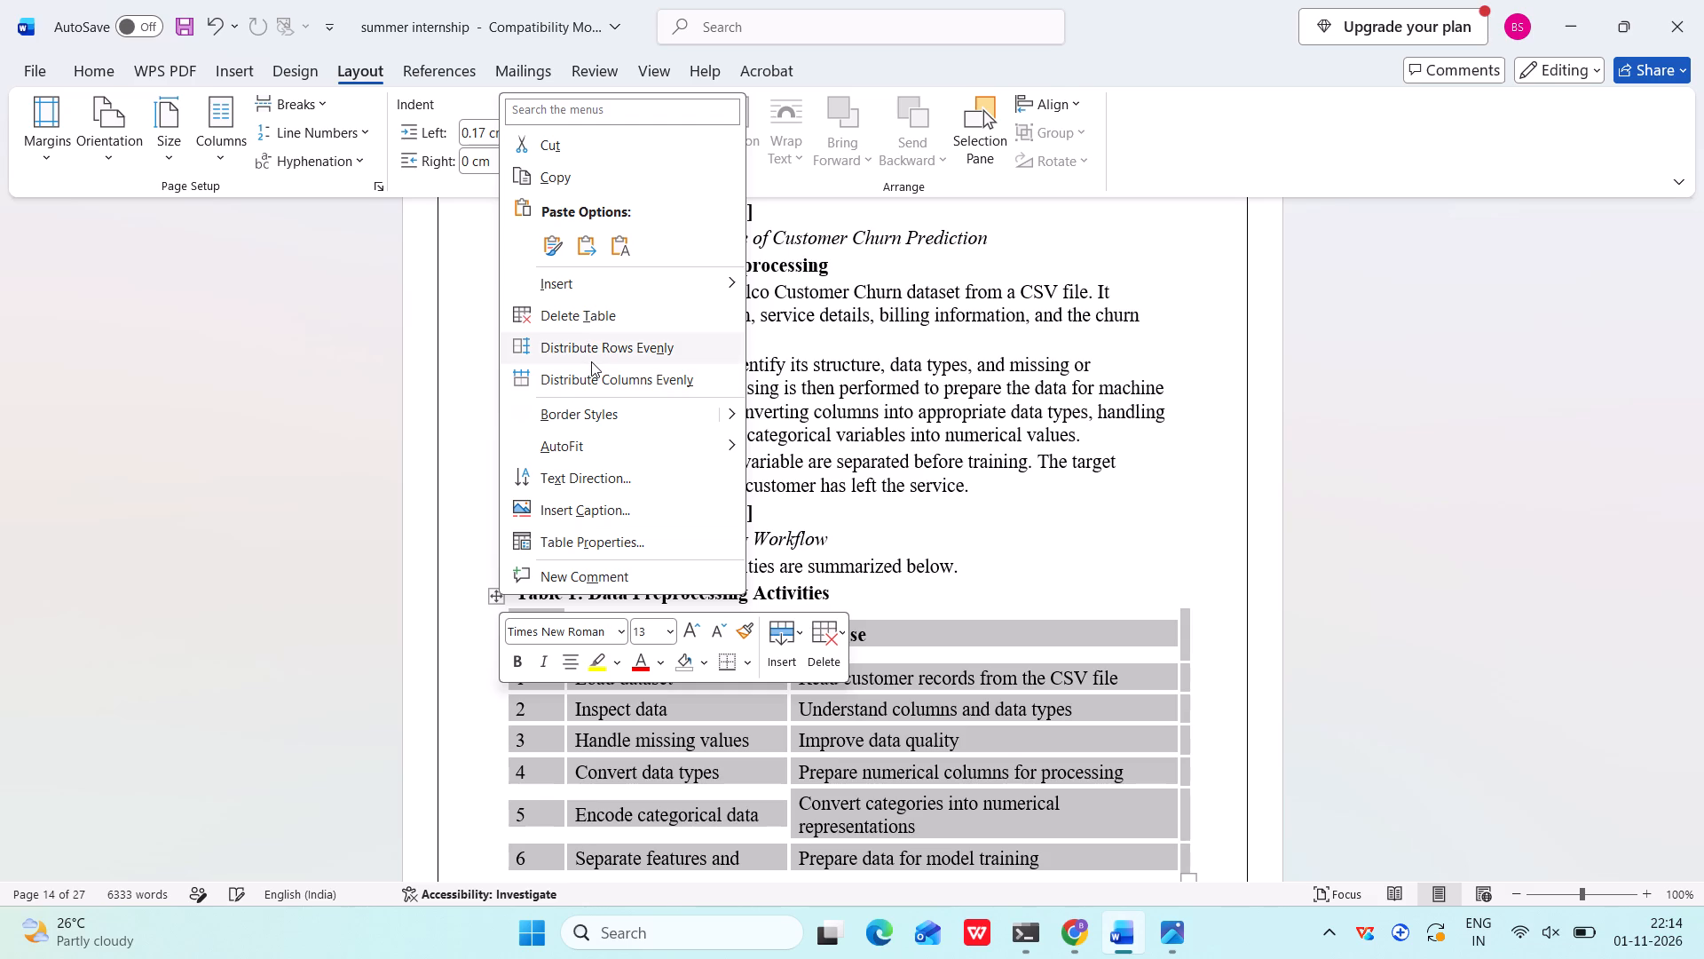
click(768, 650)
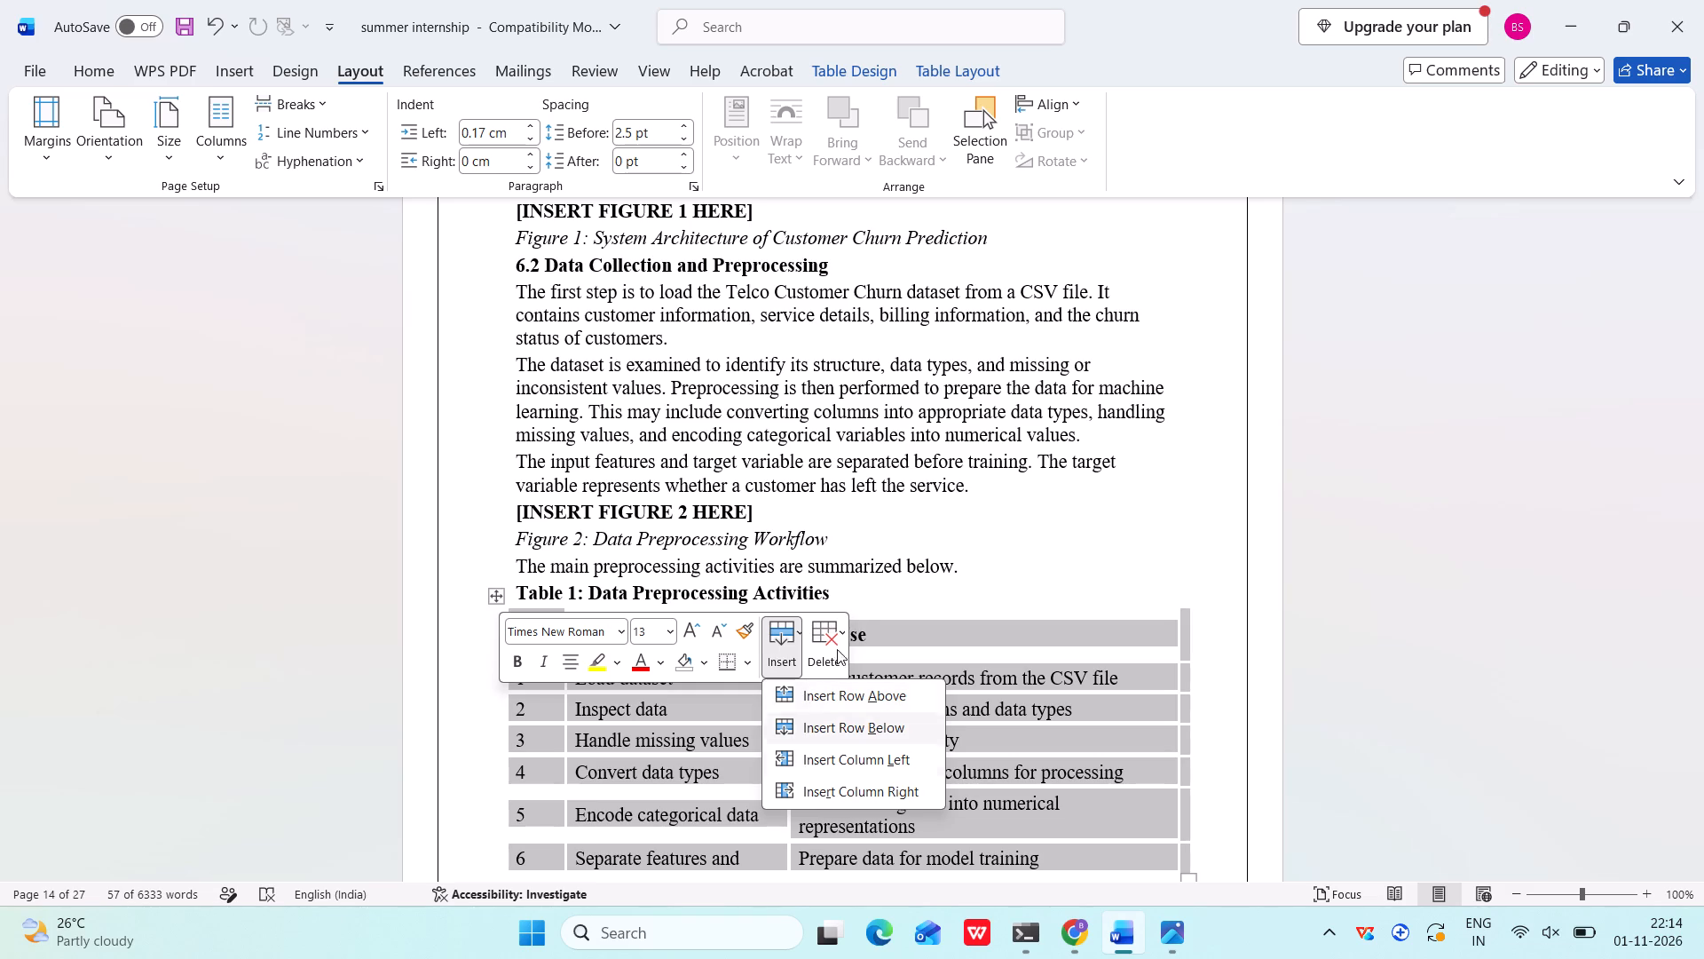
click(724, 652)
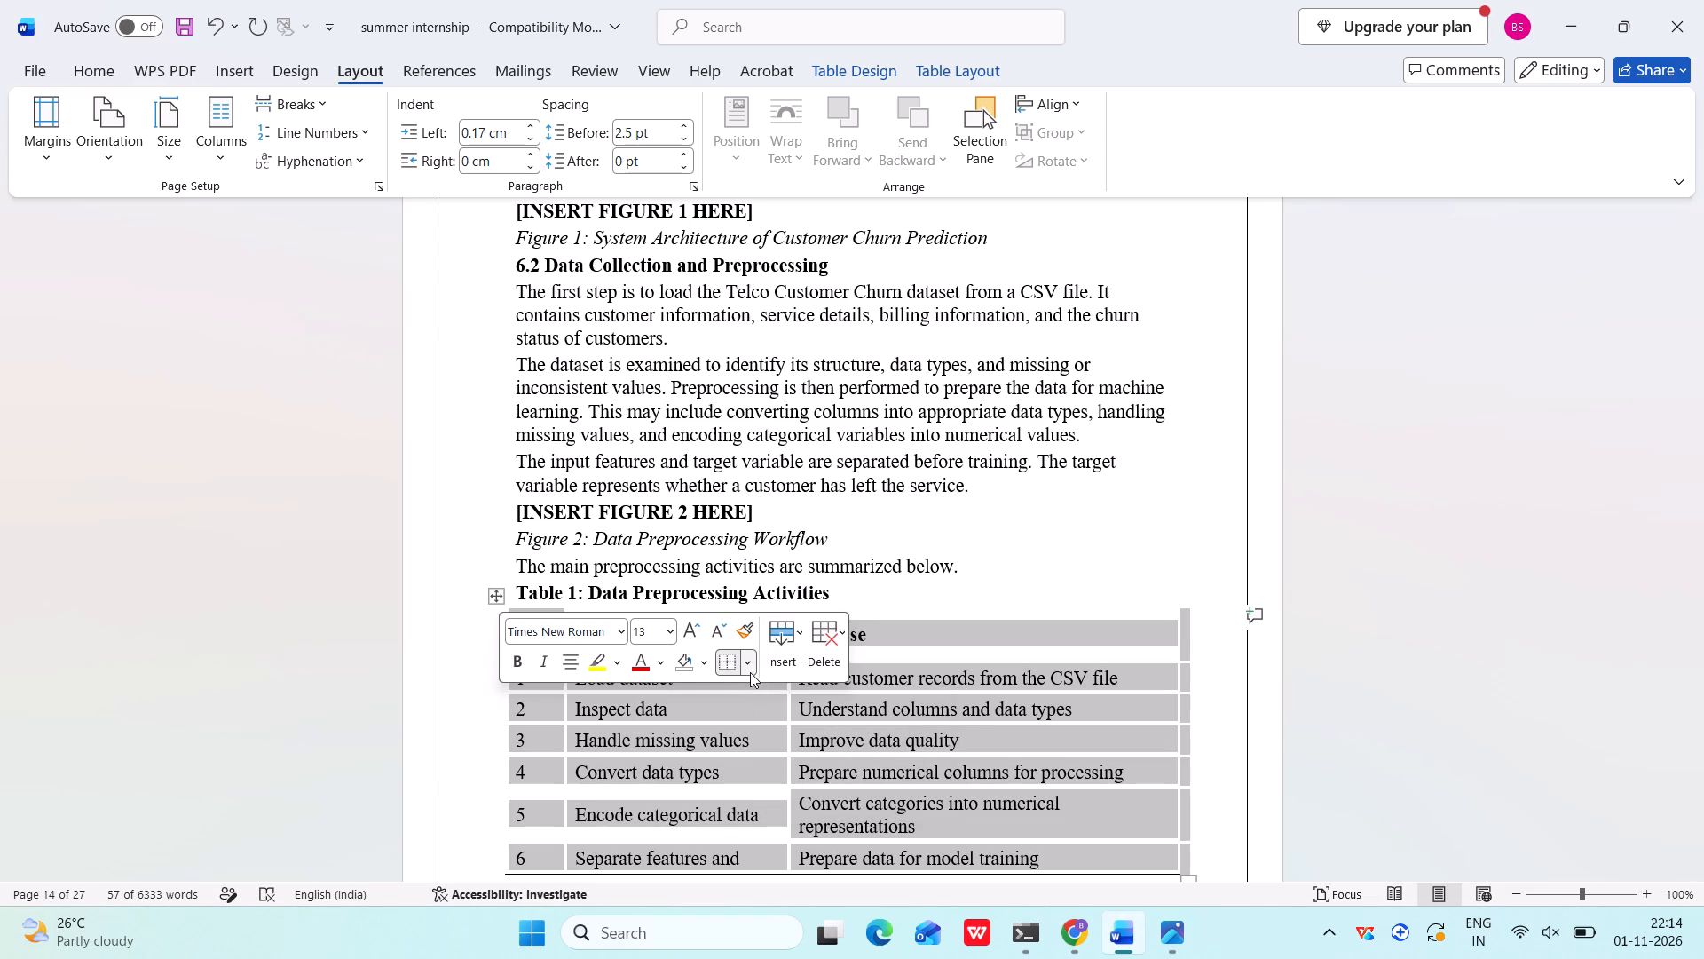
click(749, 664)
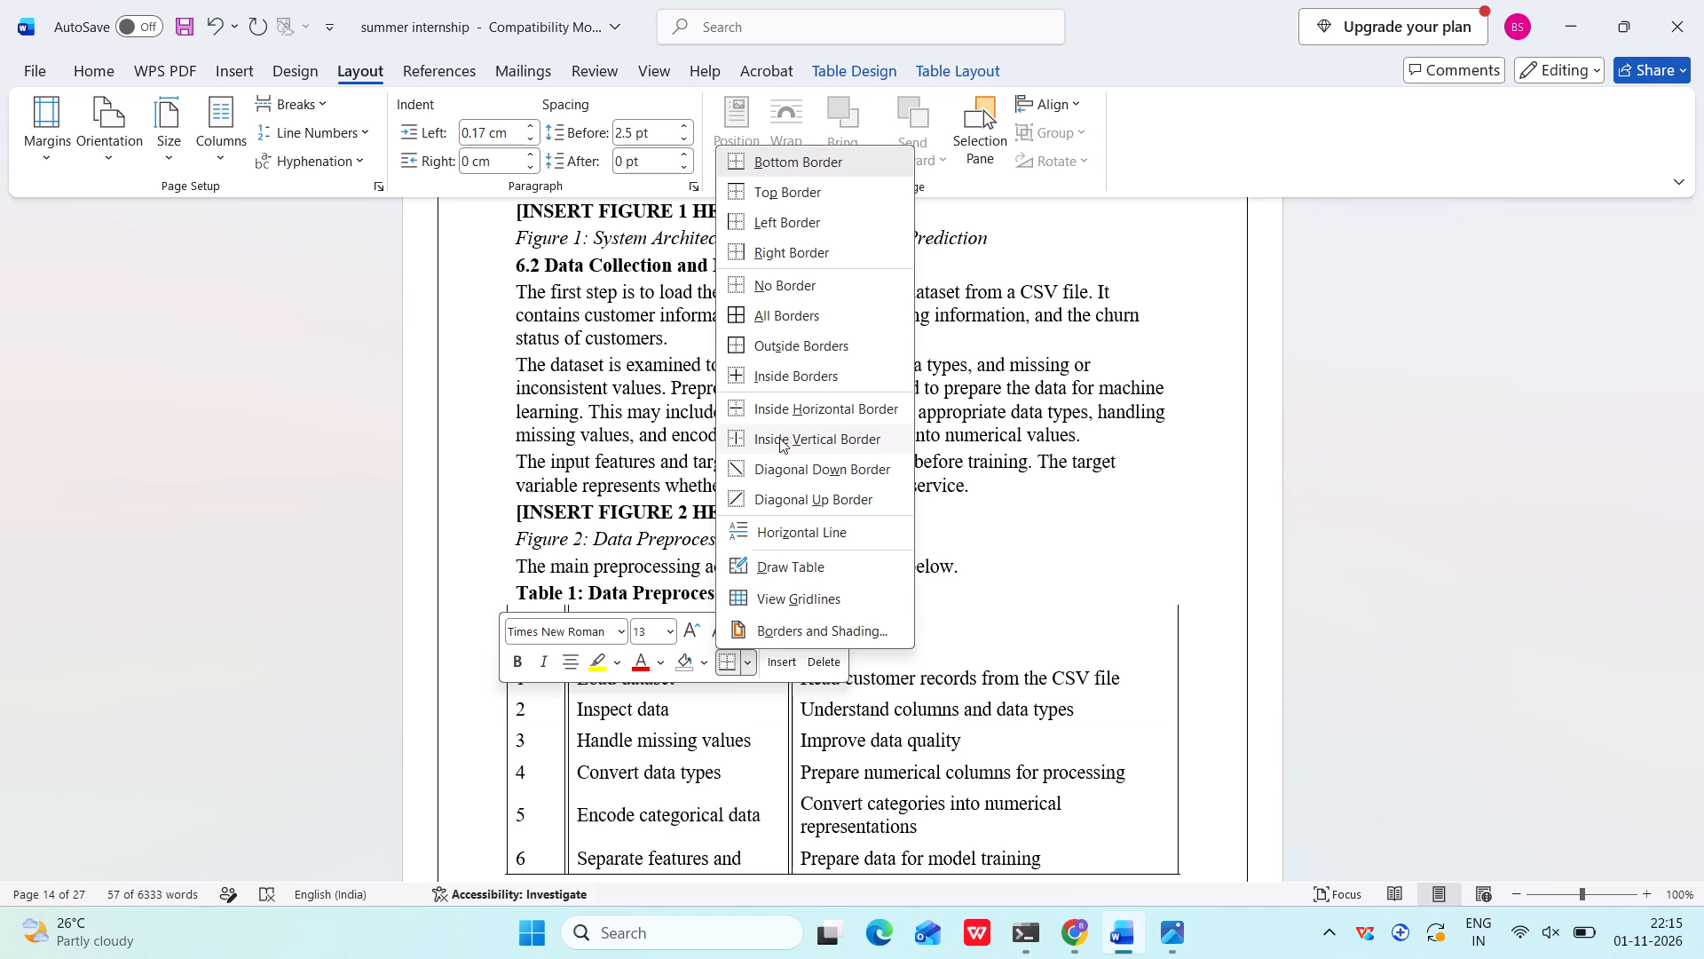
click(779, 519)
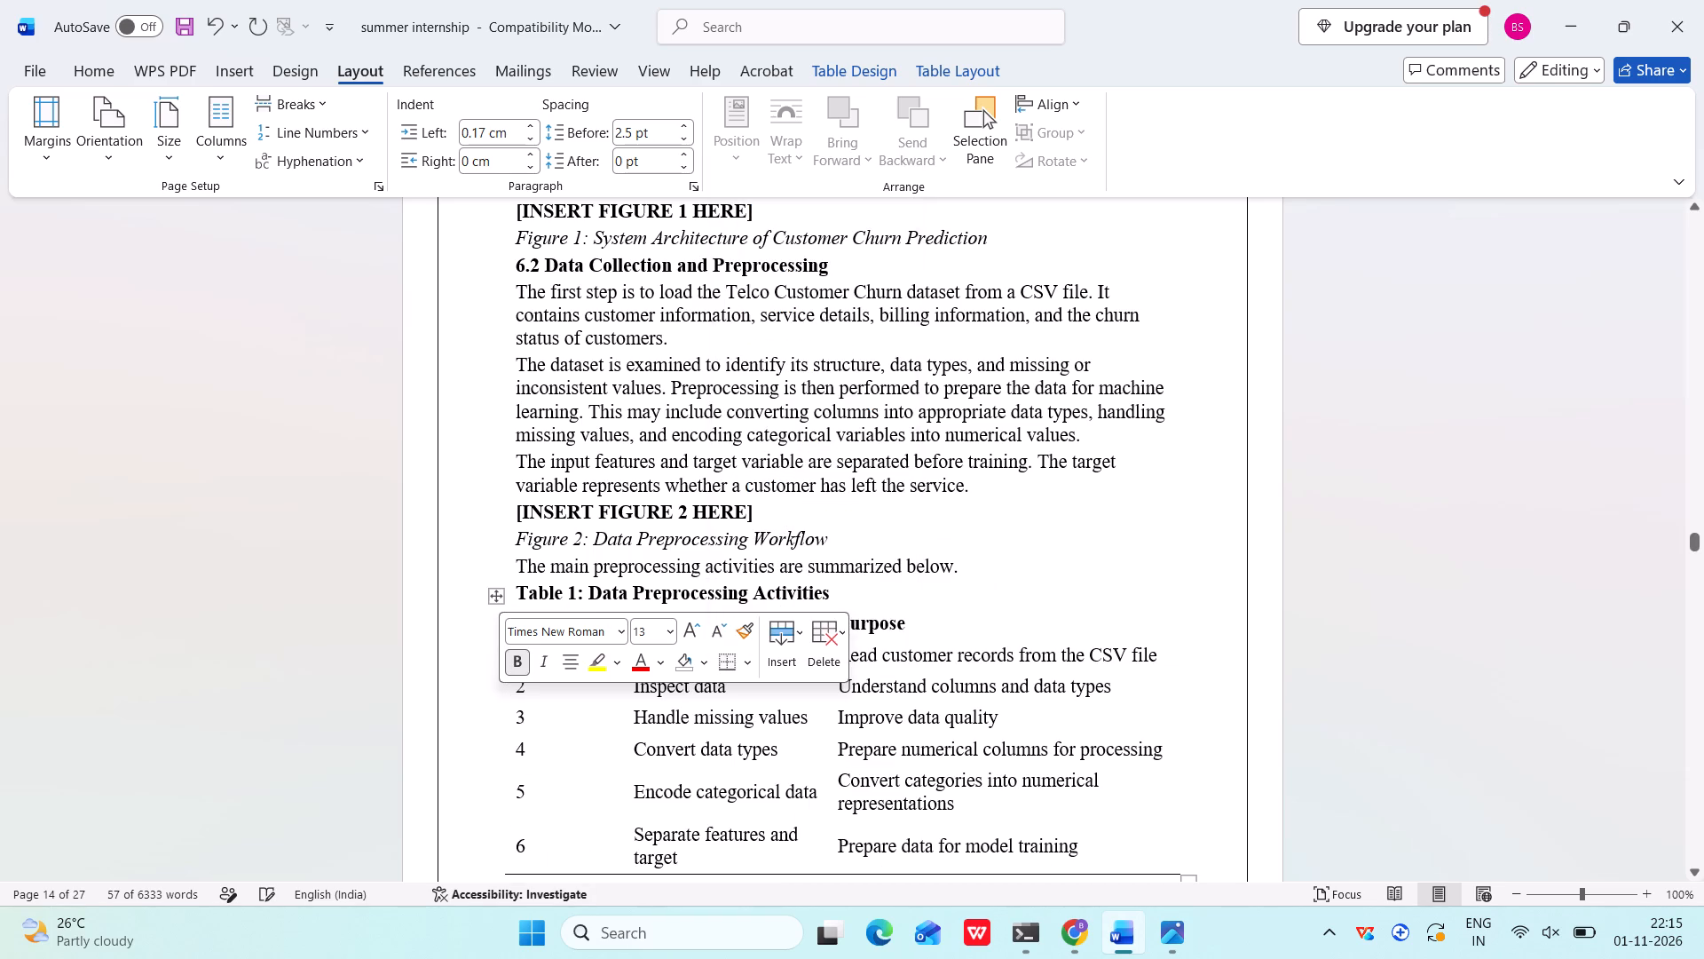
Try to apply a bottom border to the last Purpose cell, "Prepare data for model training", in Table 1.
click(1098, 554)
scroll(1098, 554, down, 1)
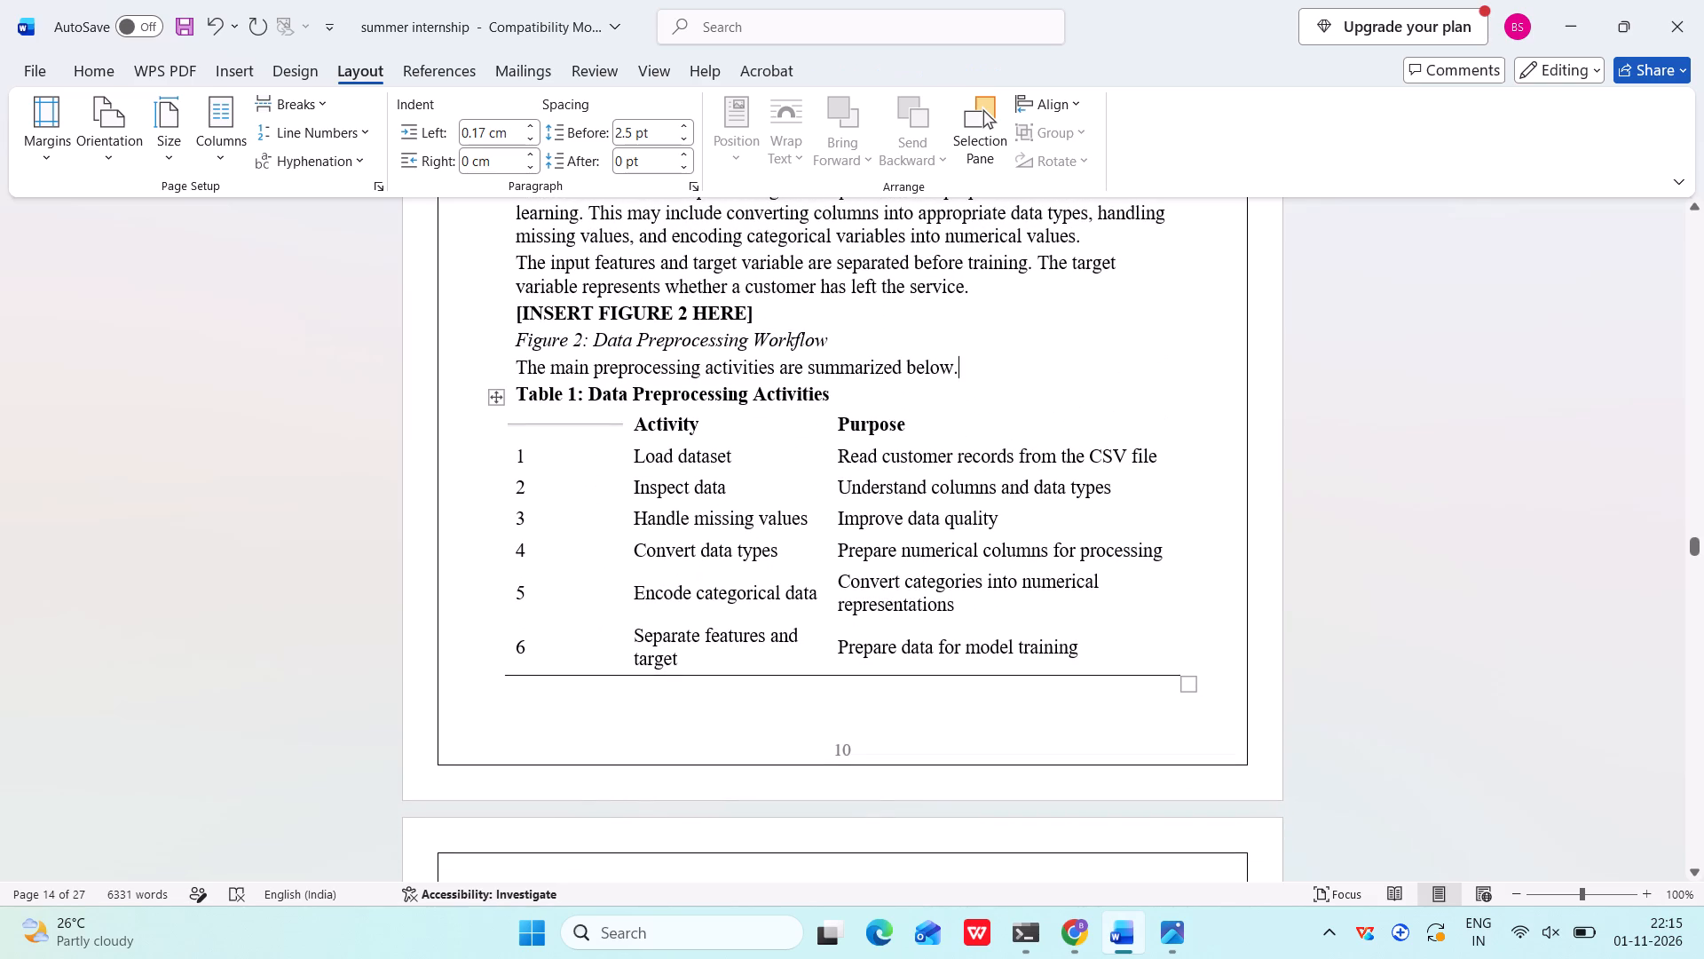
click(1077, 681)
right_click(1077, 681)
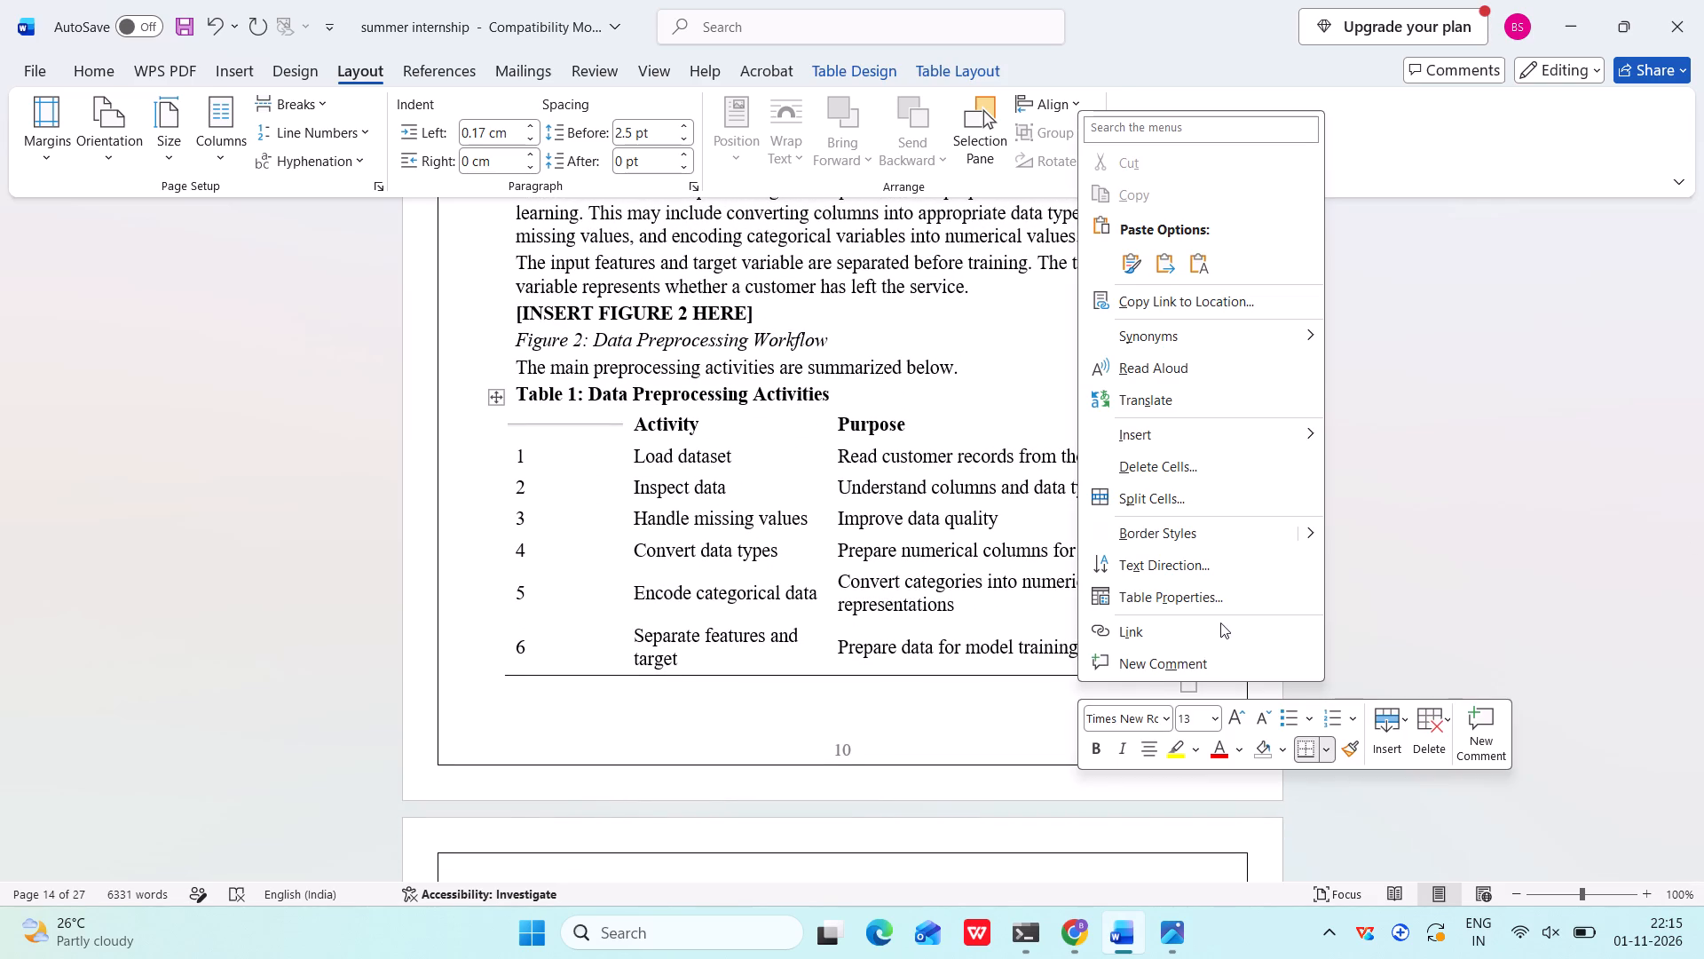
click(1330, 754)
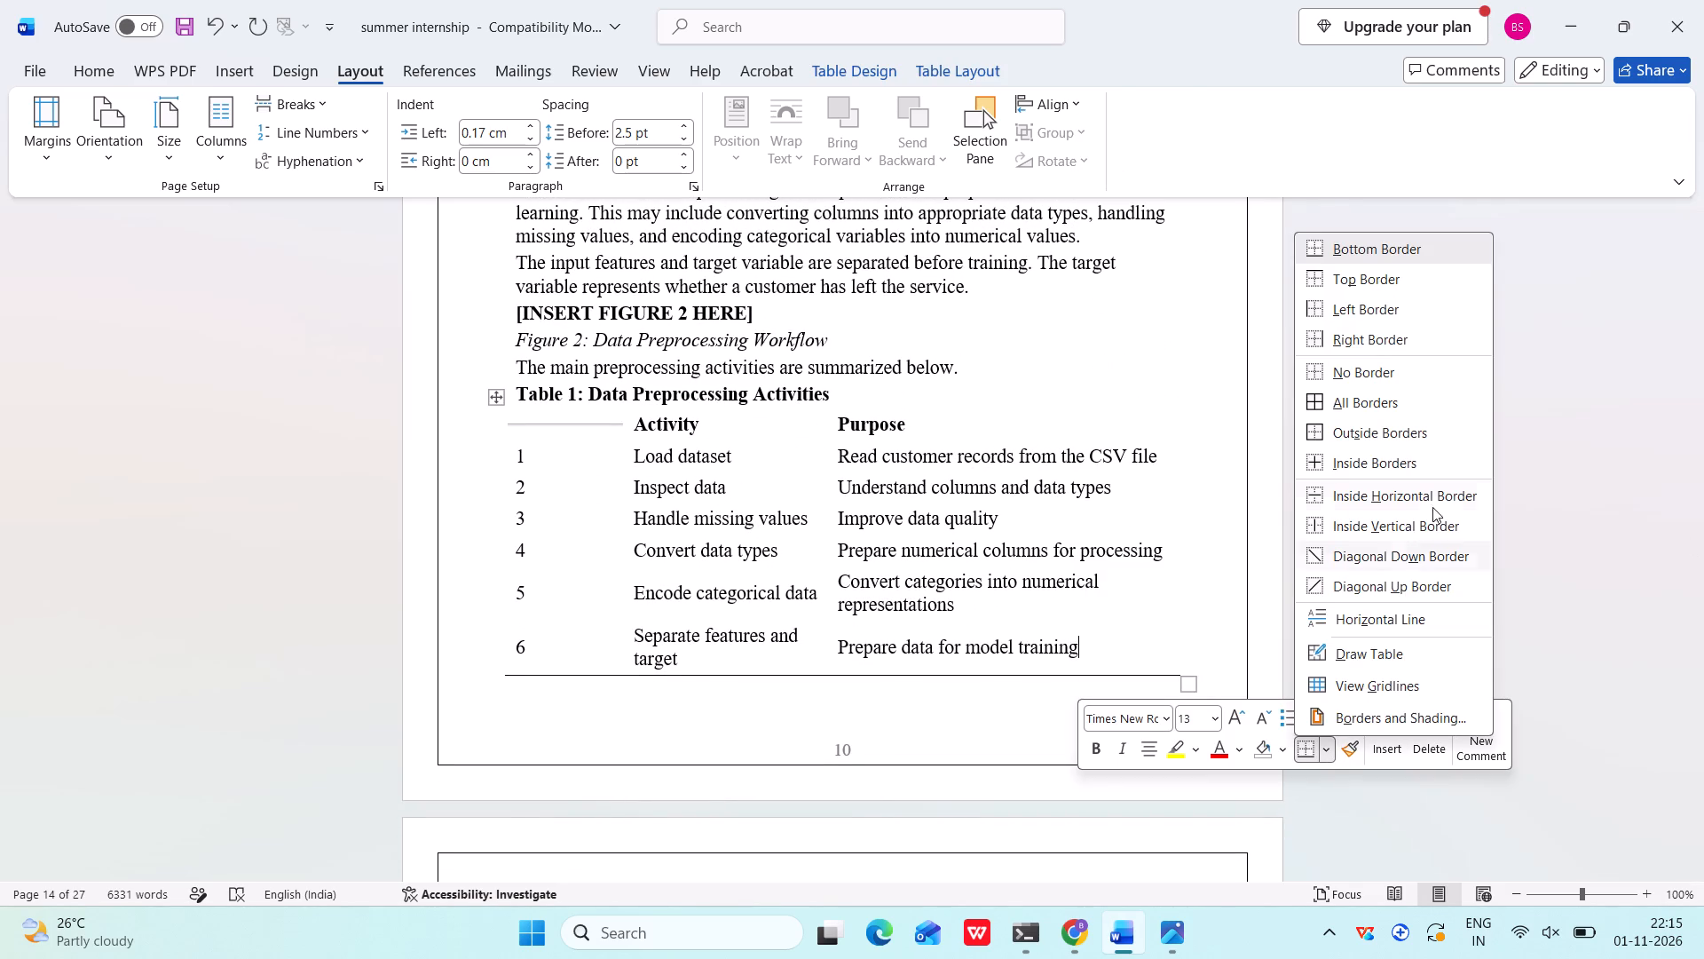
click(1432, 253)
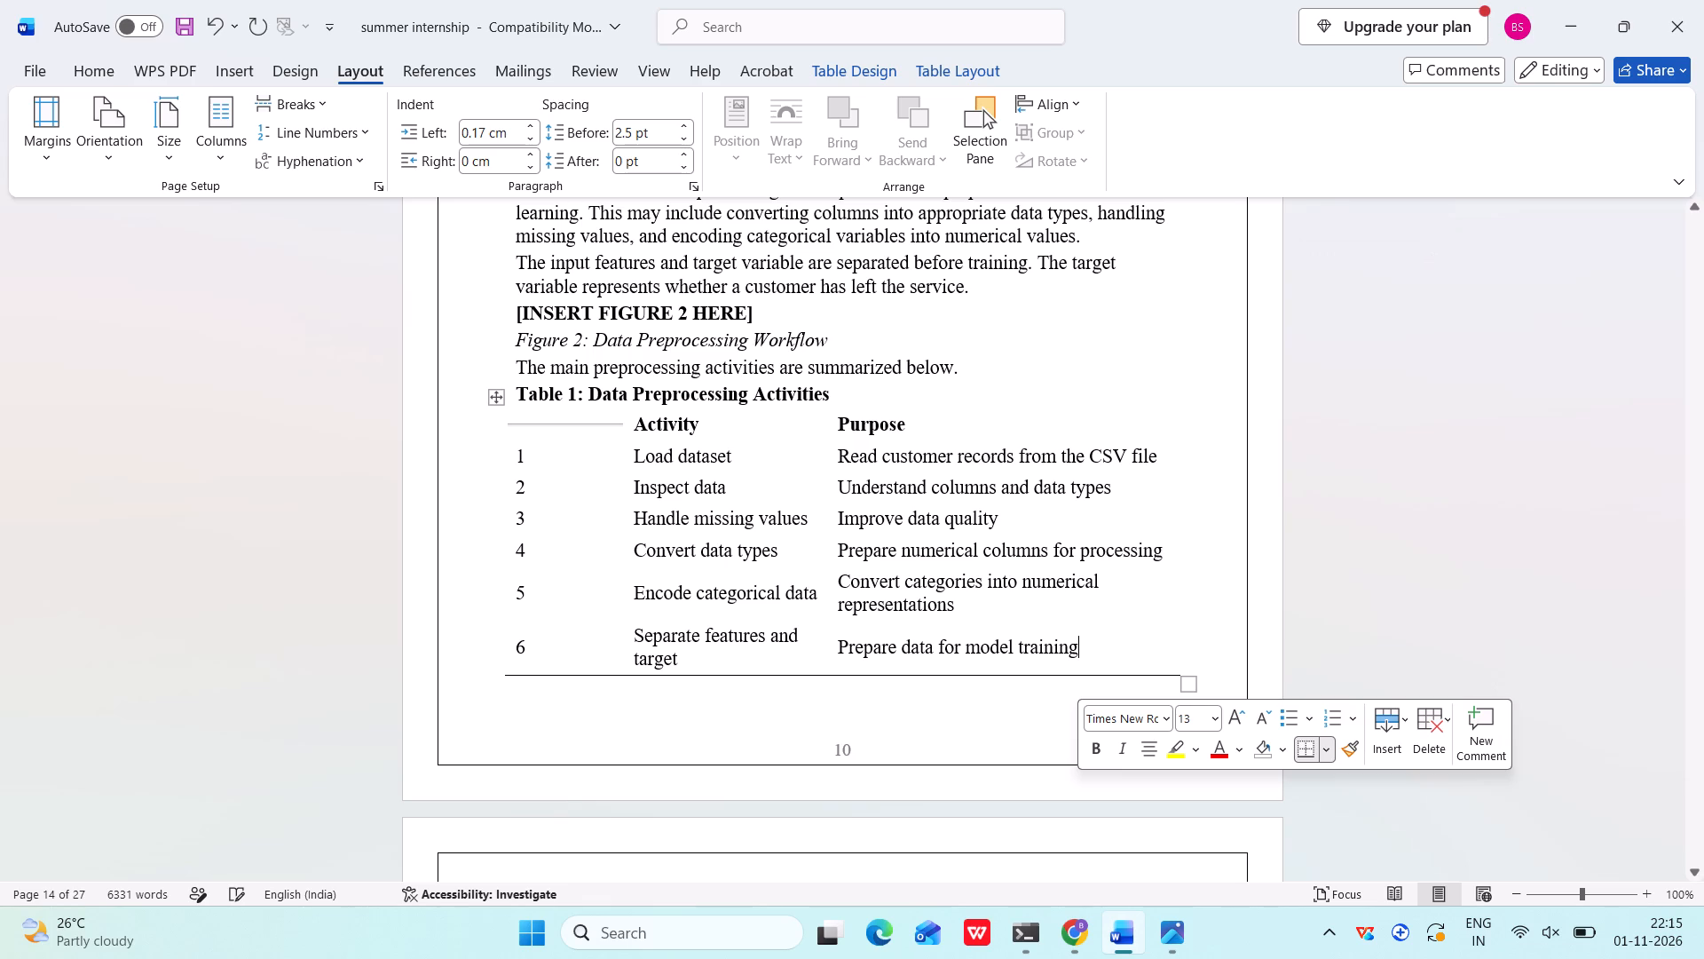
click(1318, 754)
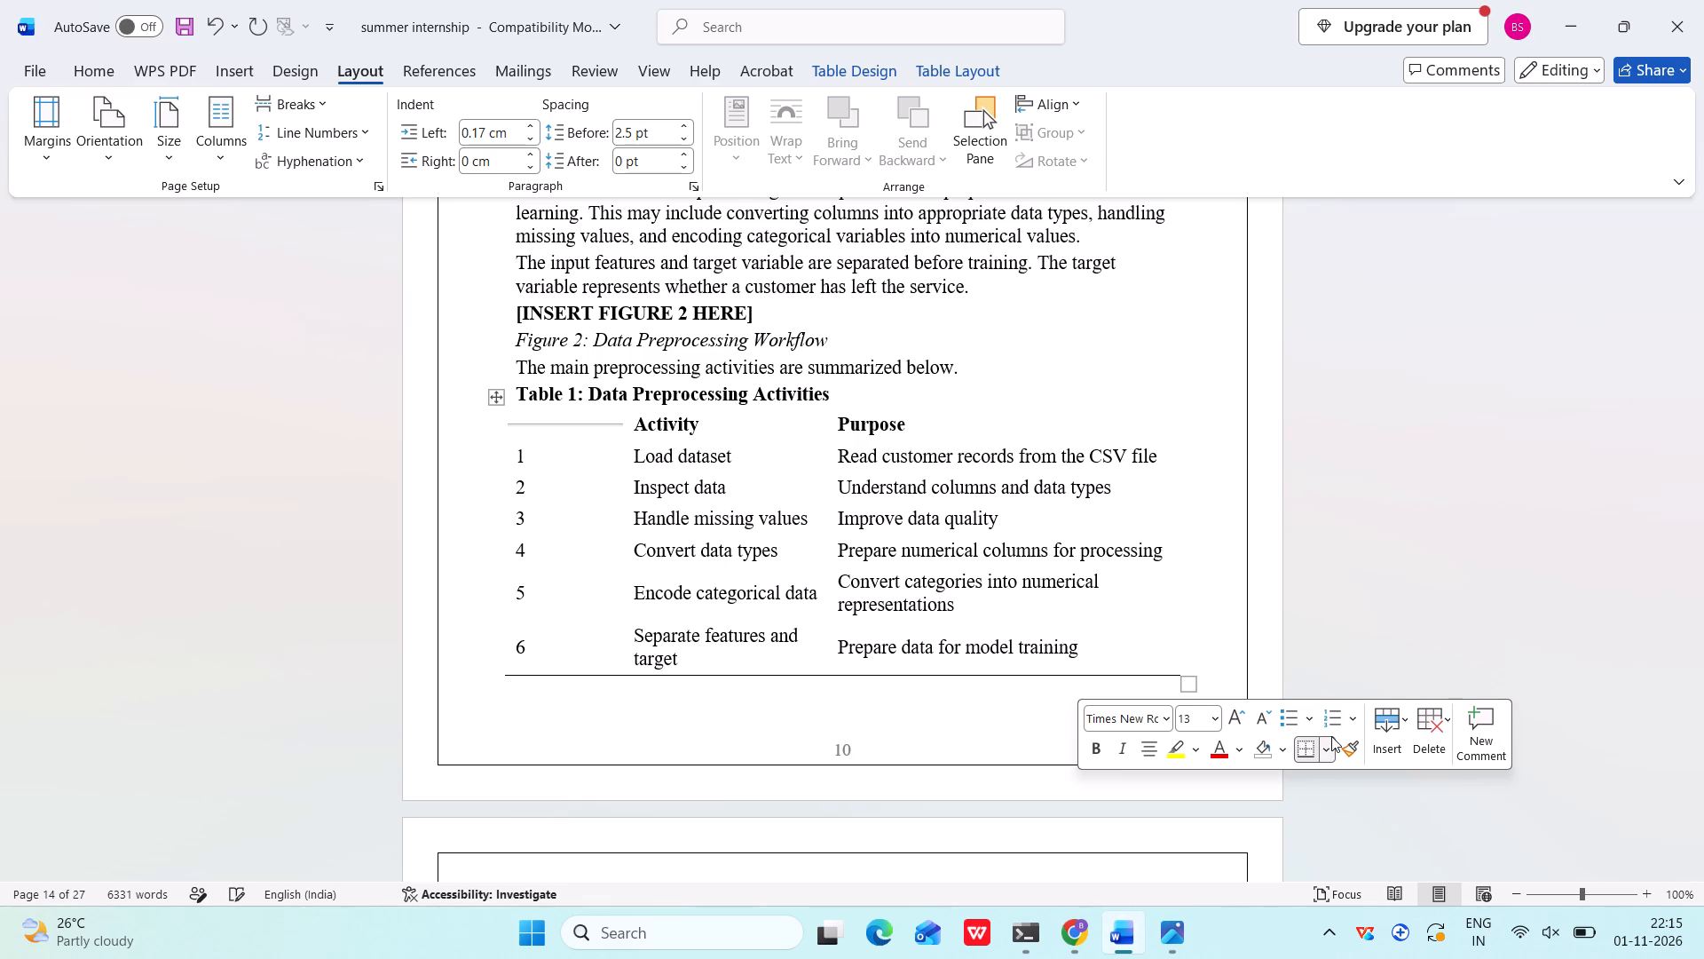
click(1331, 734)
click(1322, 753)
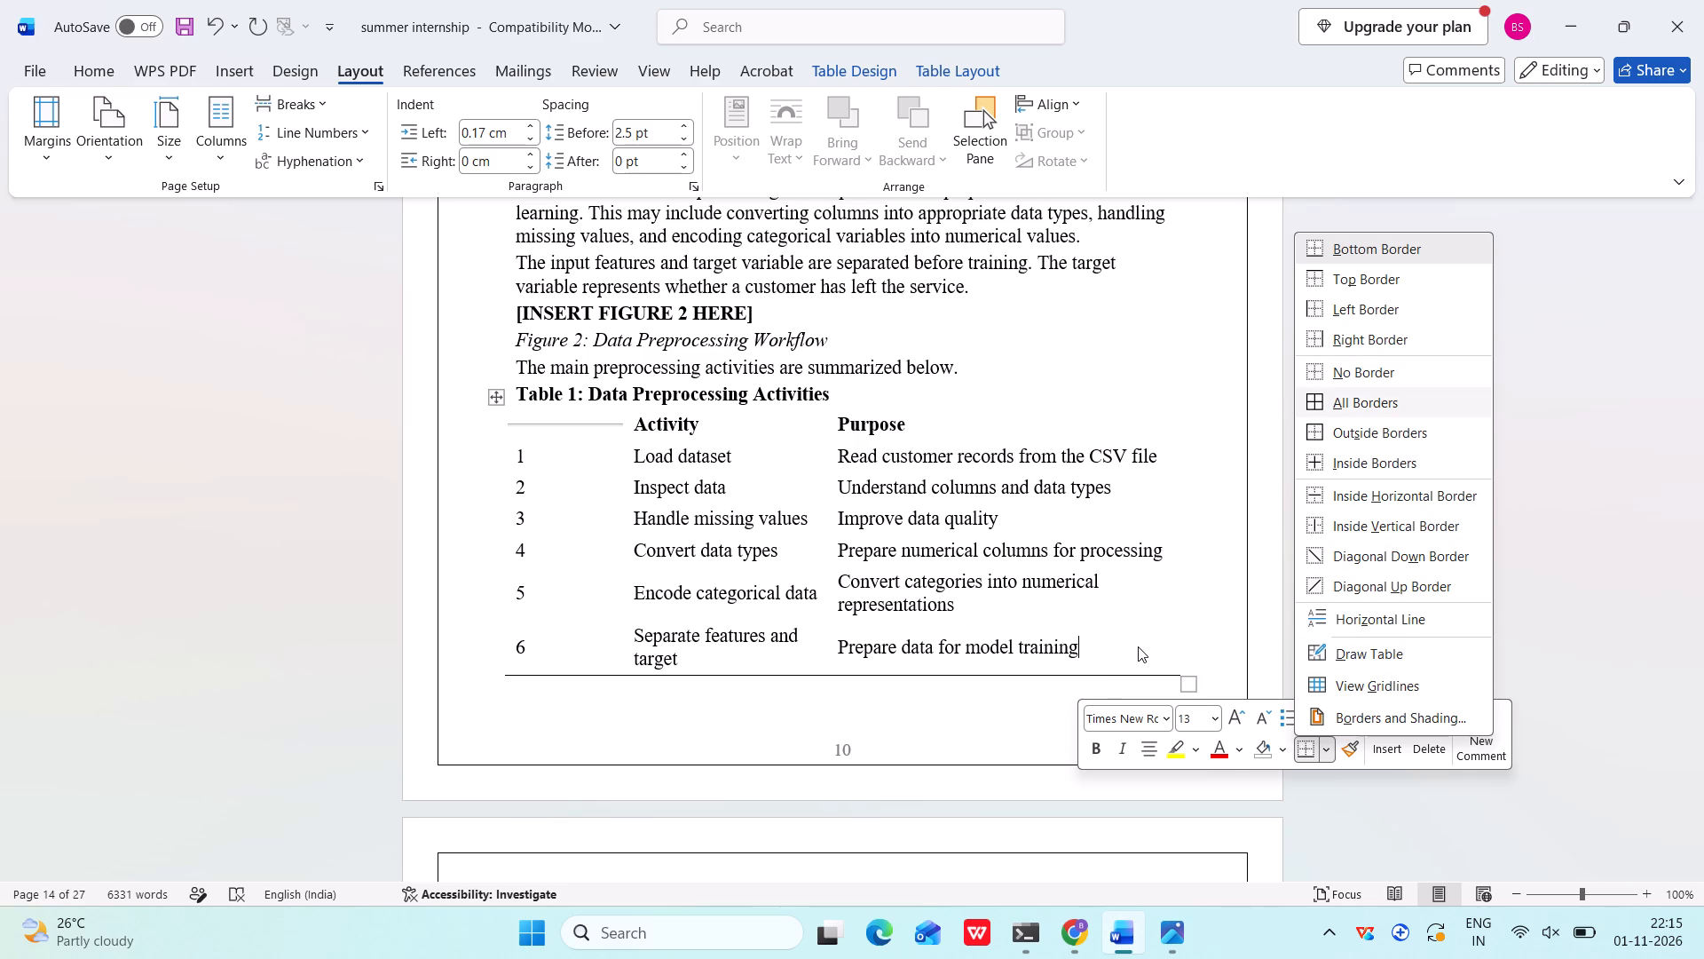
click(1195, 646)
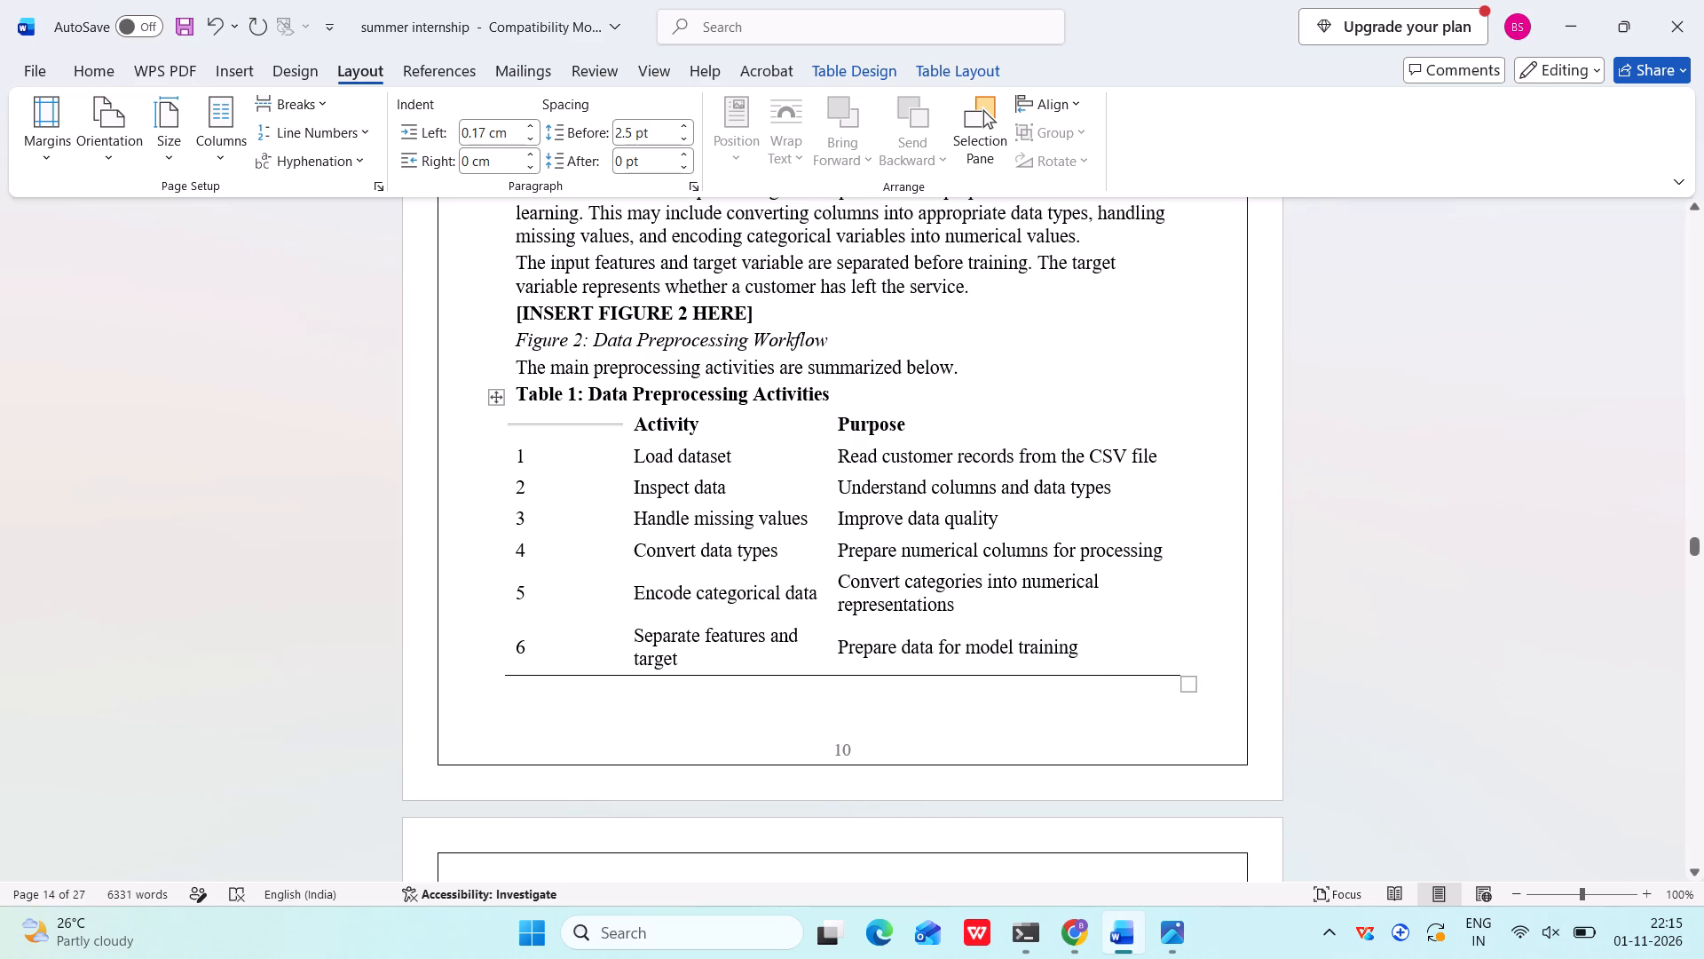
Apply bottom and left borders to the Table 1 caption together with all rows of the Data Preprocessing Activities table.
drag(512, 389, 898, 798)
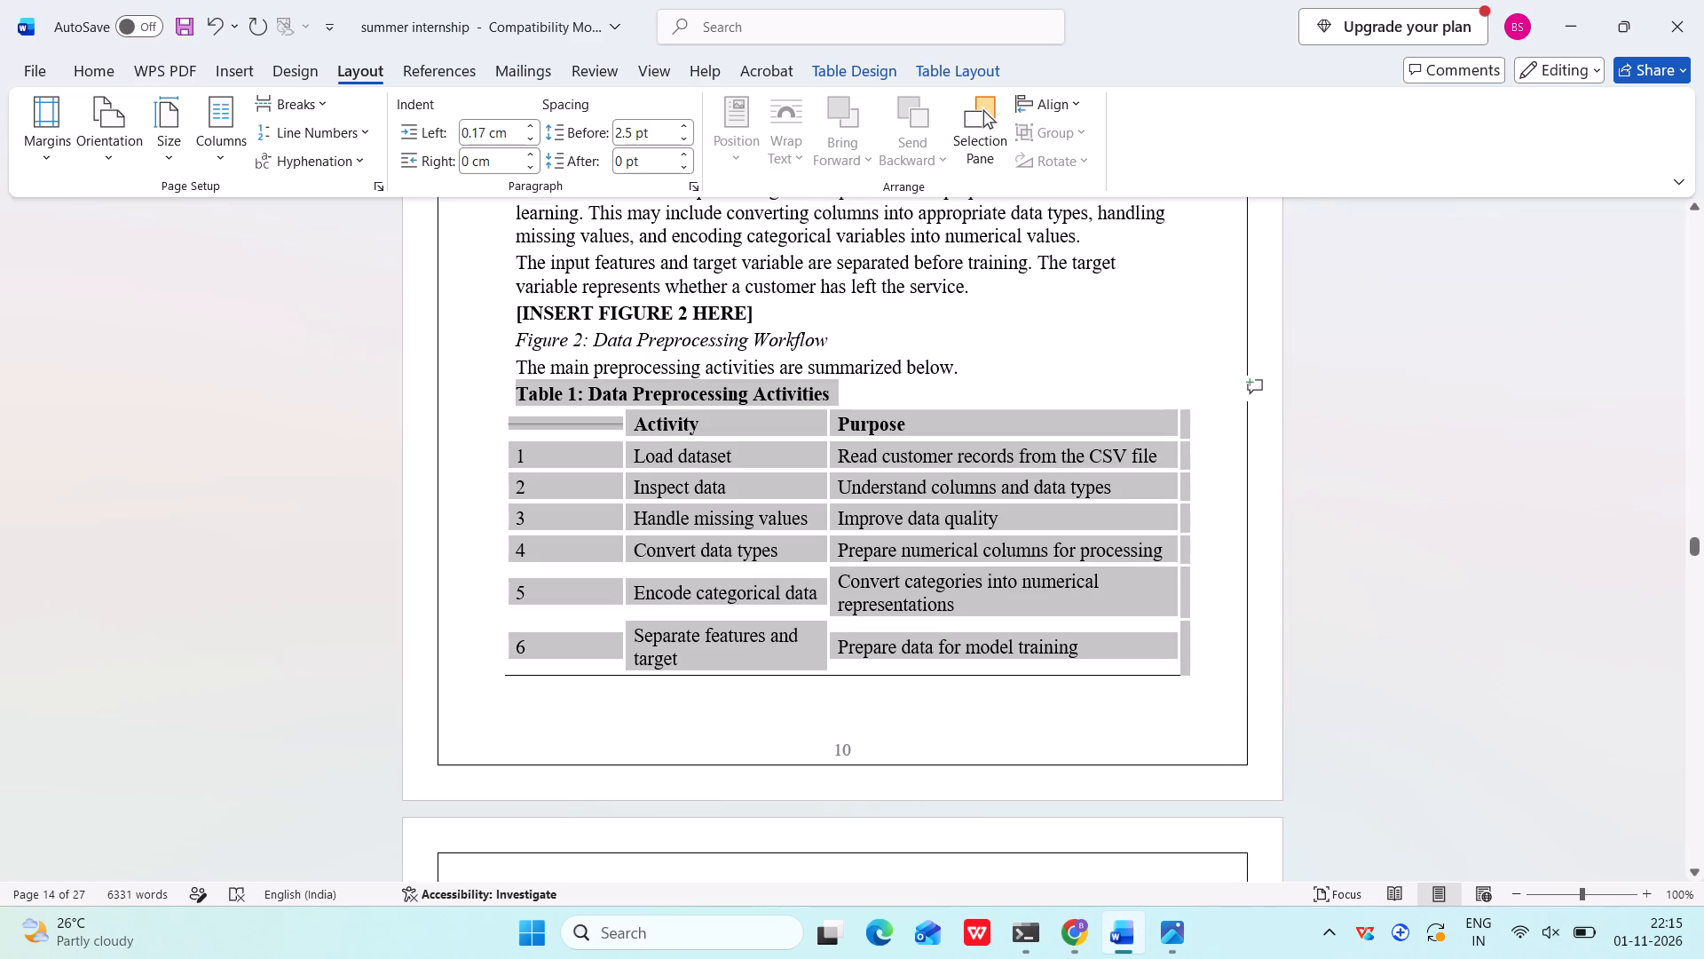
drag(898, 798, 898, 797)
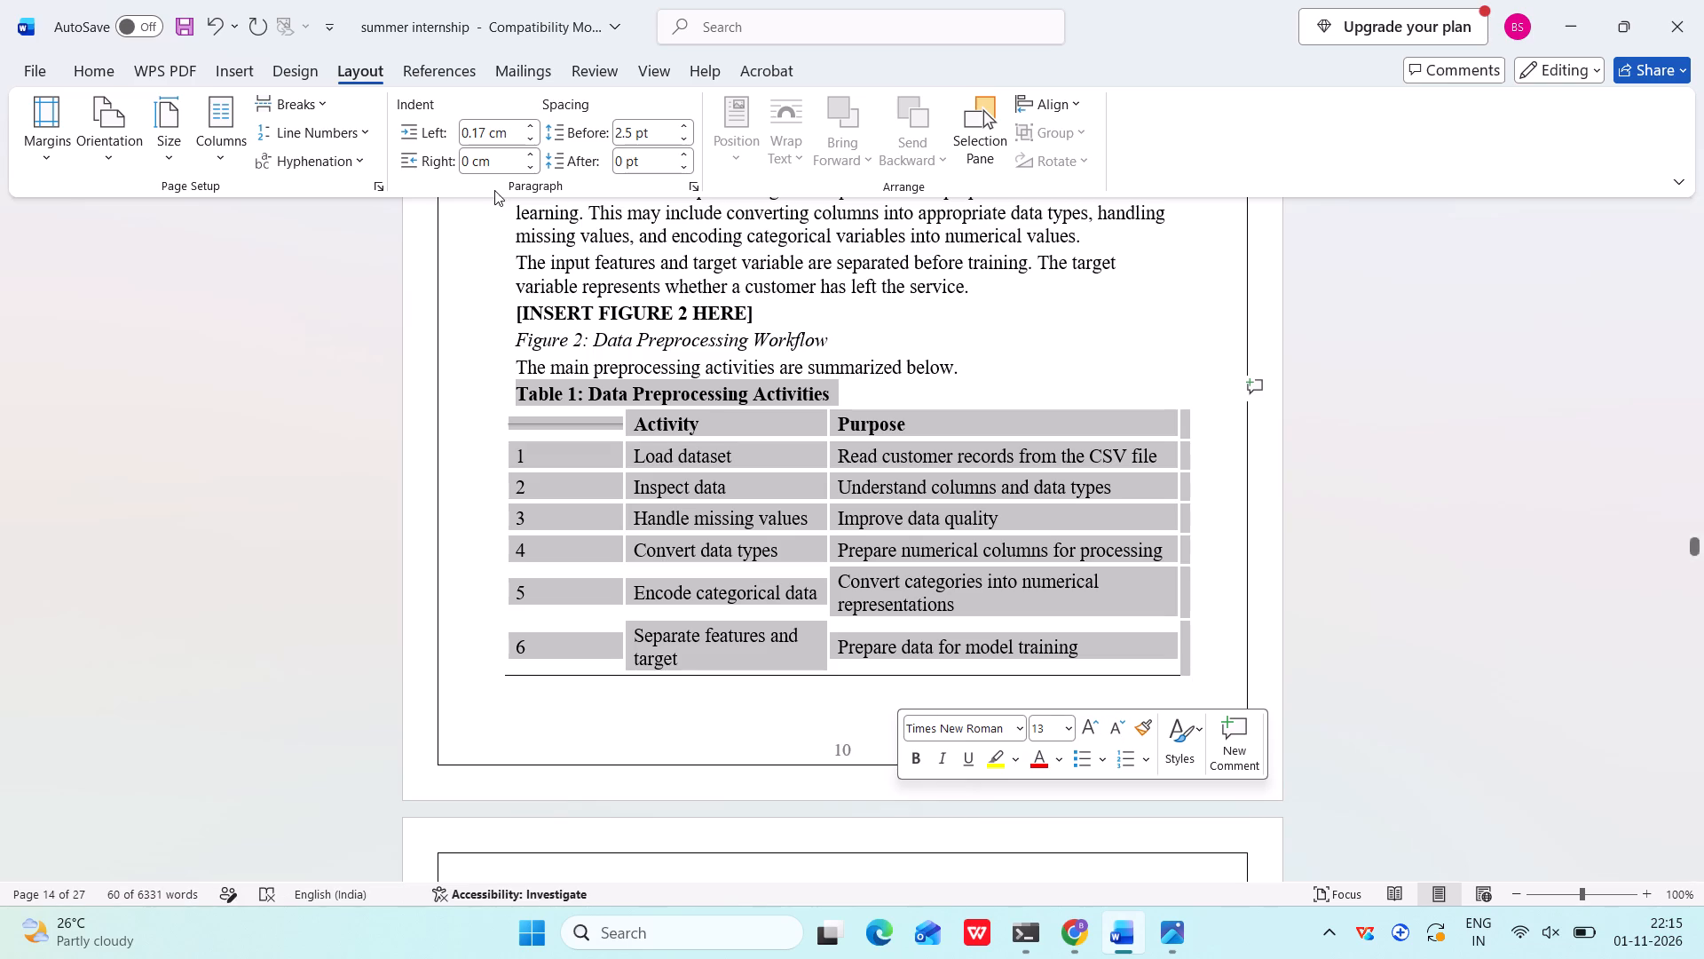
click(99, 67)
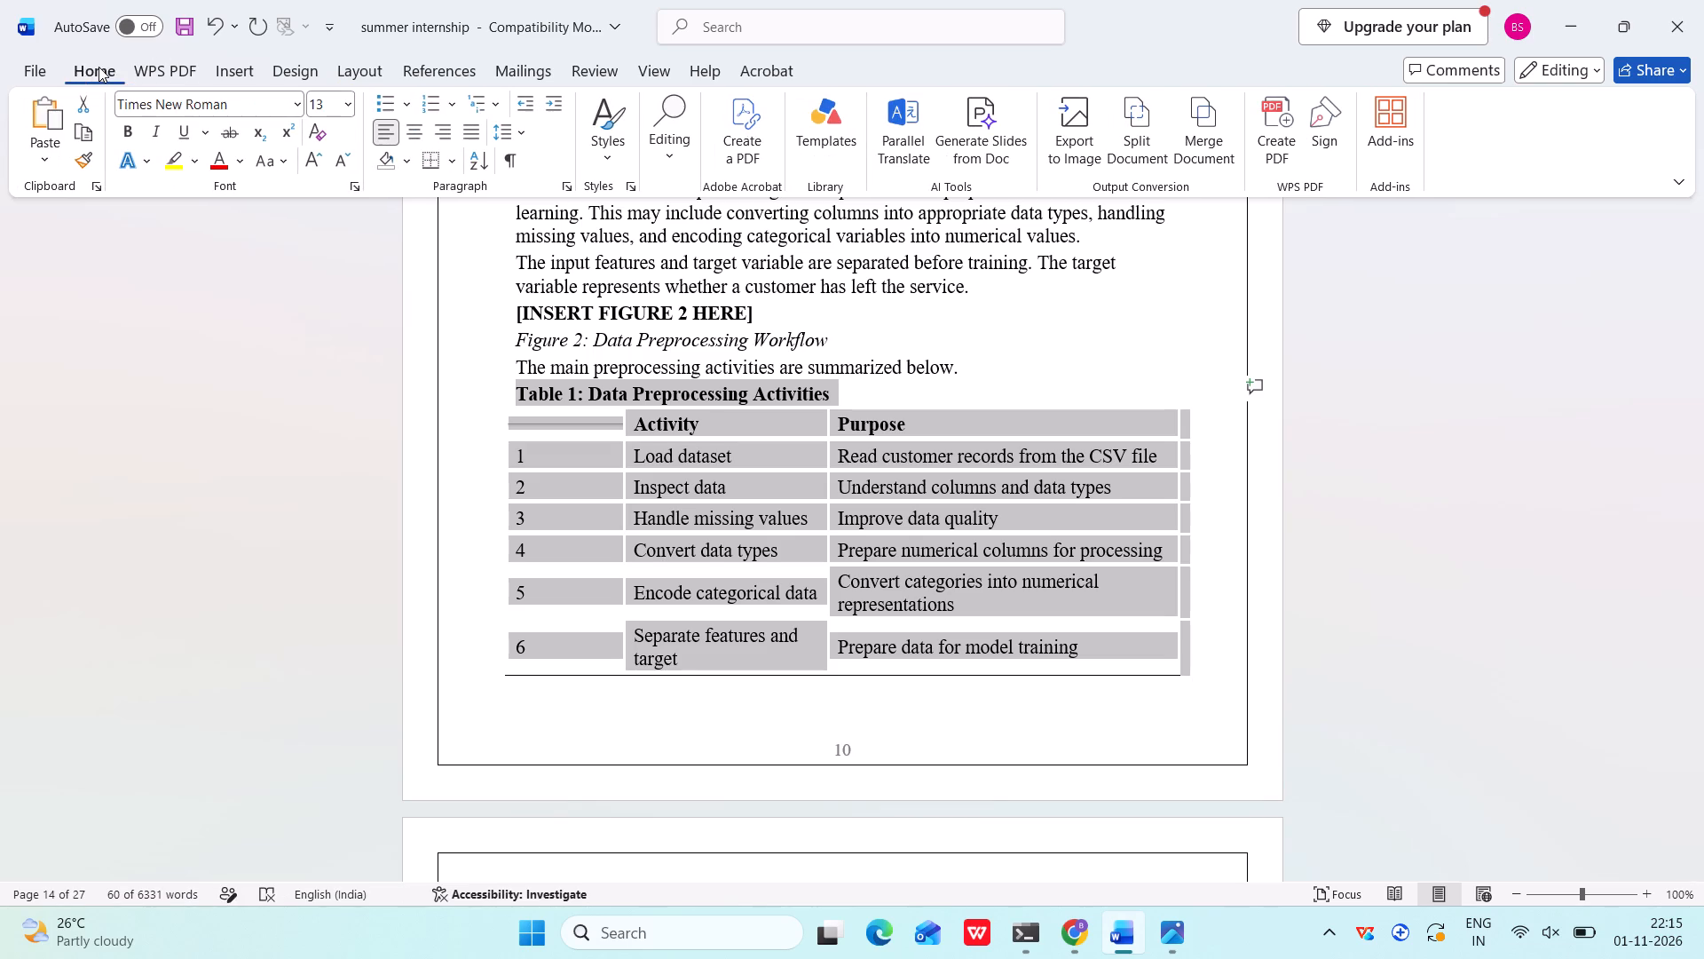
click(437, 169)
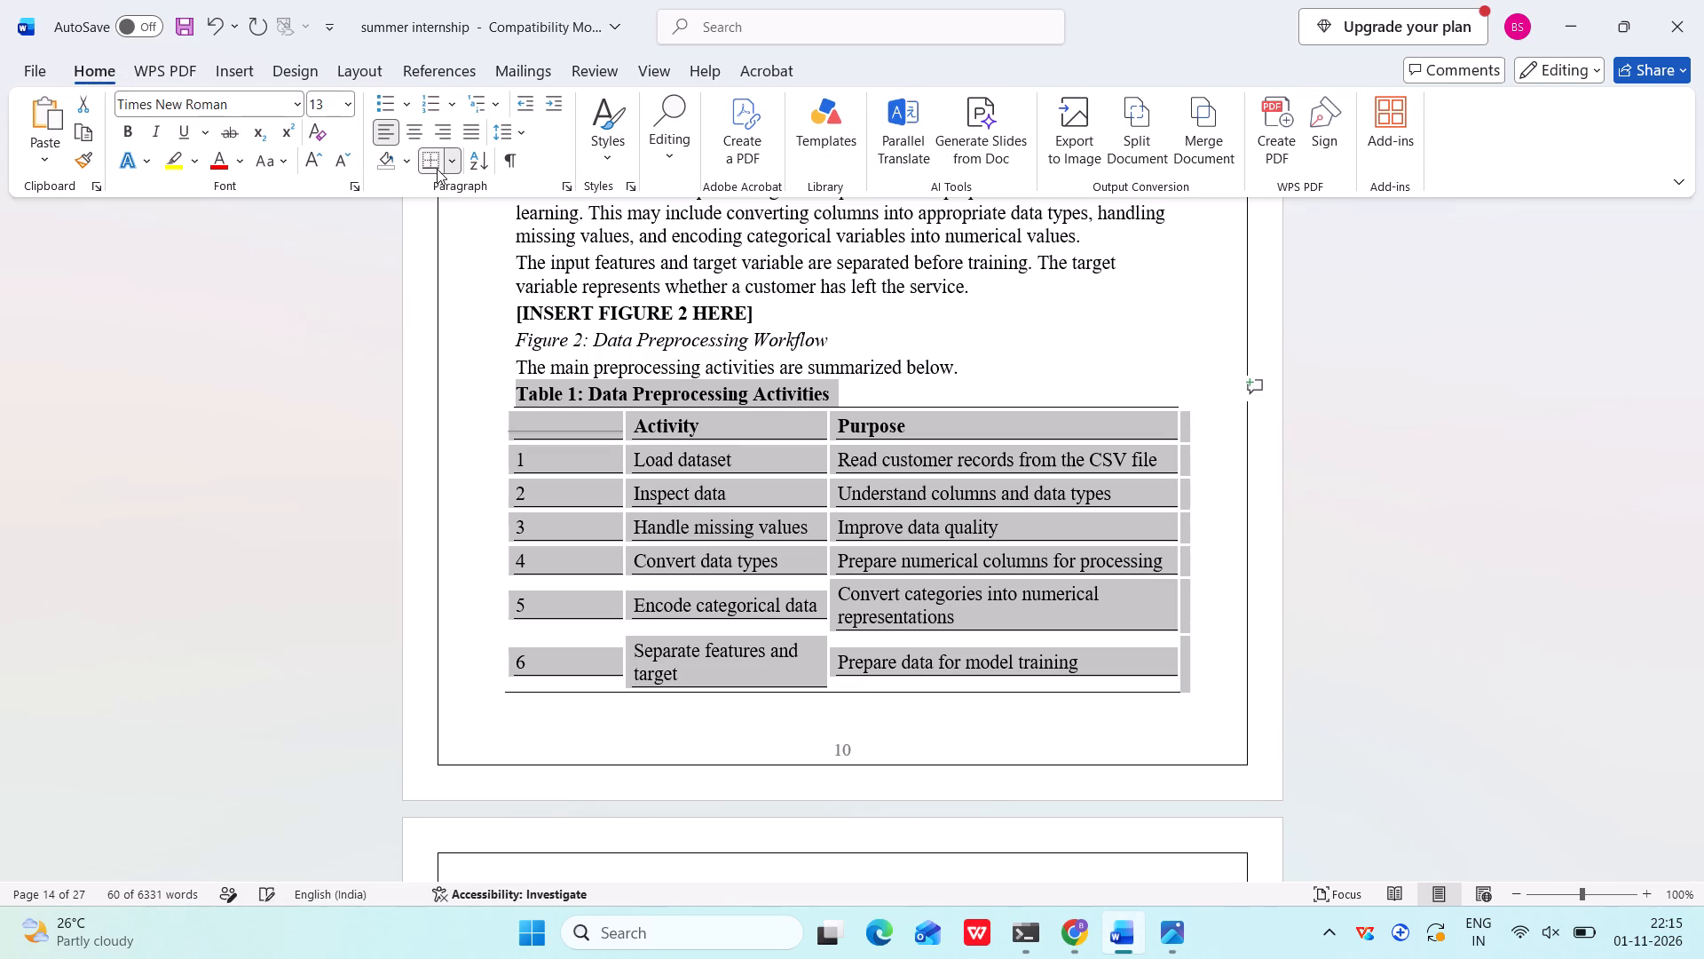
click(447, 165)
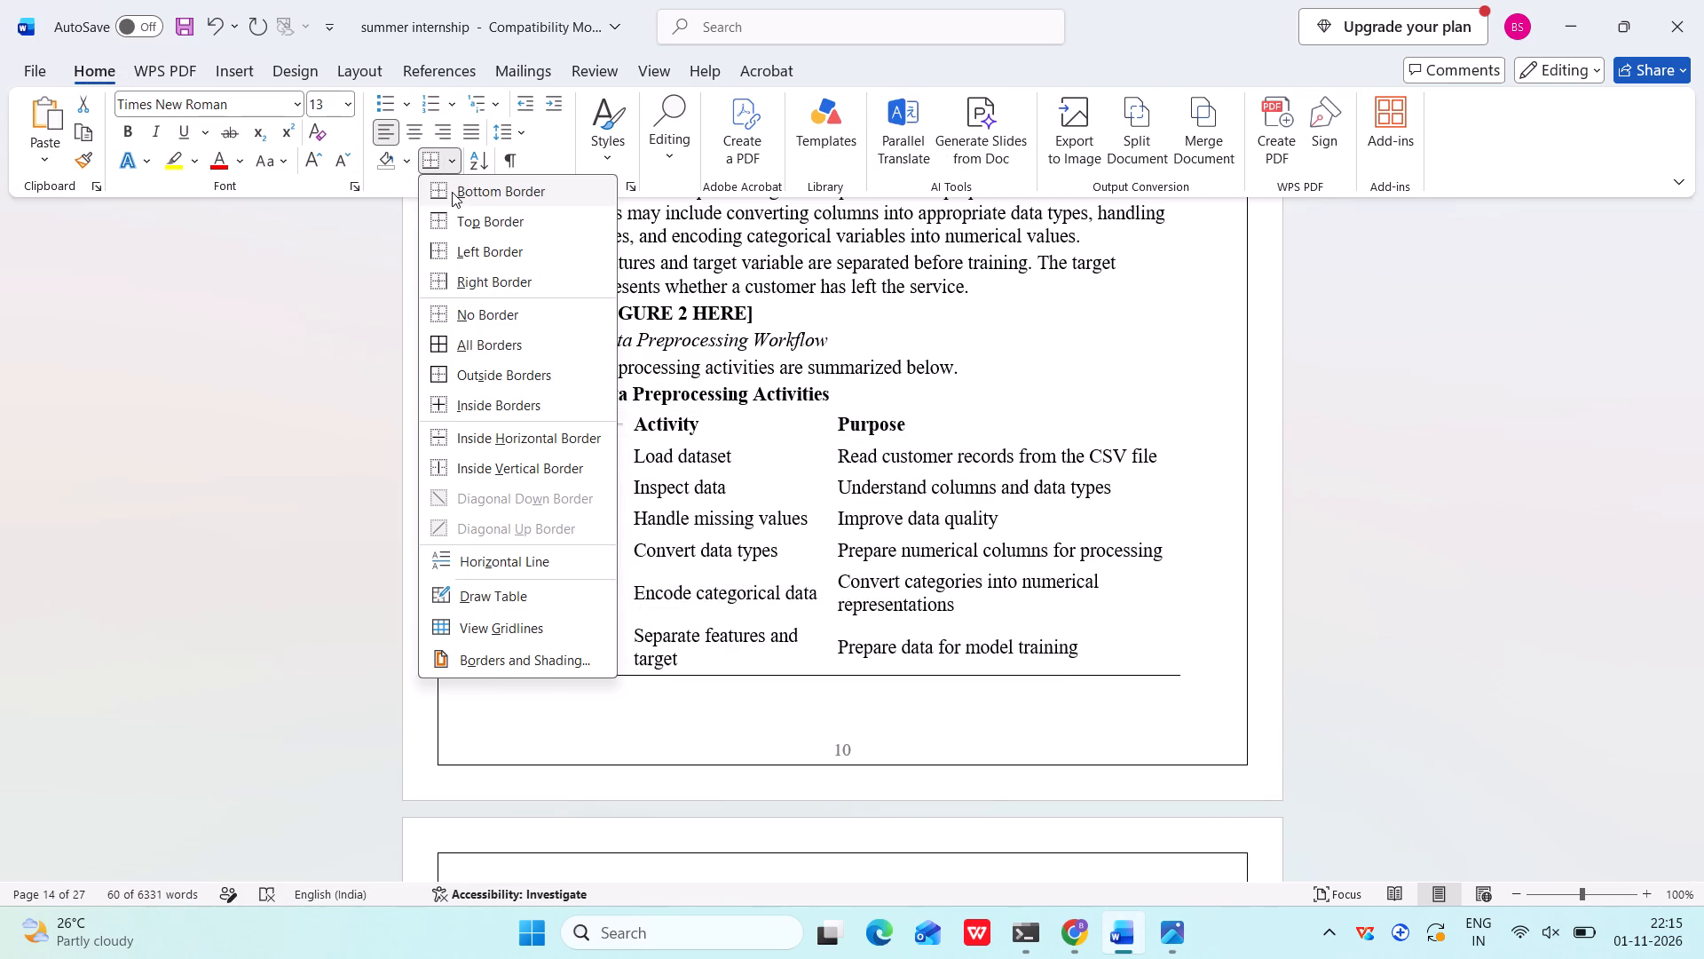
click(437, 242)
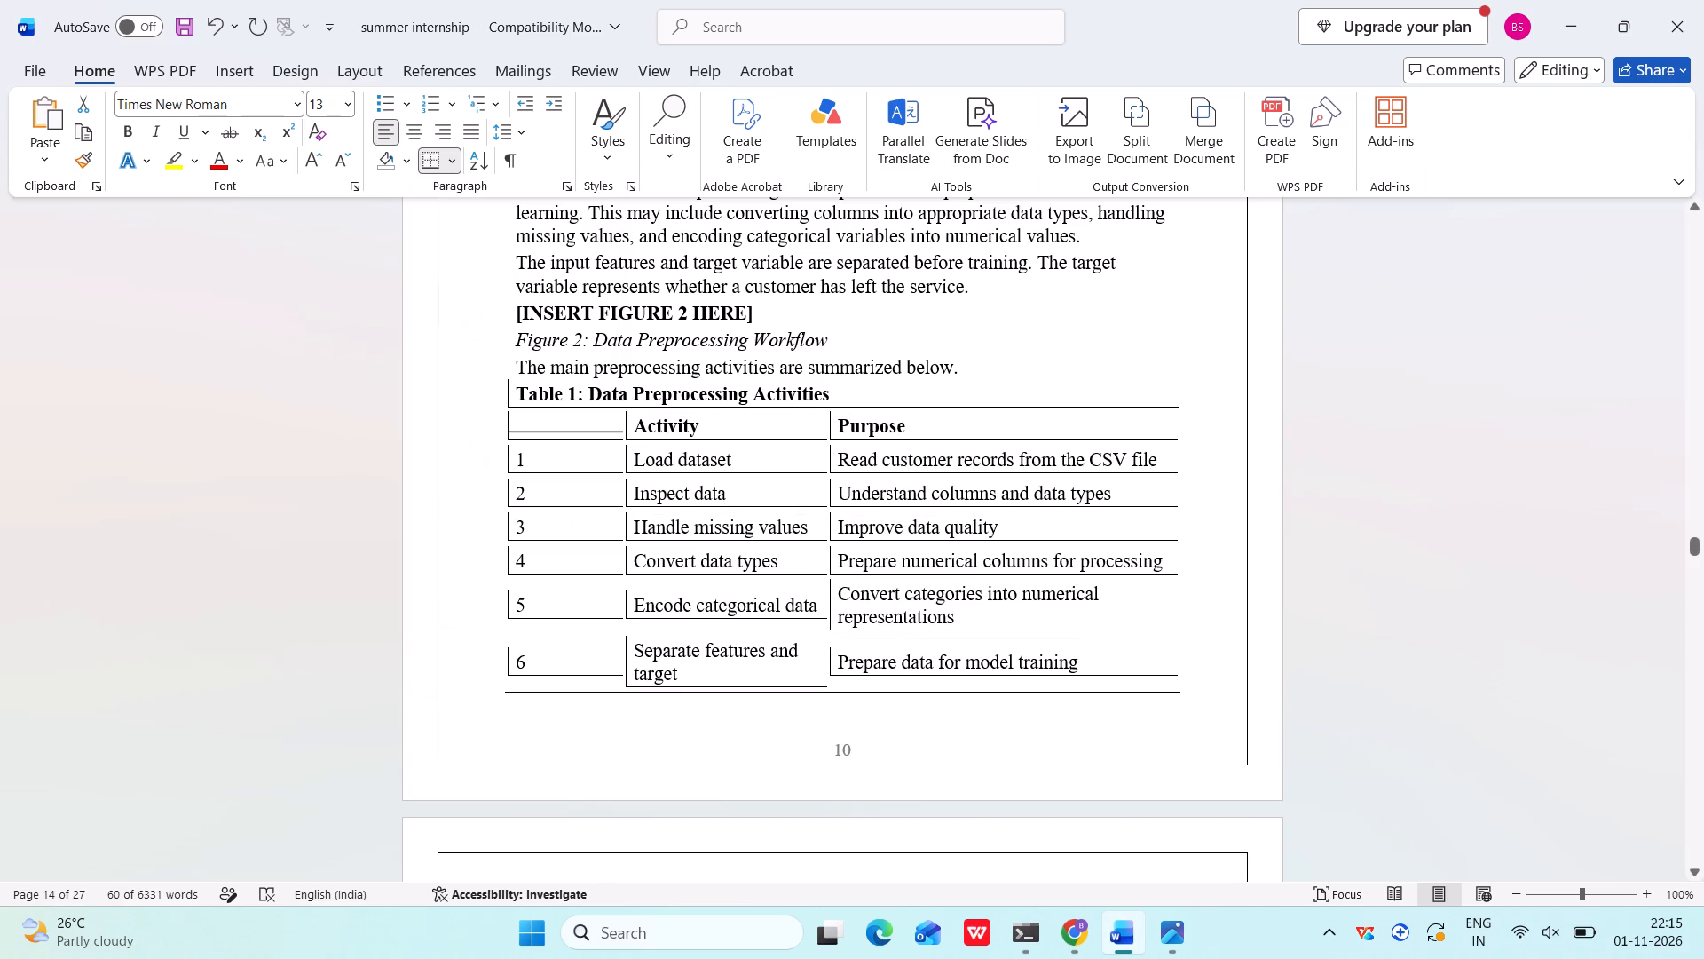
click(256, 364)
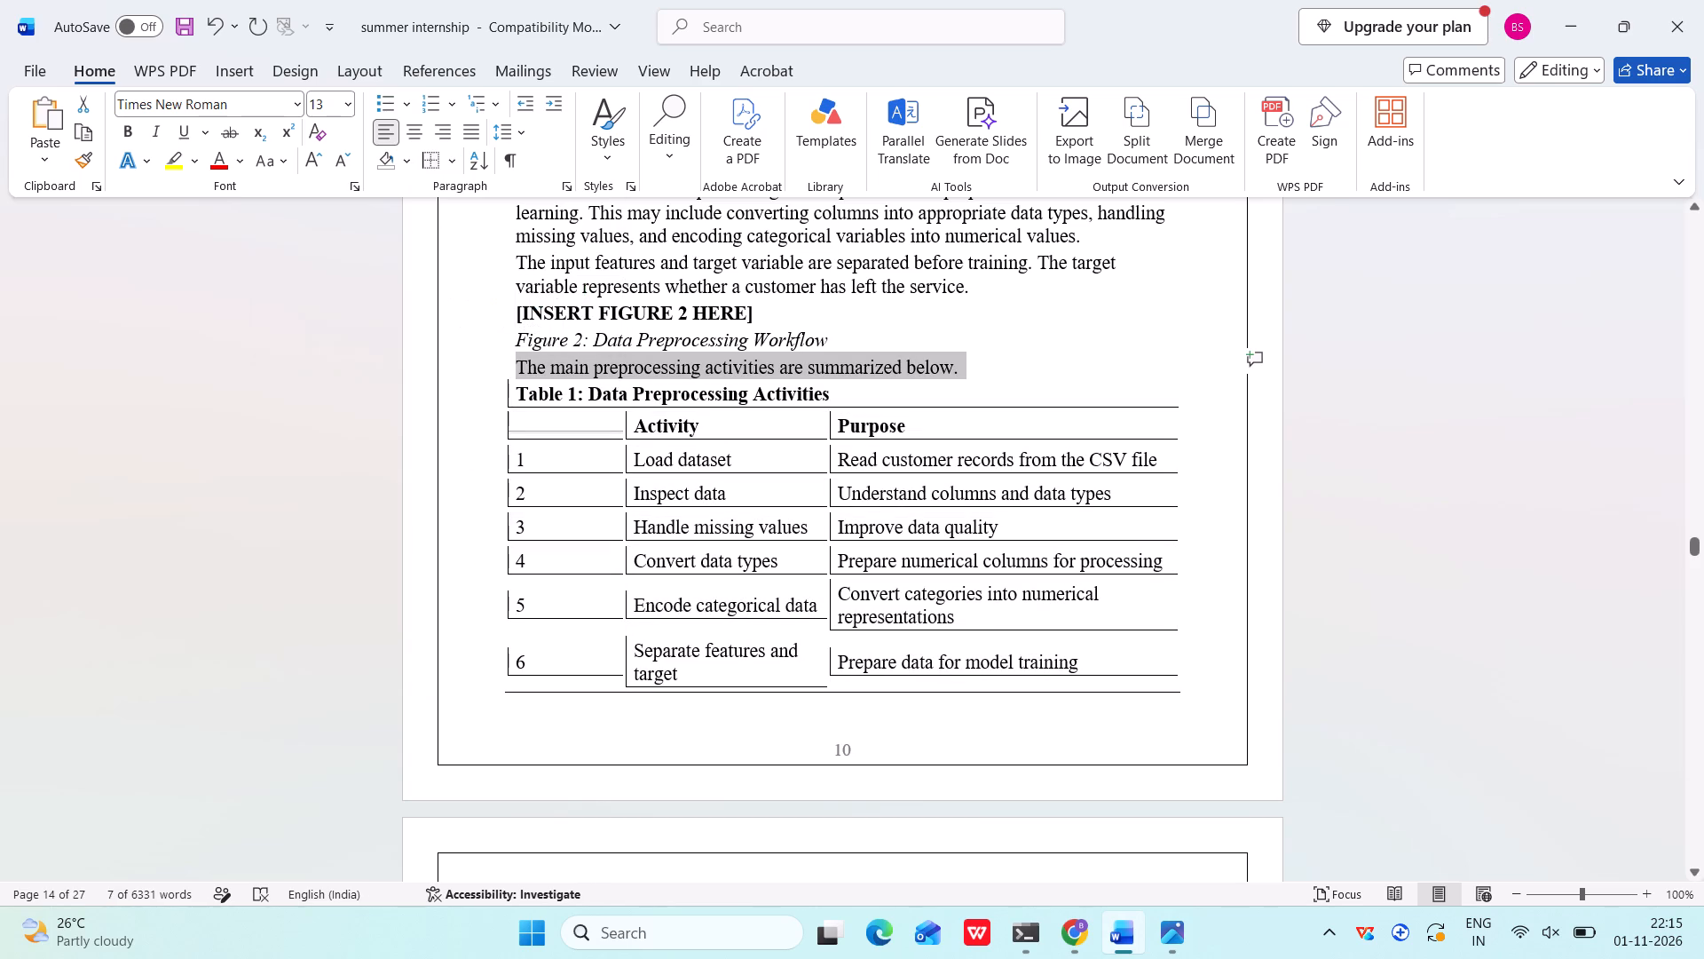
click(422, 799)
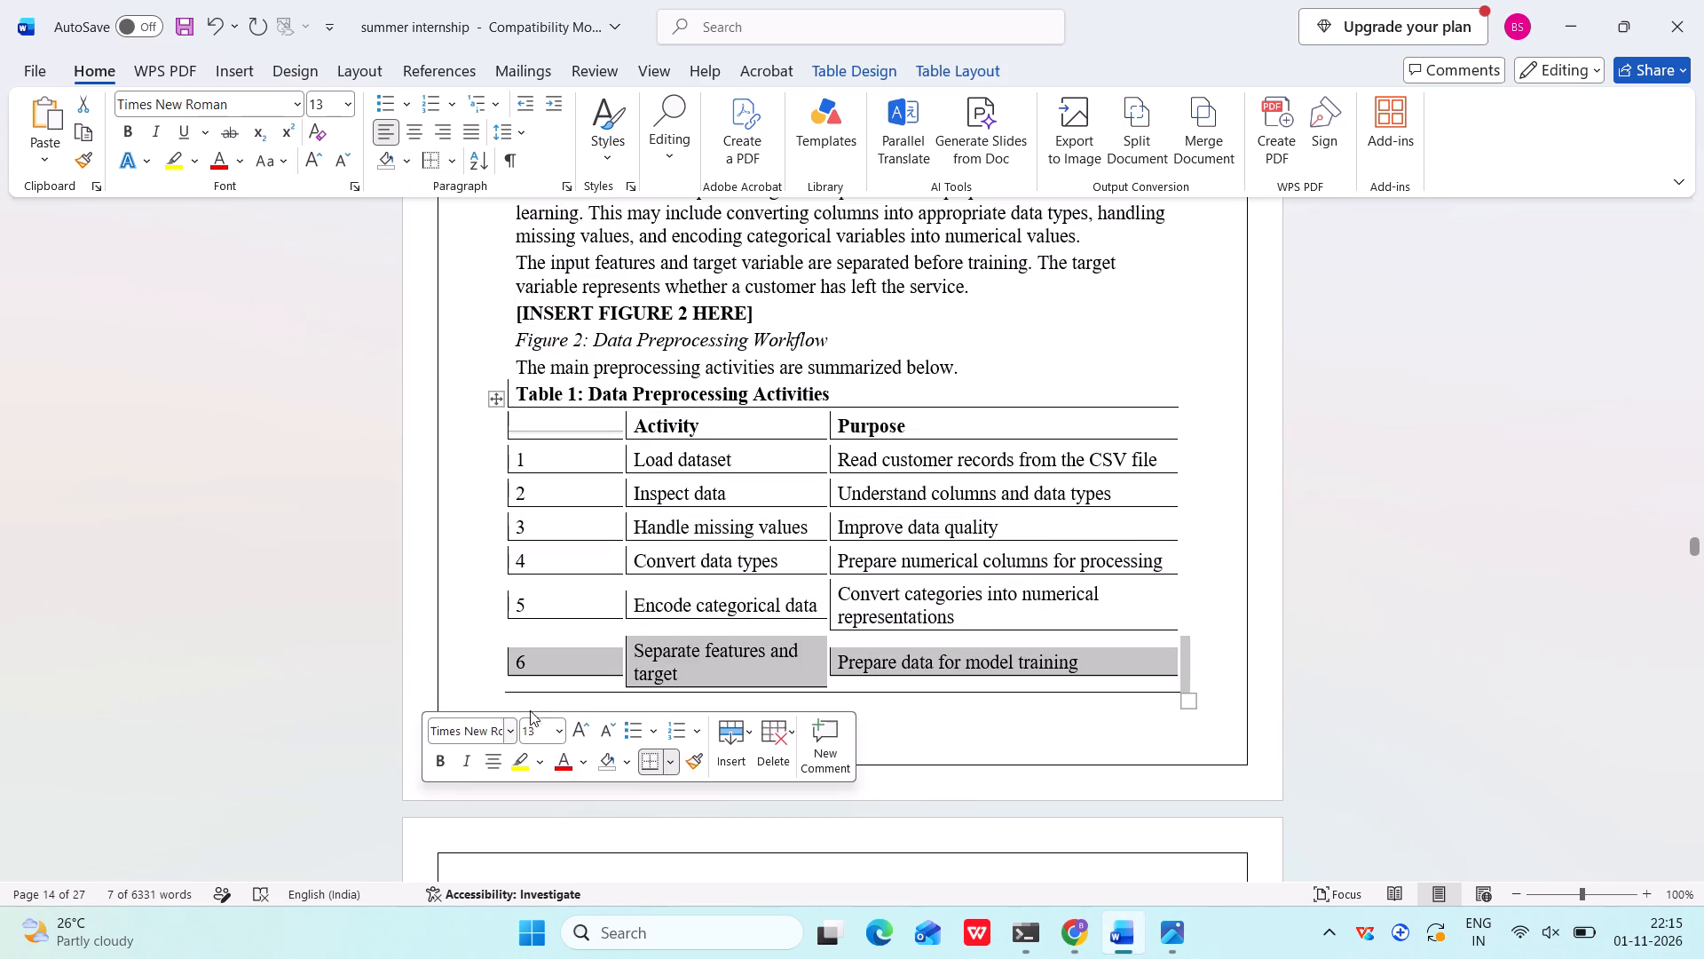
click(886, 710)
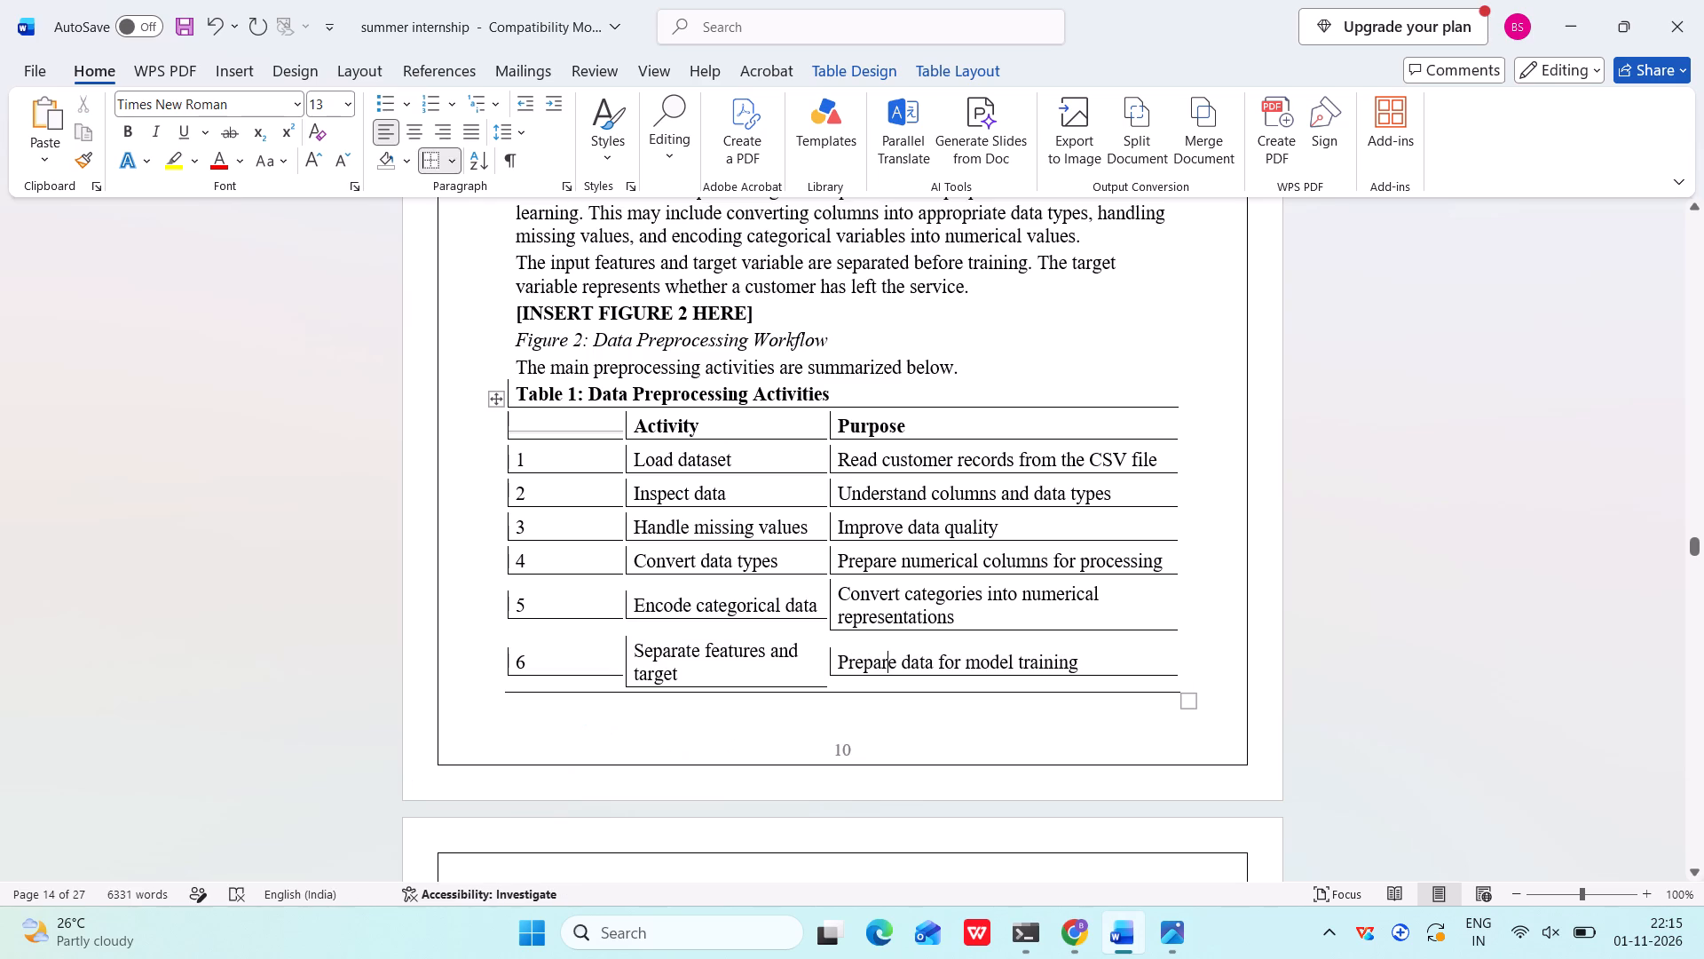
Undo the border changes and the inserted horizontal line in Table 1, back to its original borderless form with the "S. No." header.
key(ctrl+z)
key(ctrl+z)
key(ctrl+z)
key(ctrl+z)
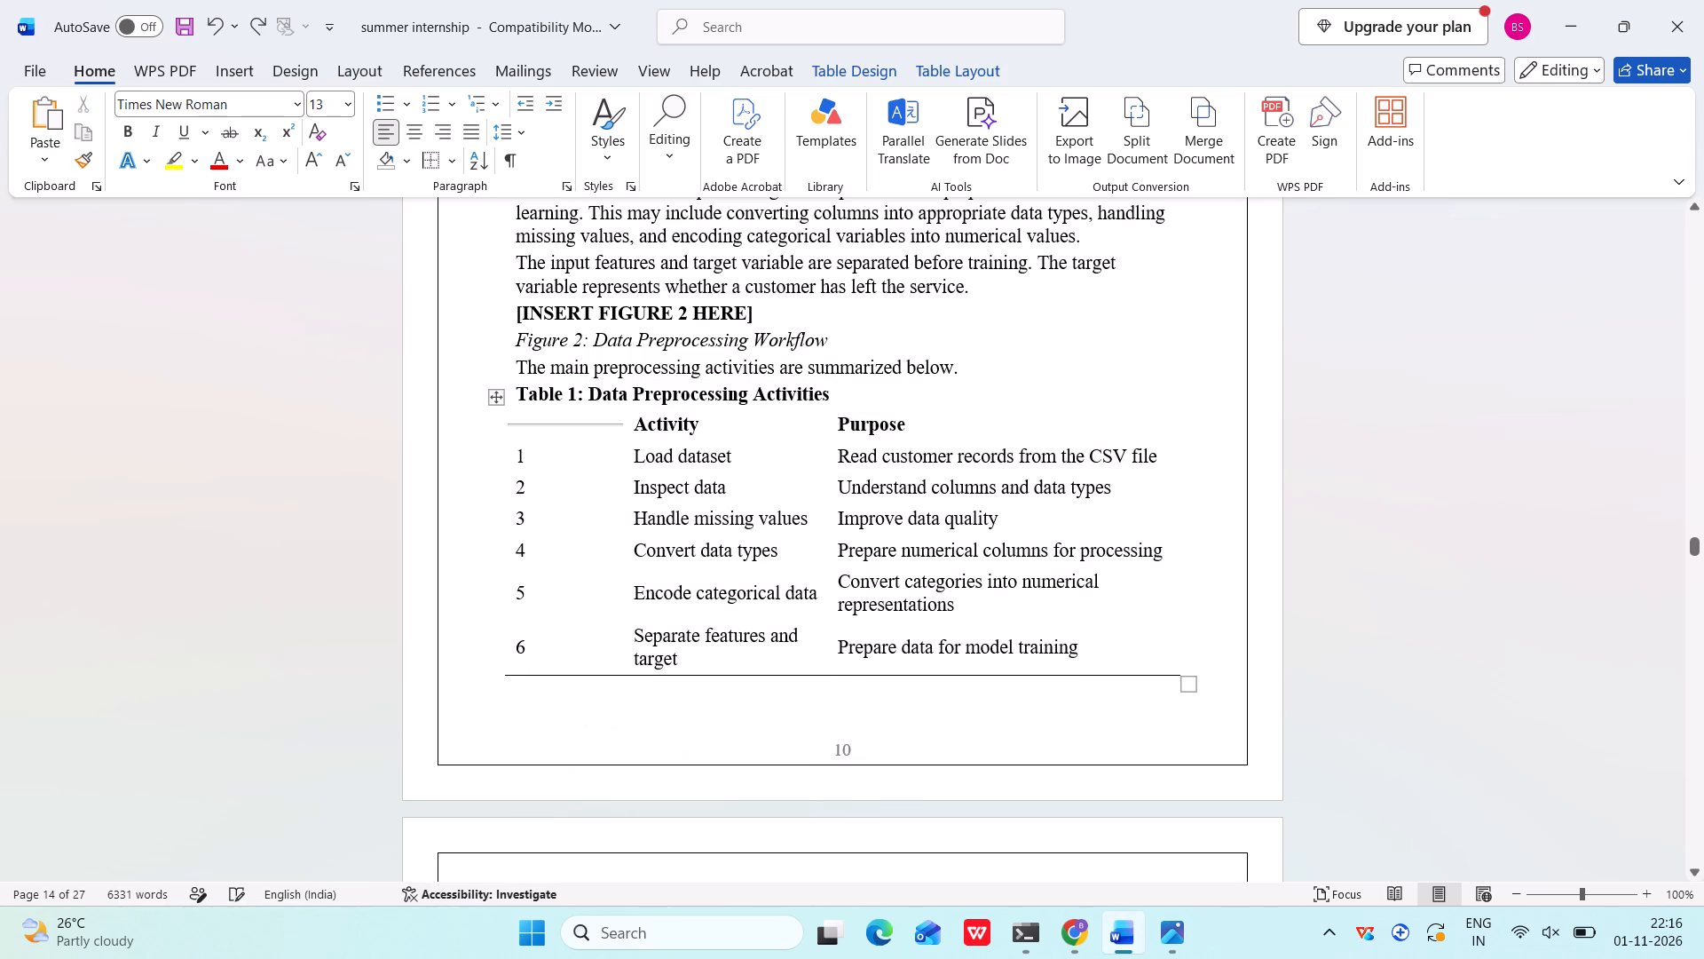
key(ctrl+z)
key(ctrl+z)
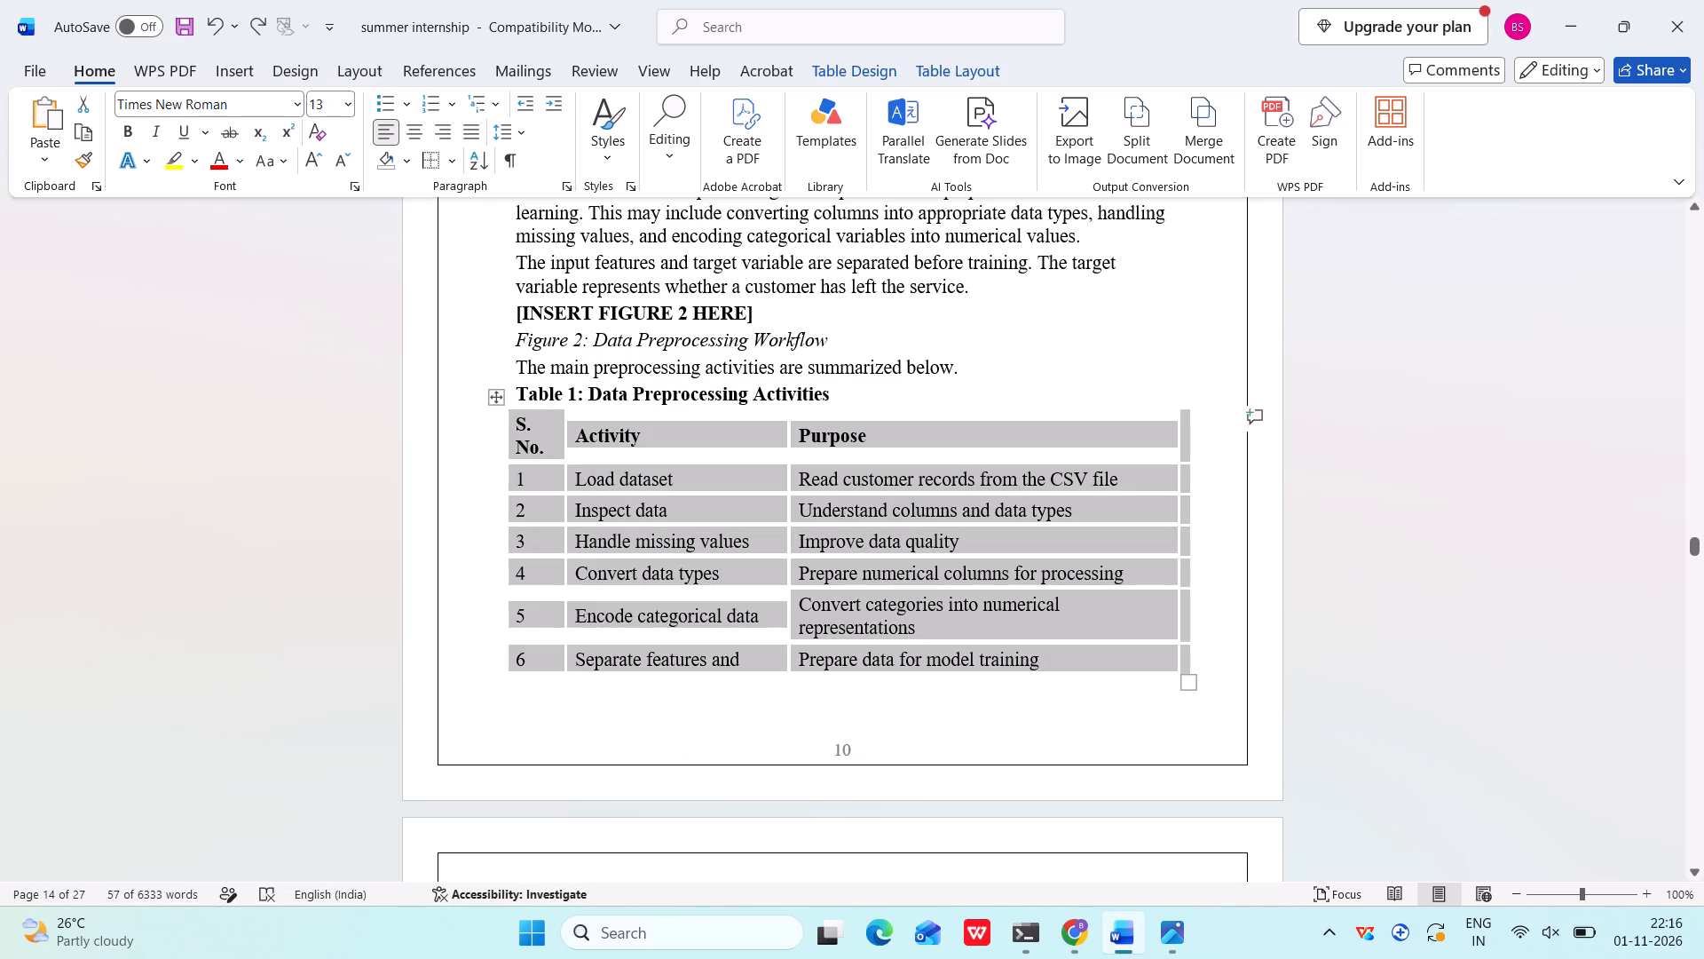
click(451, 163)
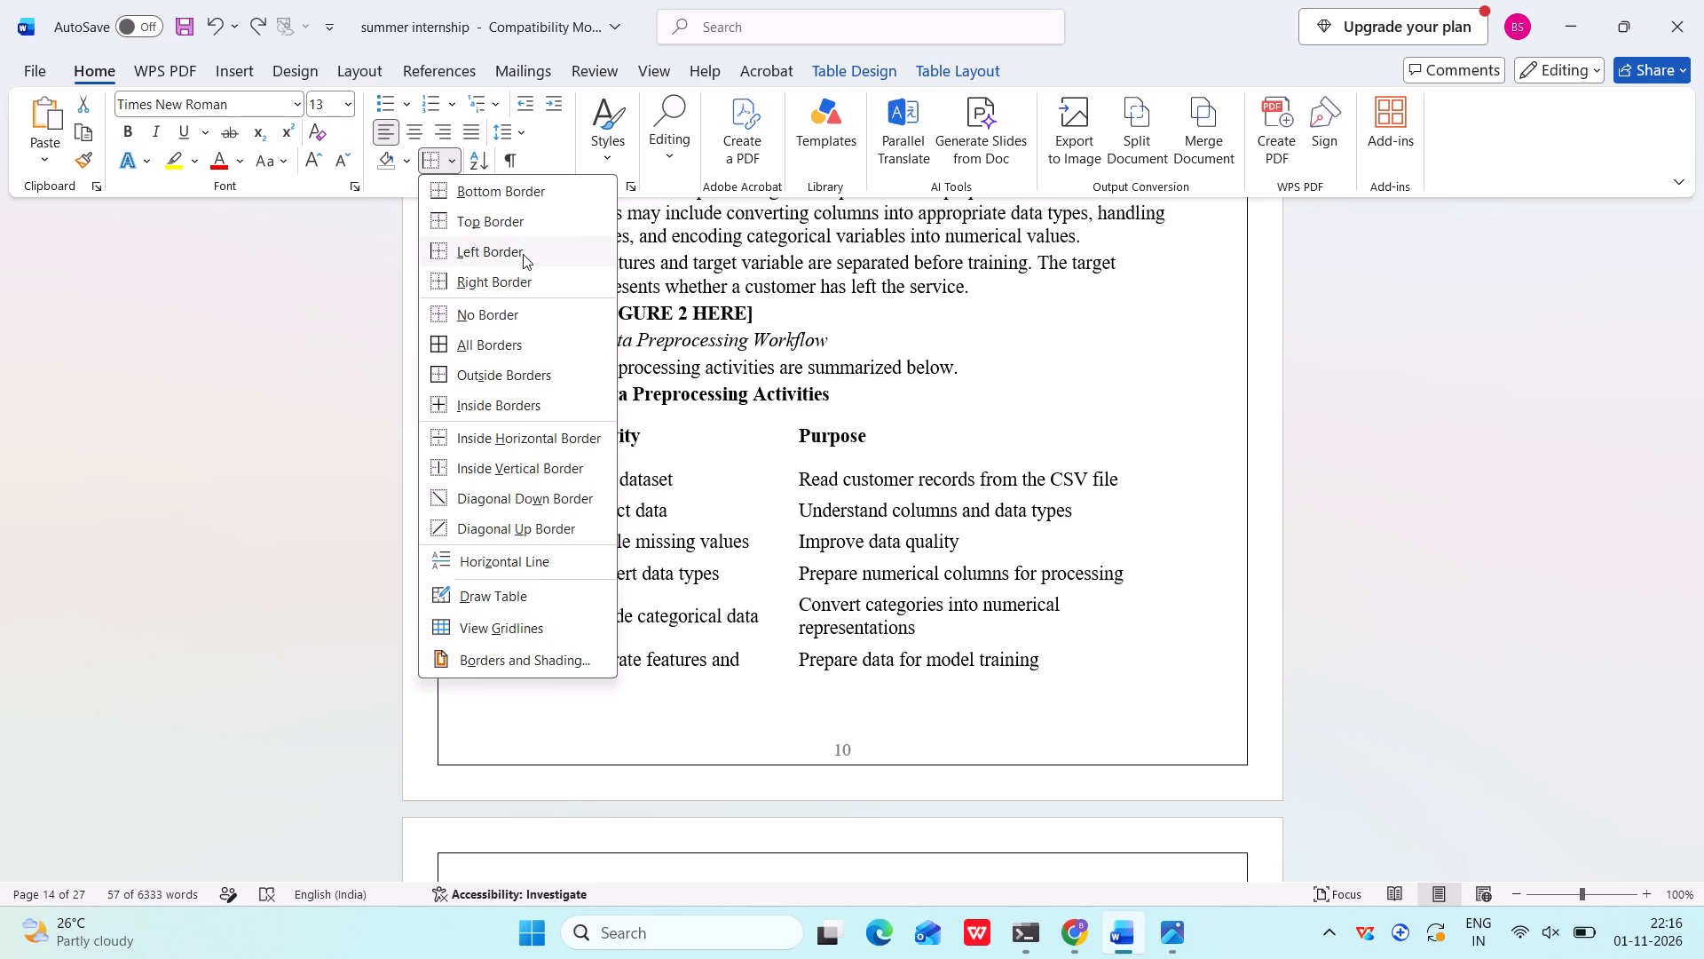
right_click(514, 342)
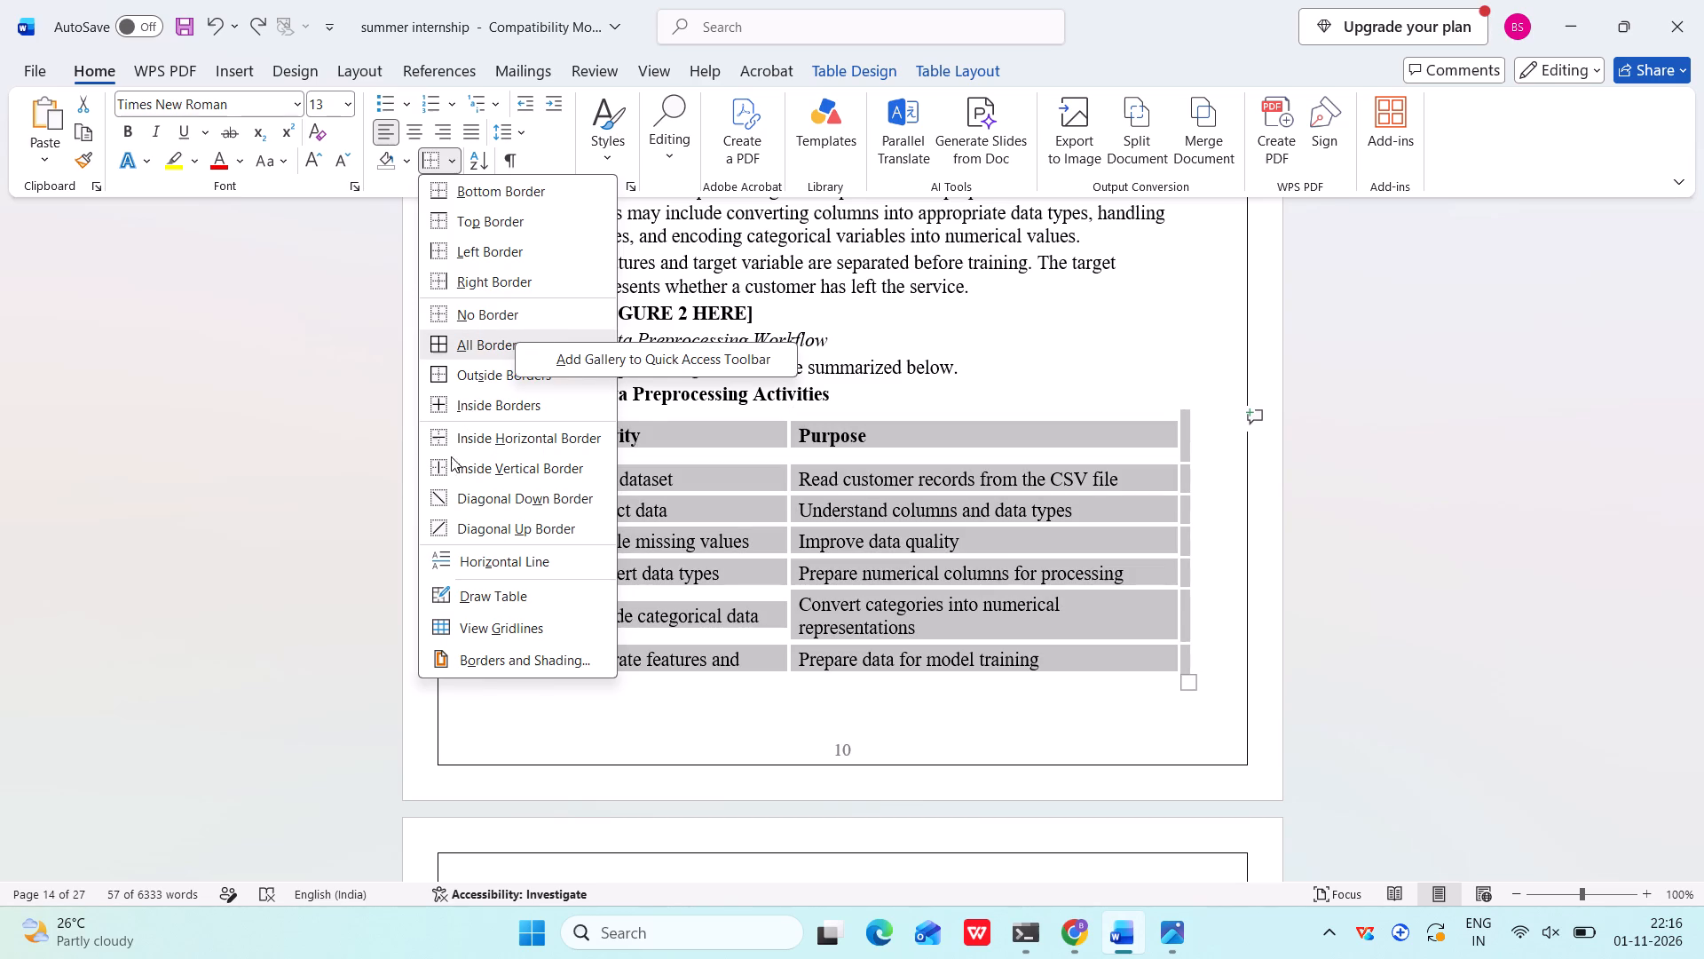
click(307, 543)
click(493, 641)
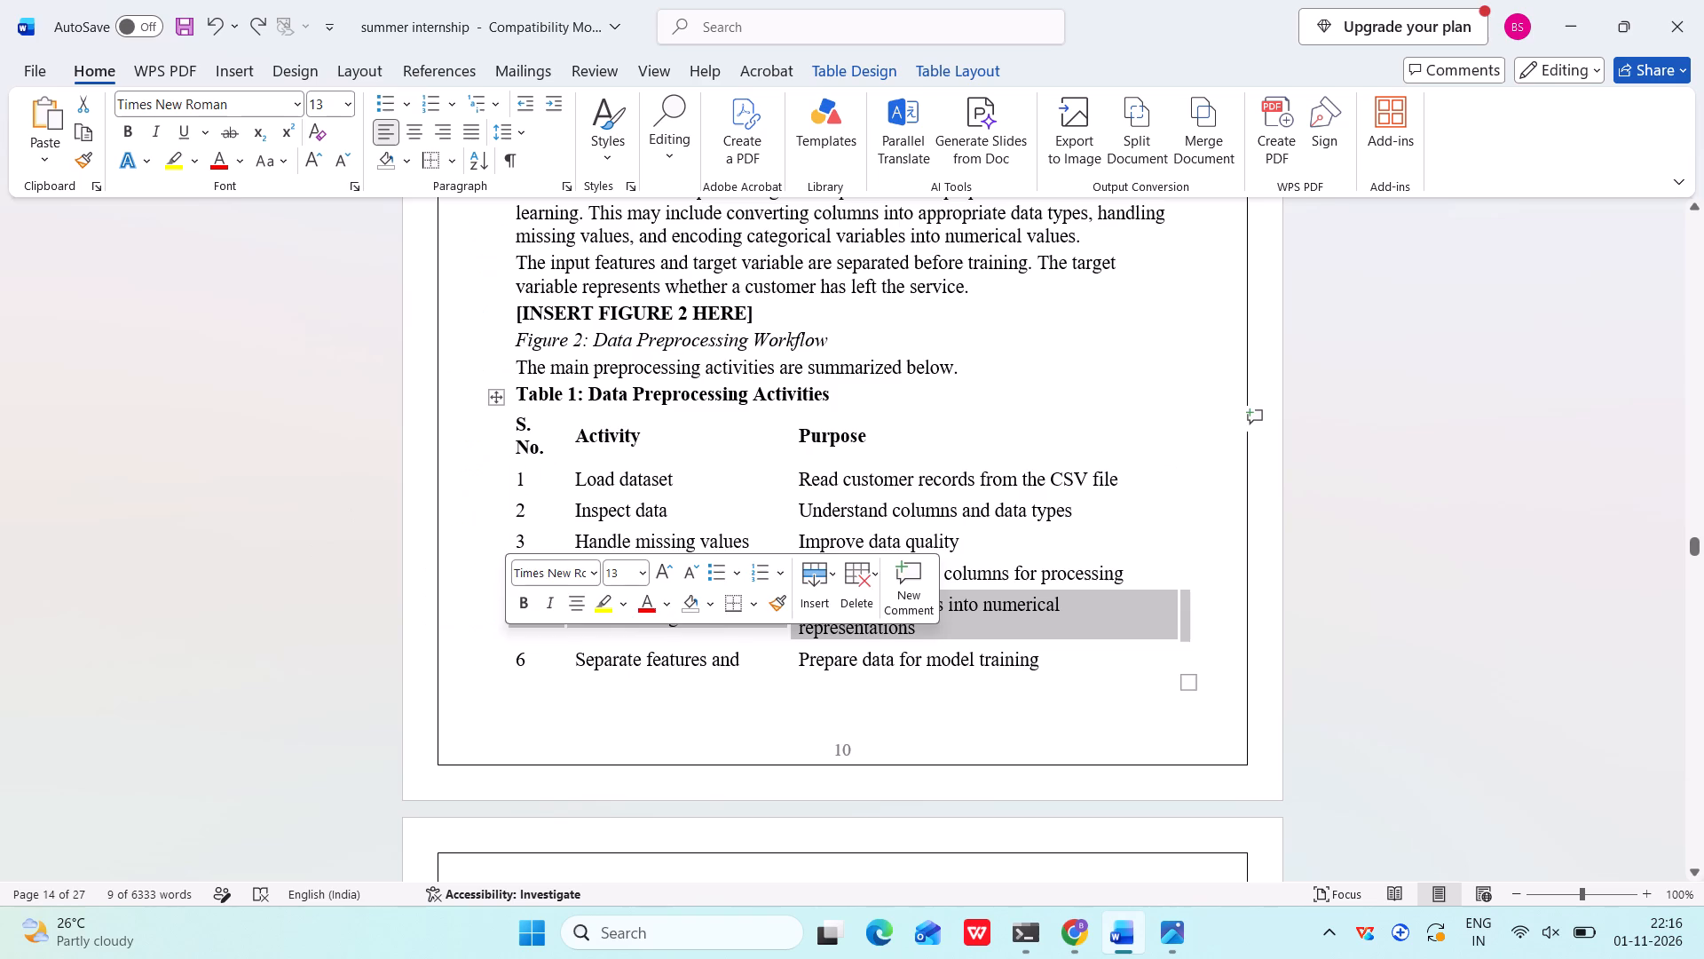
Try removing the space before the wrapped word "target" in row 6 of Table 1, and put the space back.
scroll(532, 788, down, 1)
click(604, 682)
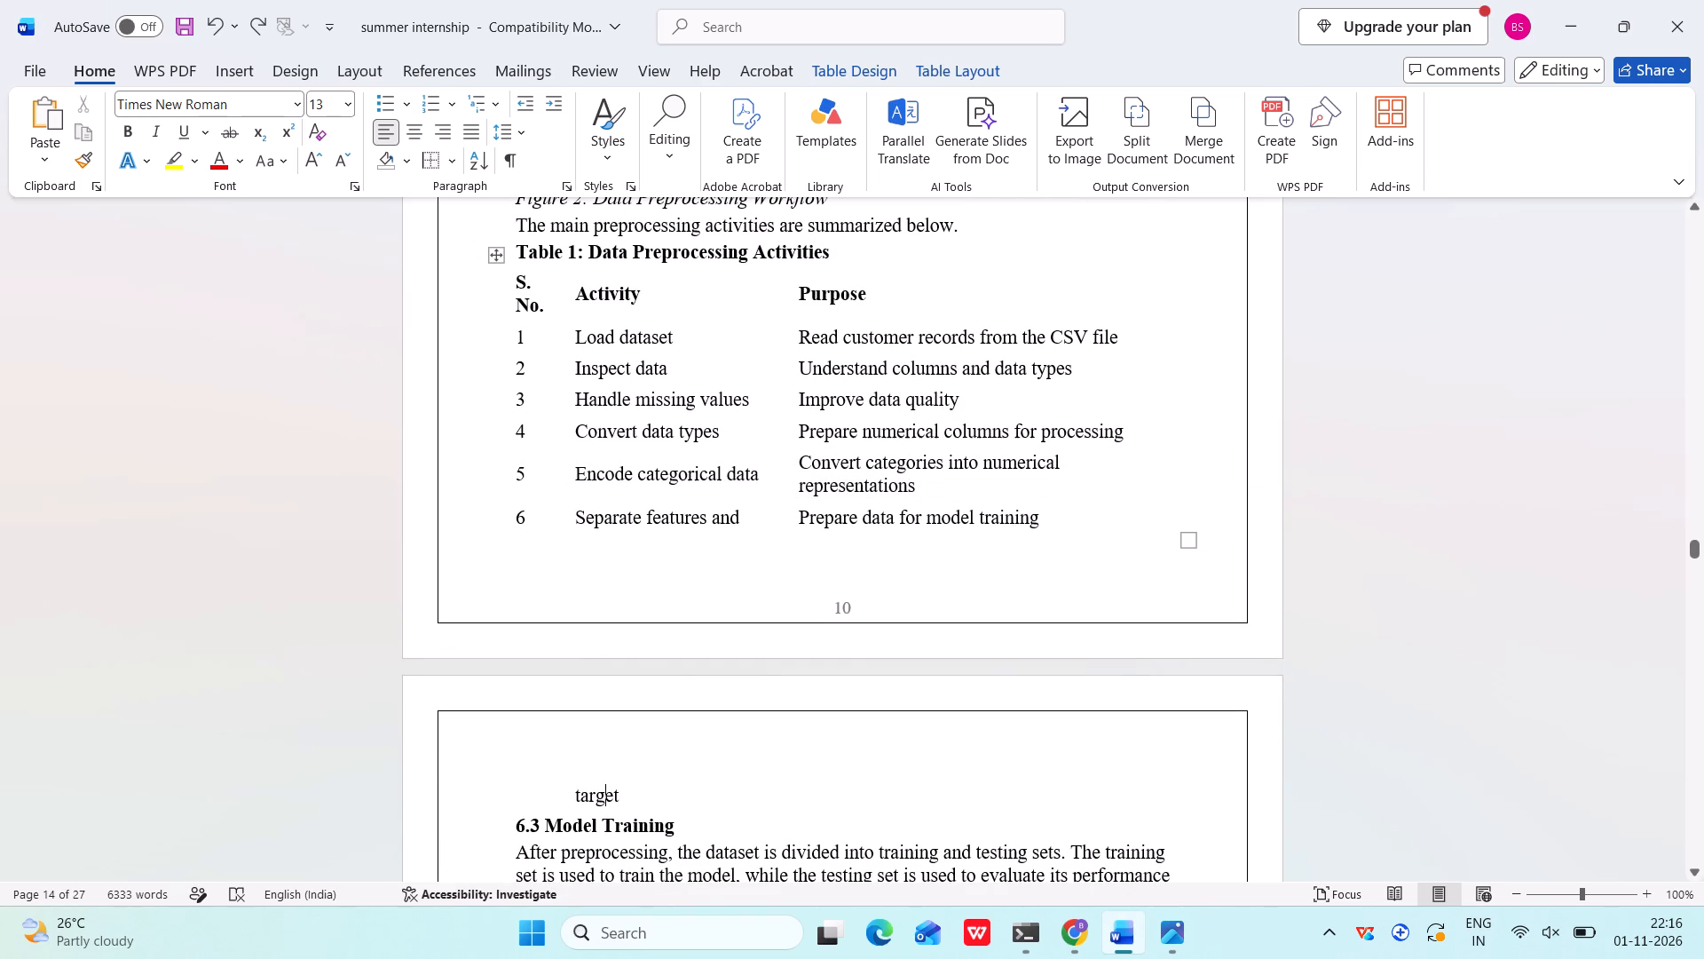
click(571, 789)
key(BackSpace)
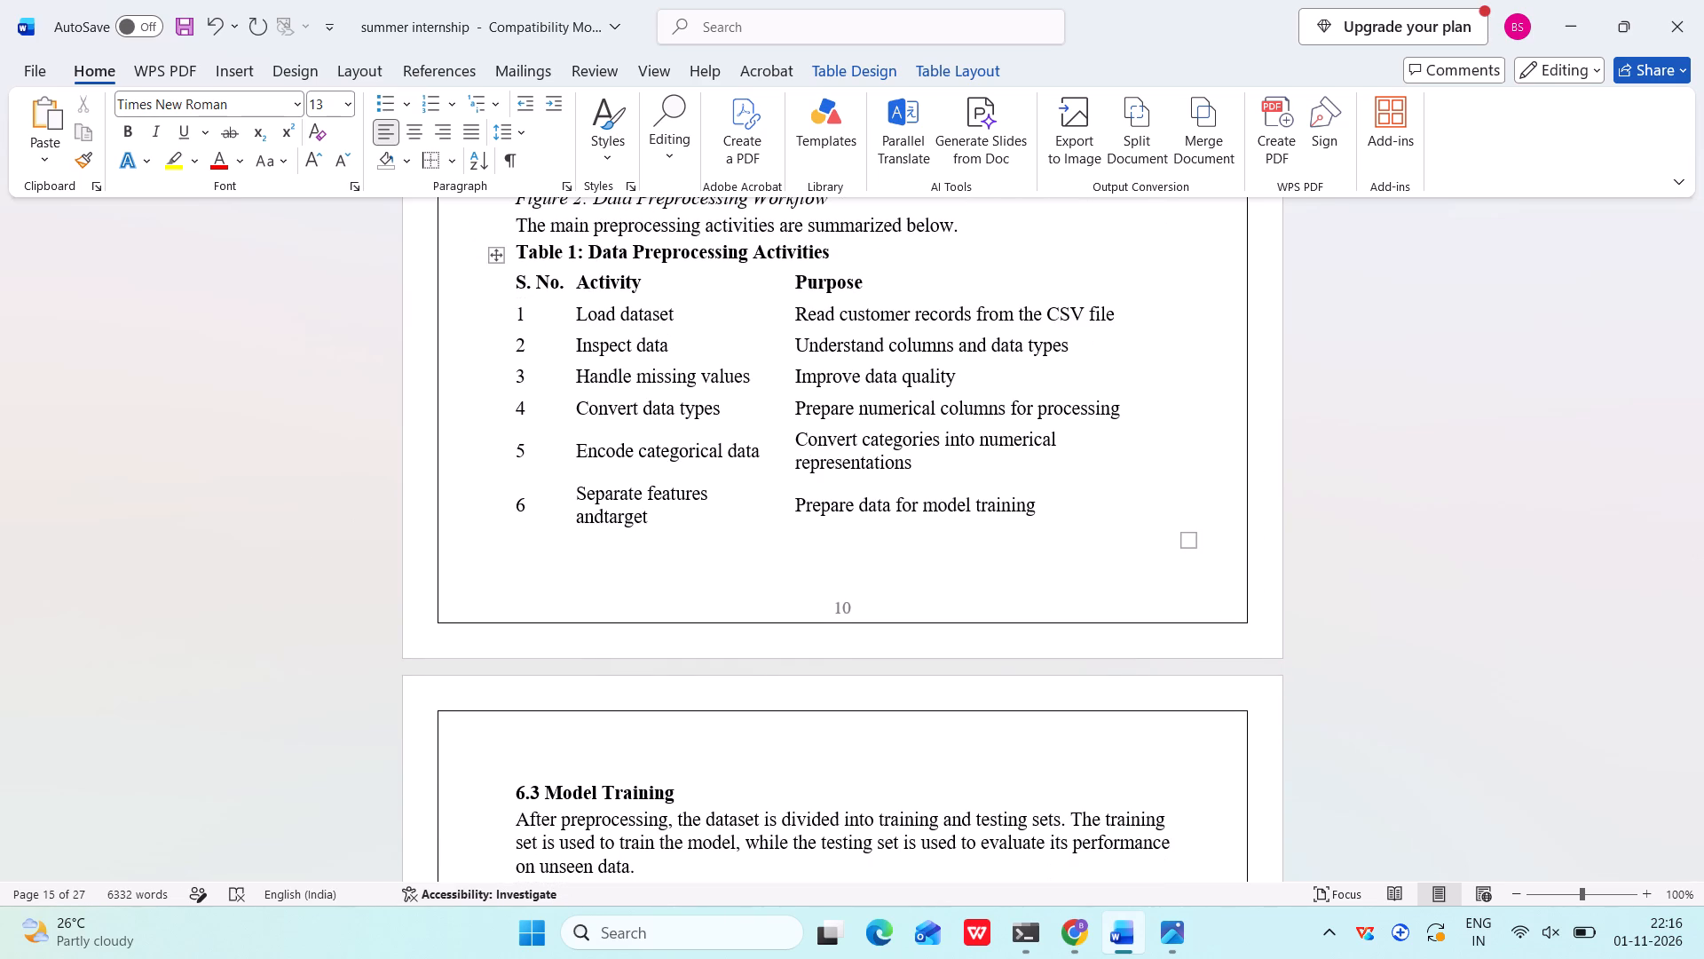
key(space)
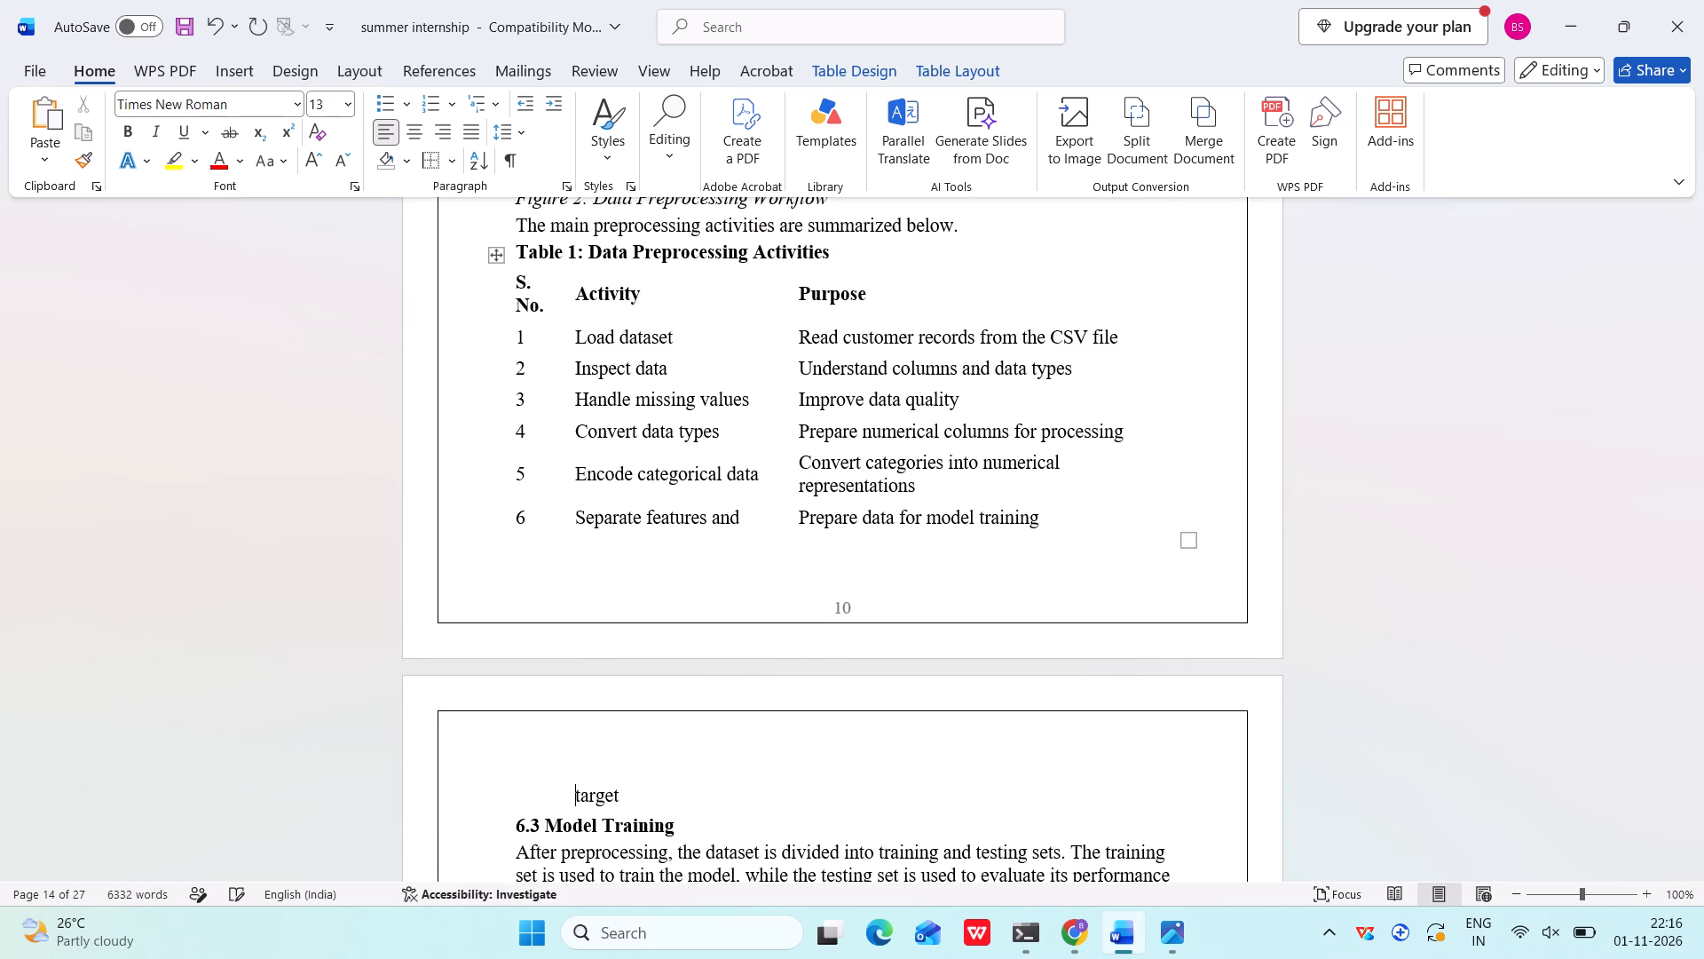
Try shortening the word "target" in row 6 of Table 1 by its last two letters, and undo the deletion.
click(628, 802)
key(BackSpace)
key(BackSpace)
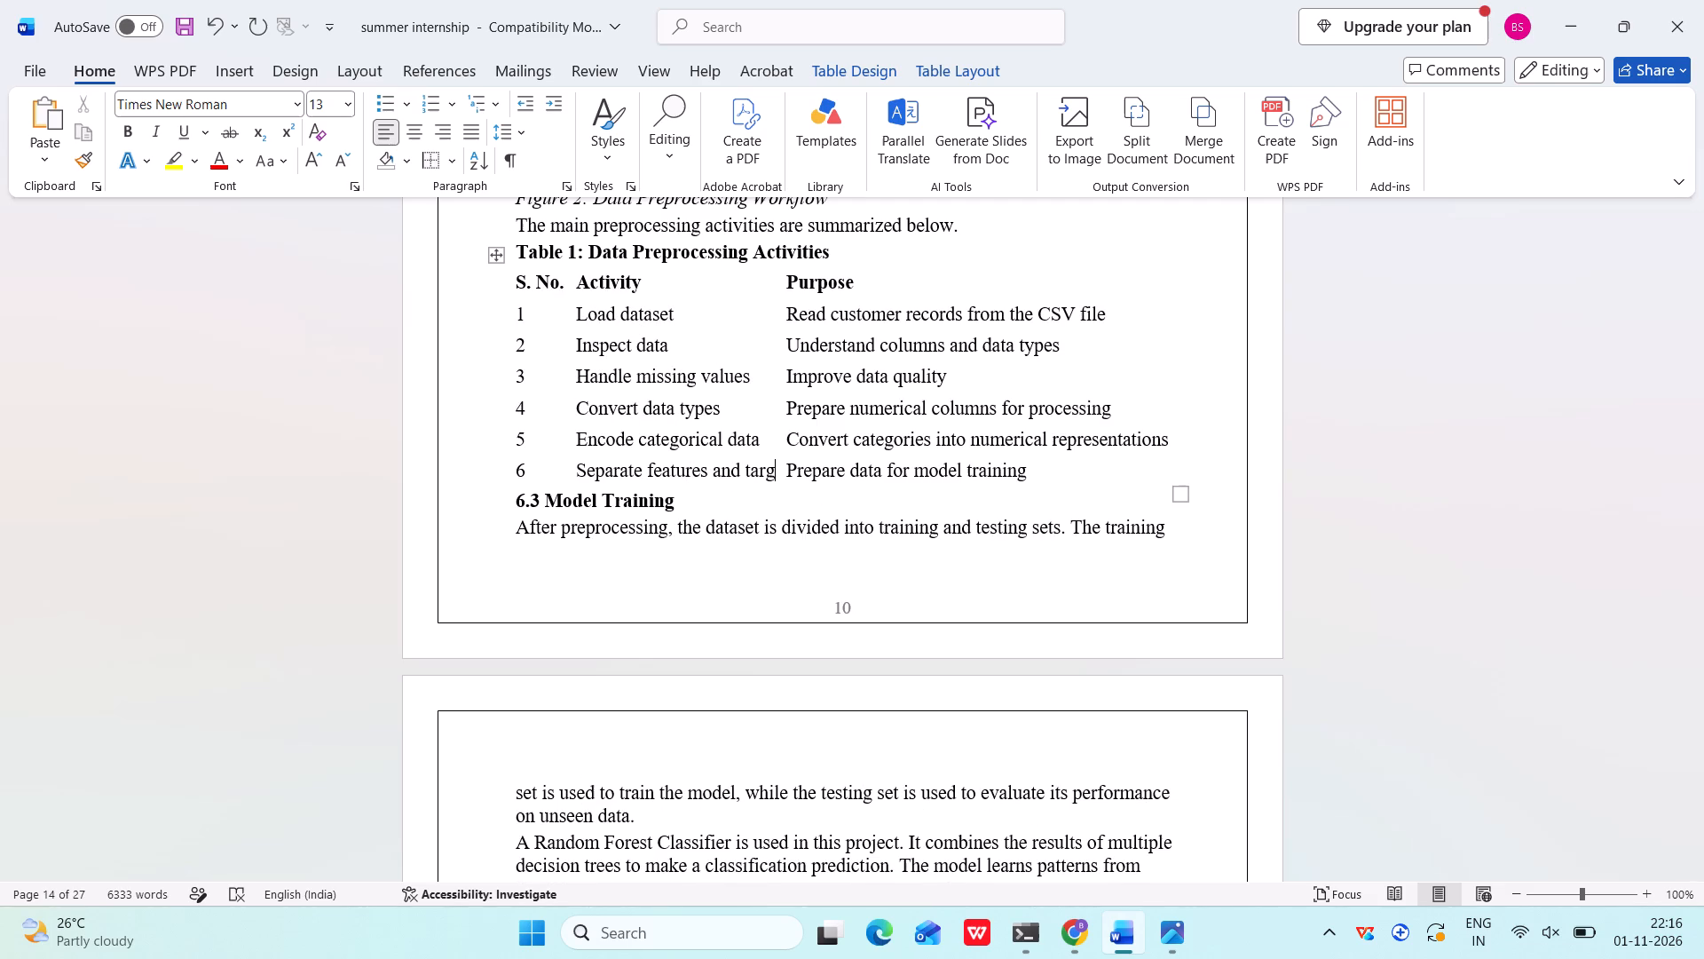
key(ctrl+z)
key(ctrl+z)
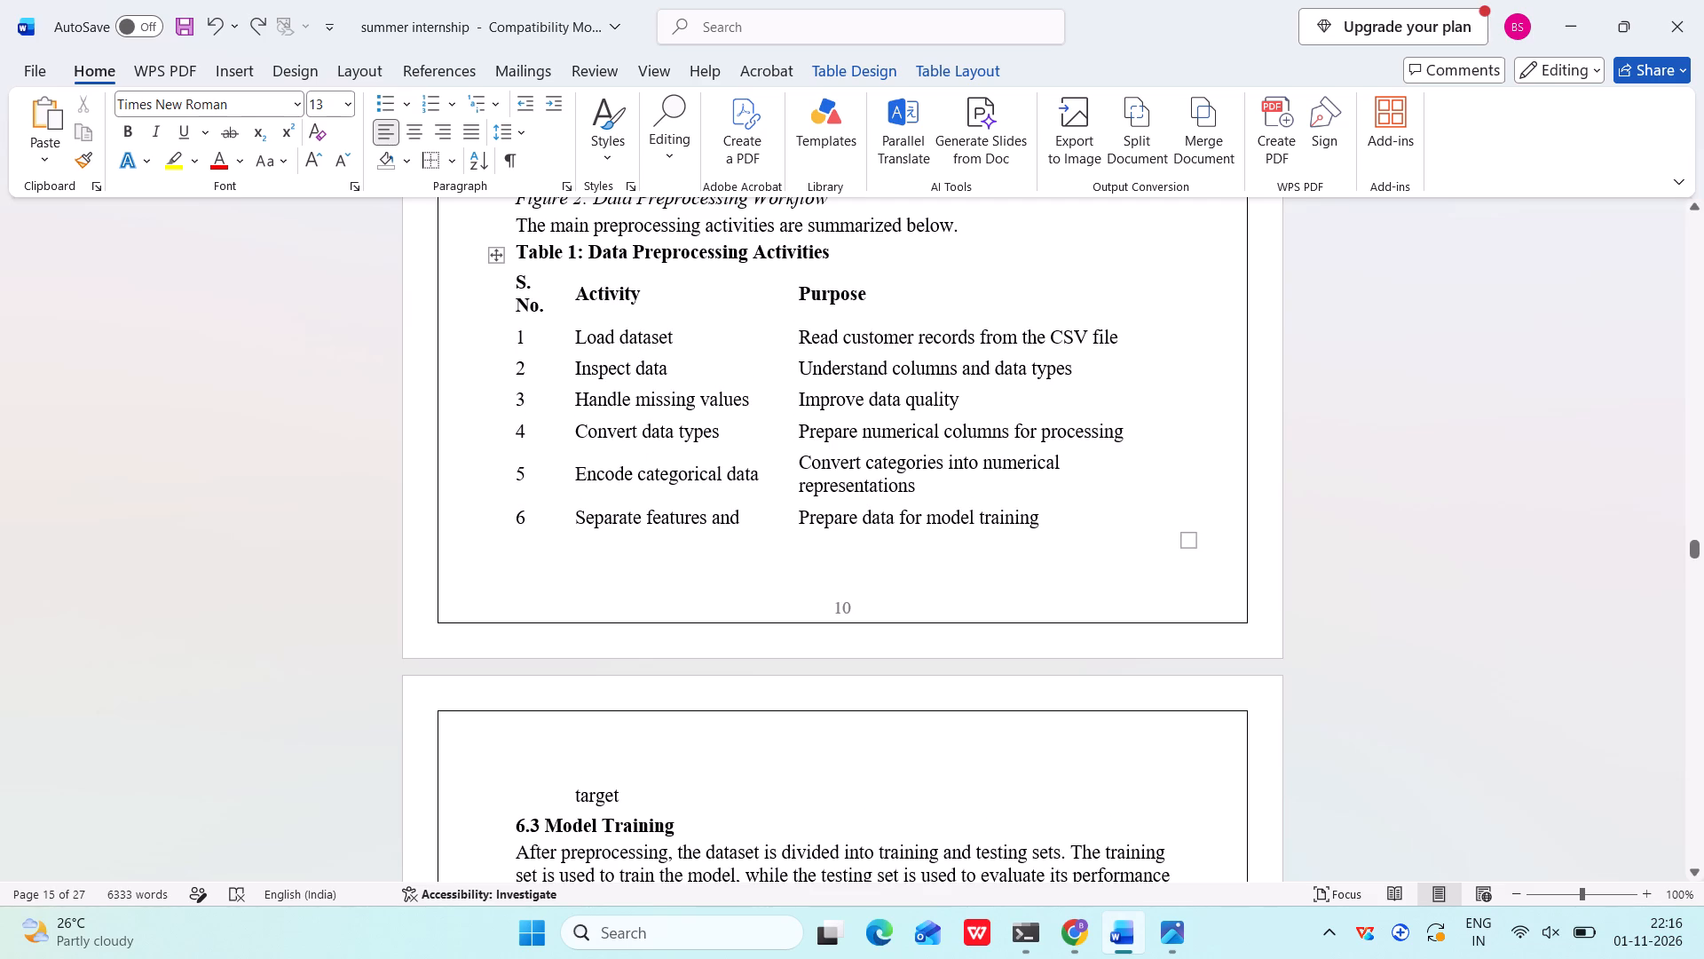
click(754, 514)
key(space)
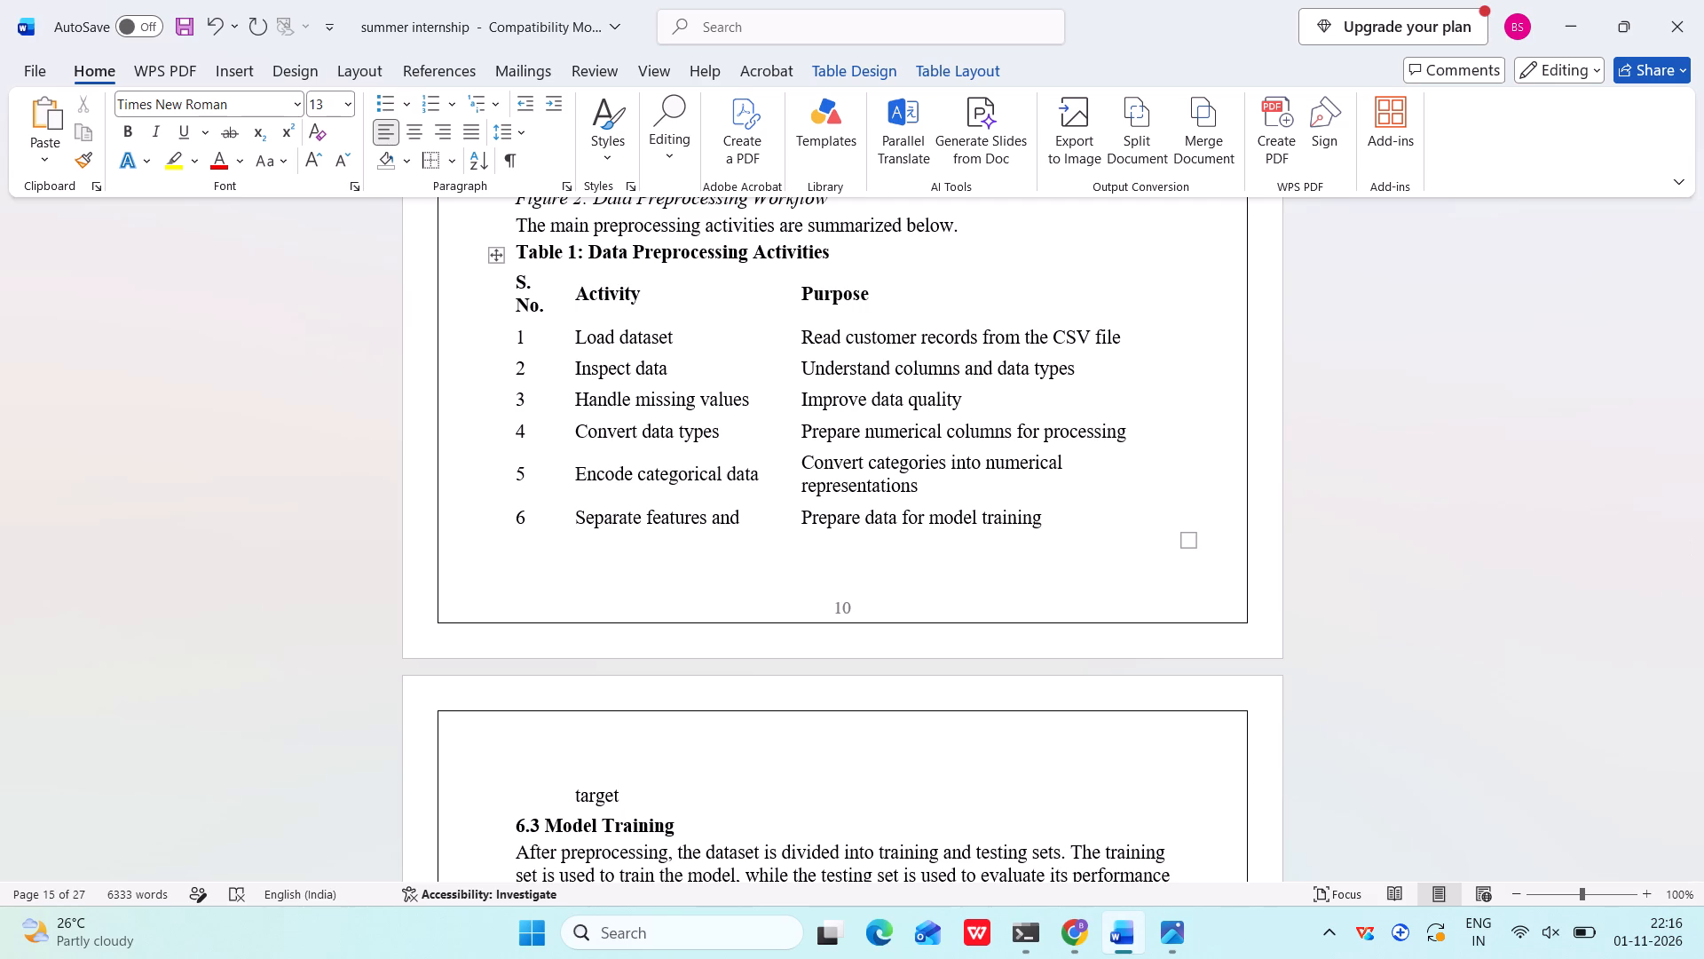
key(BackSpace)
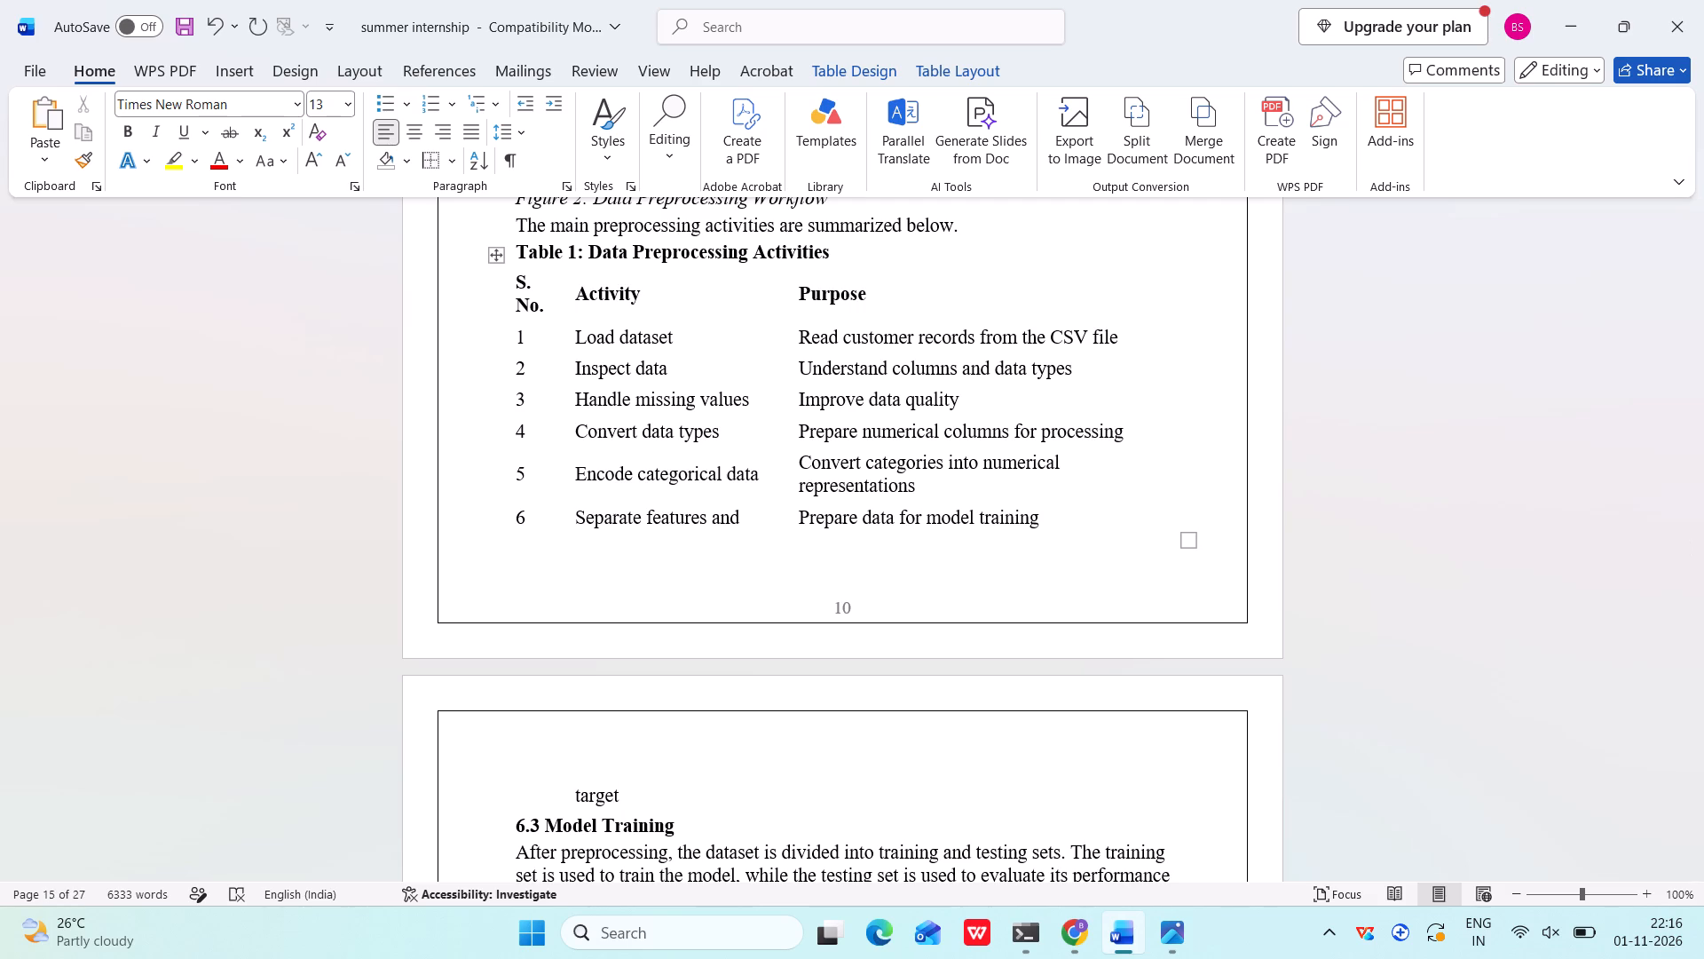
Insert two spaces before "Prepare data for model training" in row 6 of Table 1.
scroll(754, 514, up, 1)
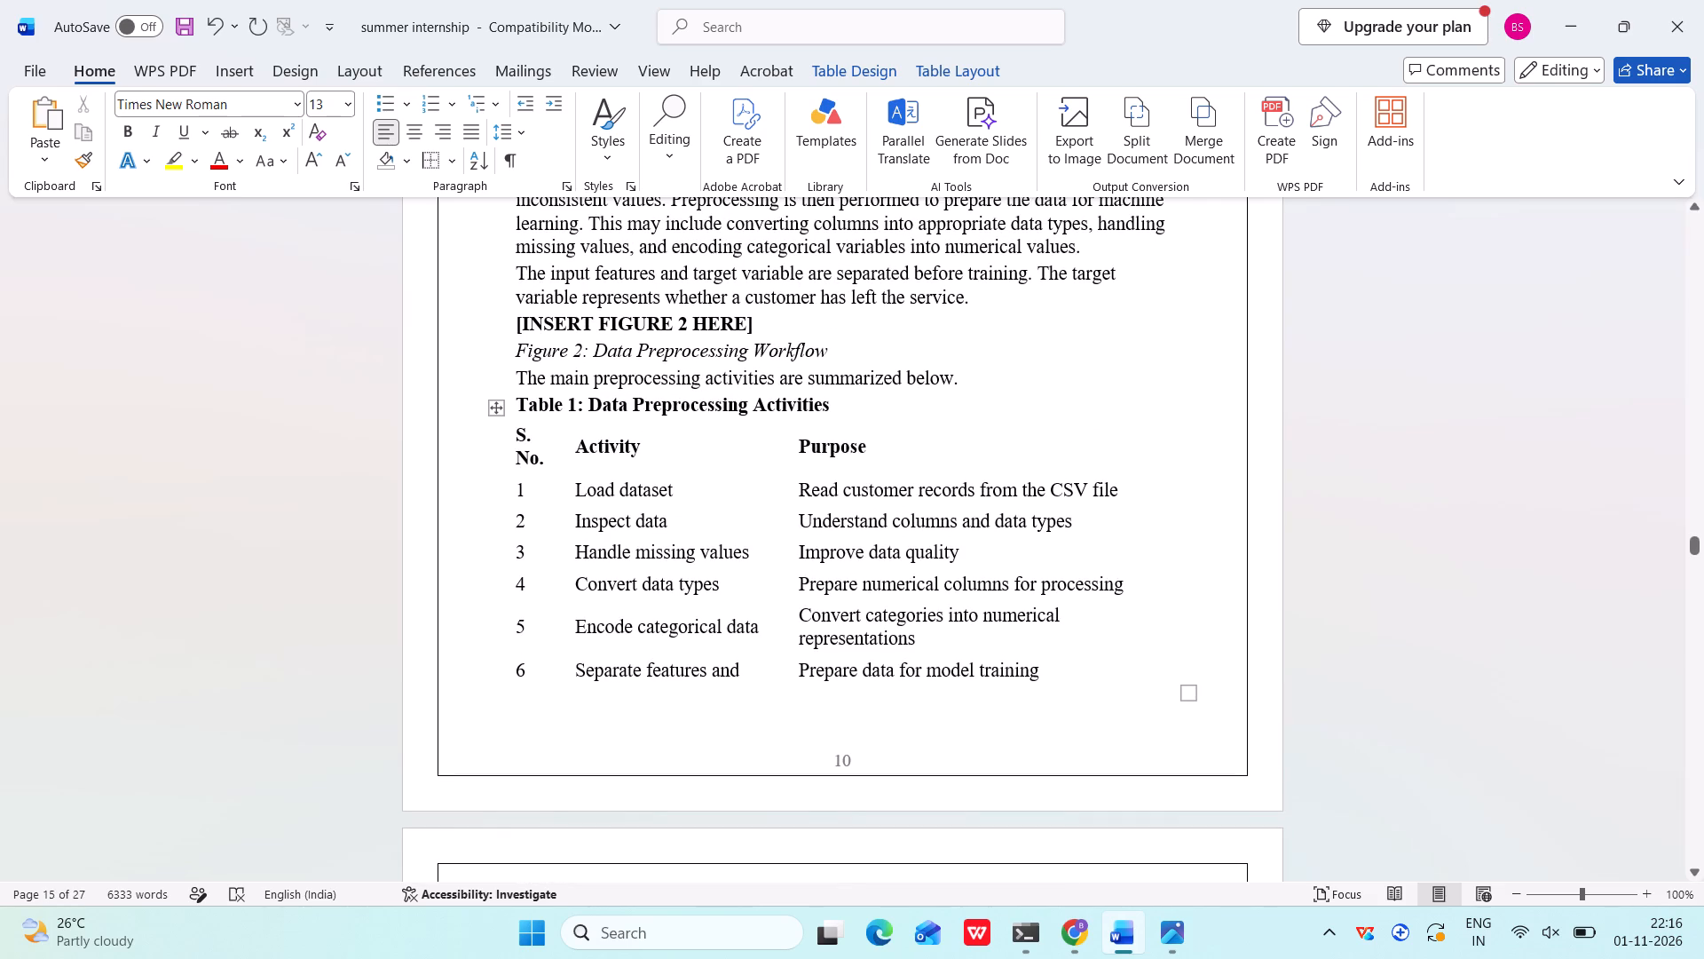
click(800, 655)
click(793, 668)
key(space)
key(space)
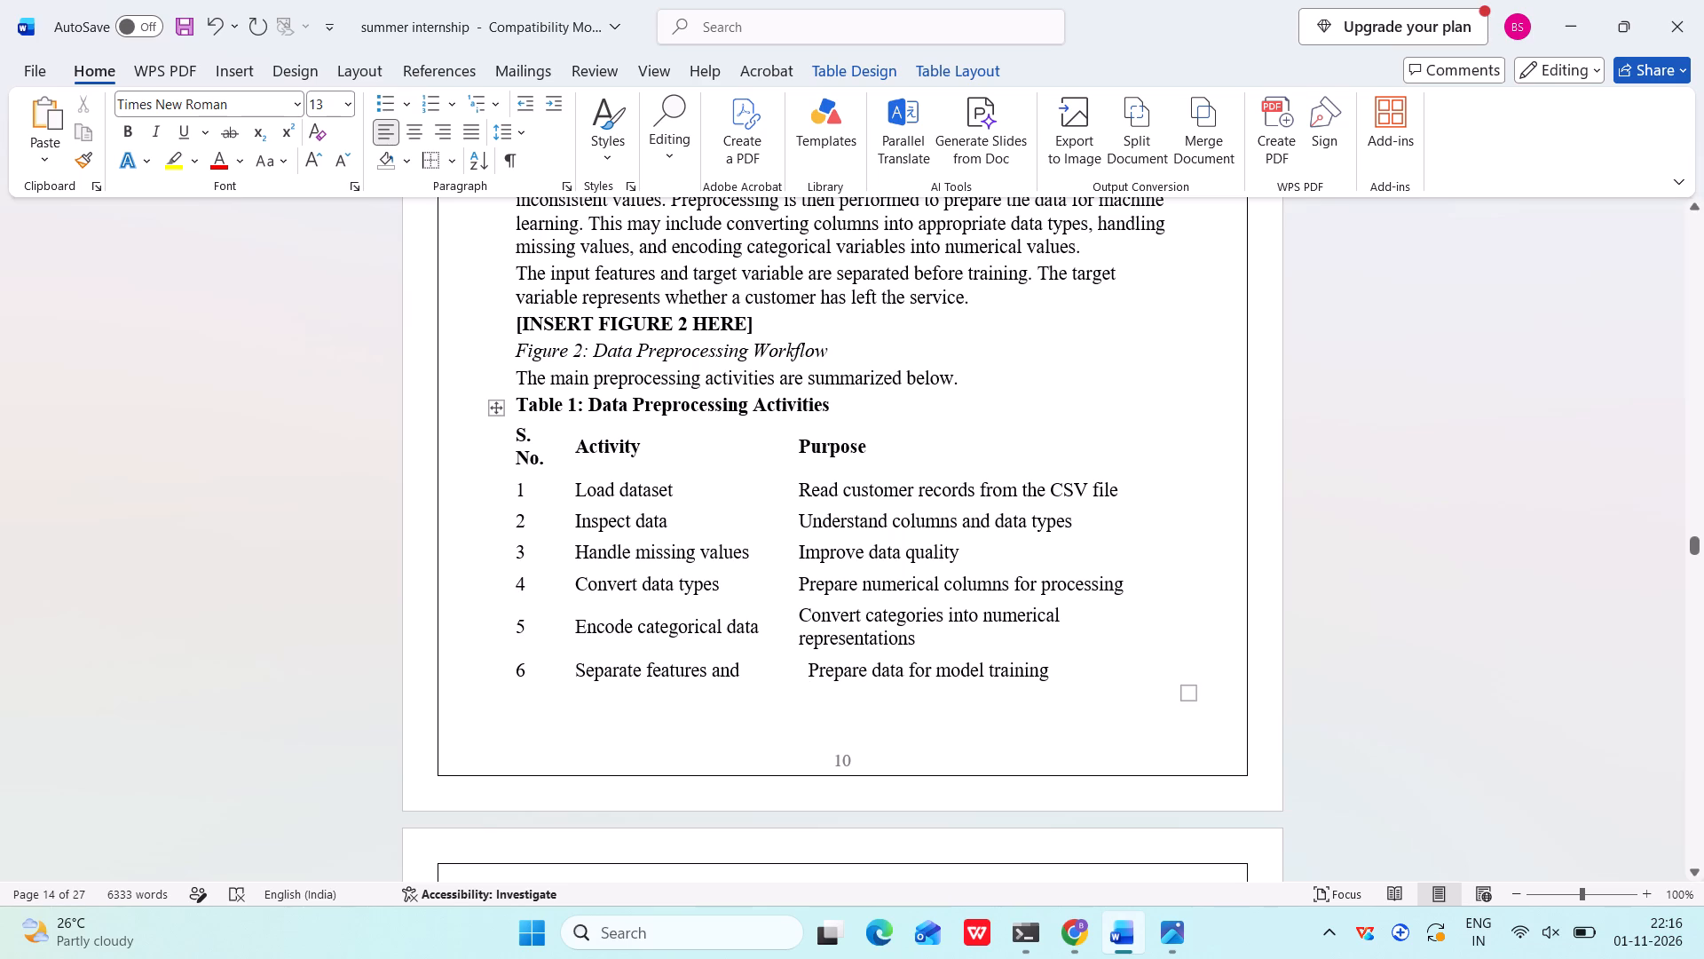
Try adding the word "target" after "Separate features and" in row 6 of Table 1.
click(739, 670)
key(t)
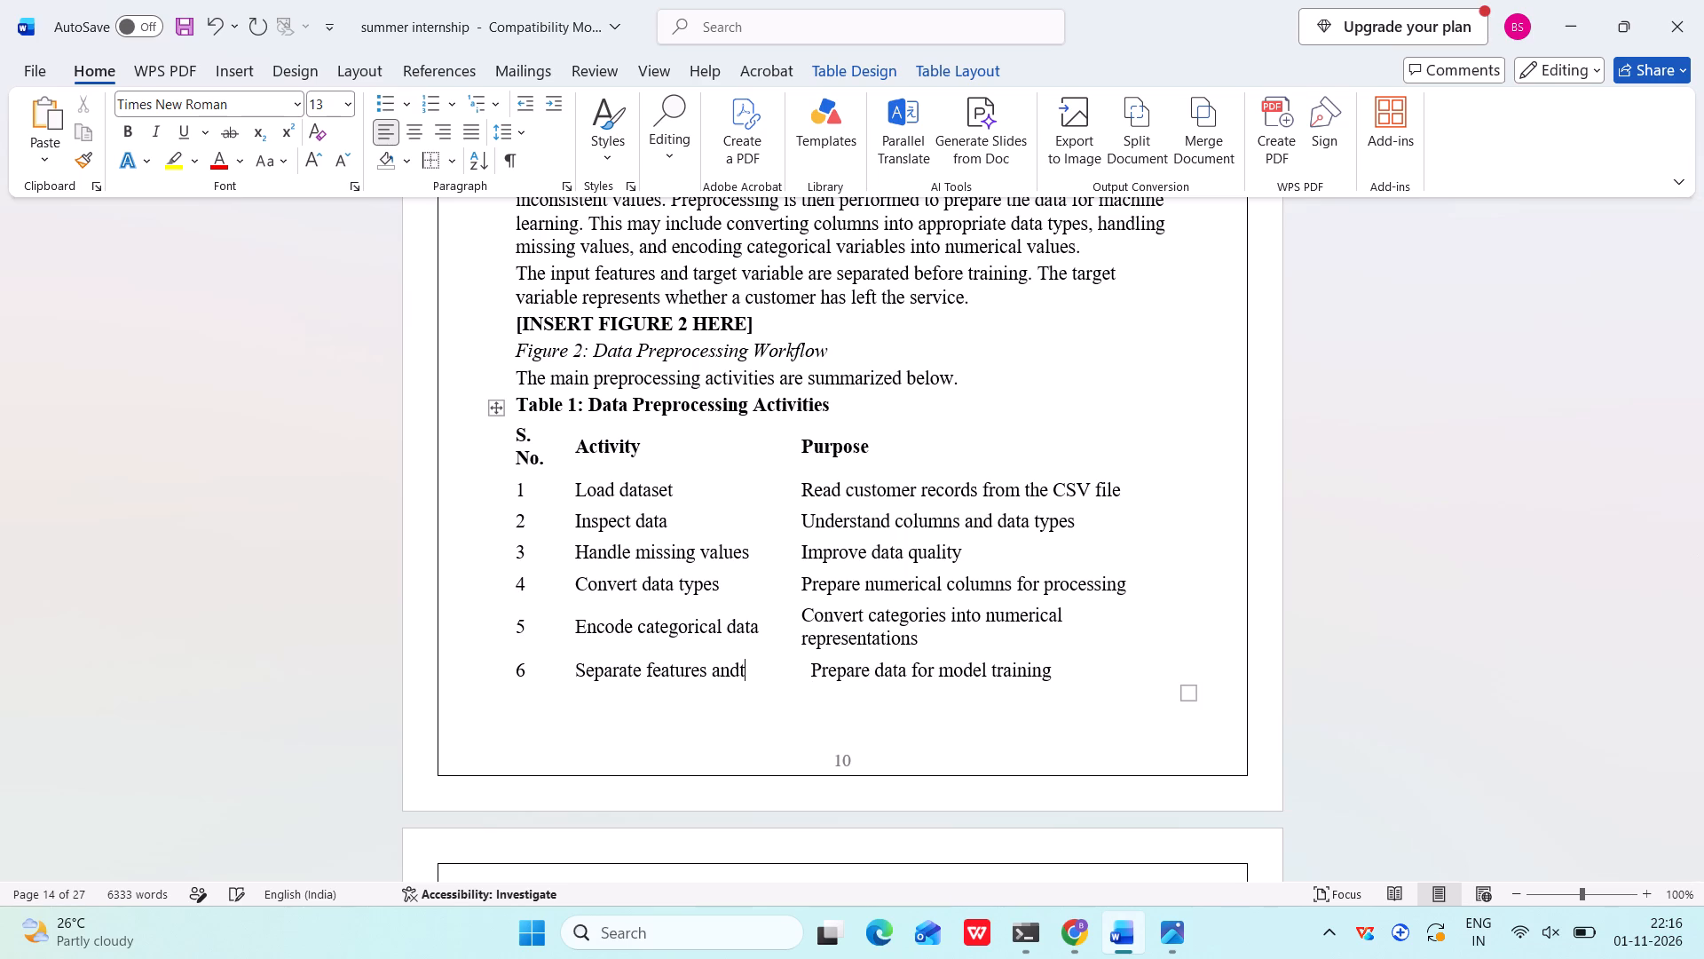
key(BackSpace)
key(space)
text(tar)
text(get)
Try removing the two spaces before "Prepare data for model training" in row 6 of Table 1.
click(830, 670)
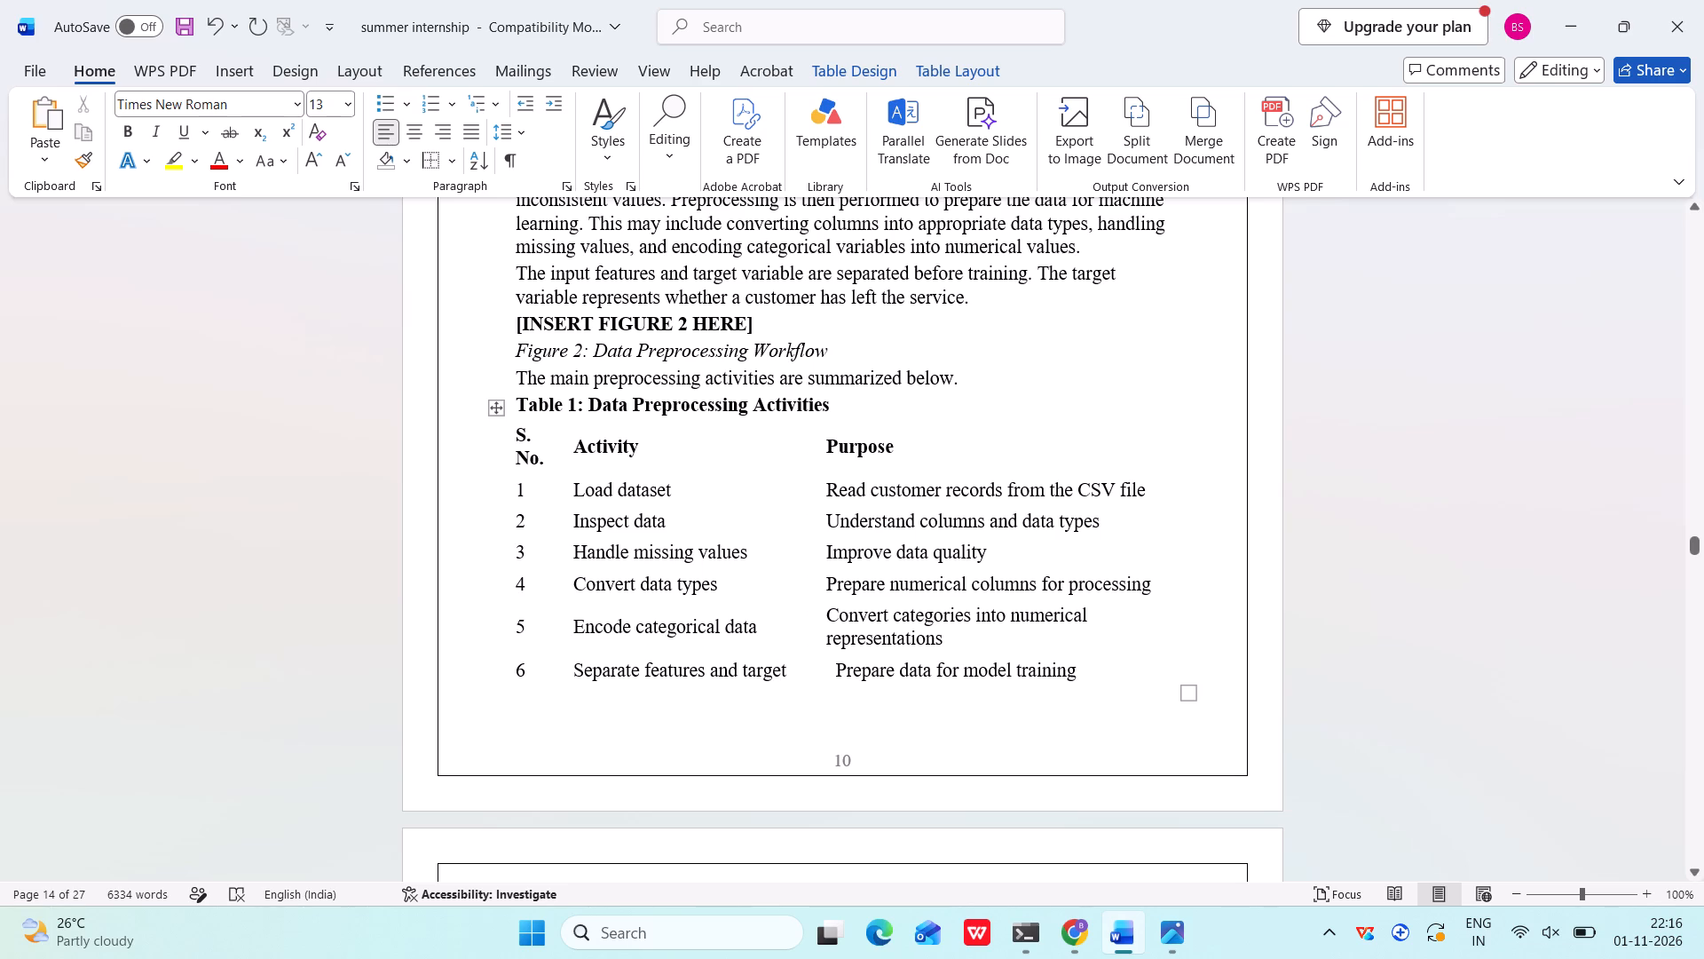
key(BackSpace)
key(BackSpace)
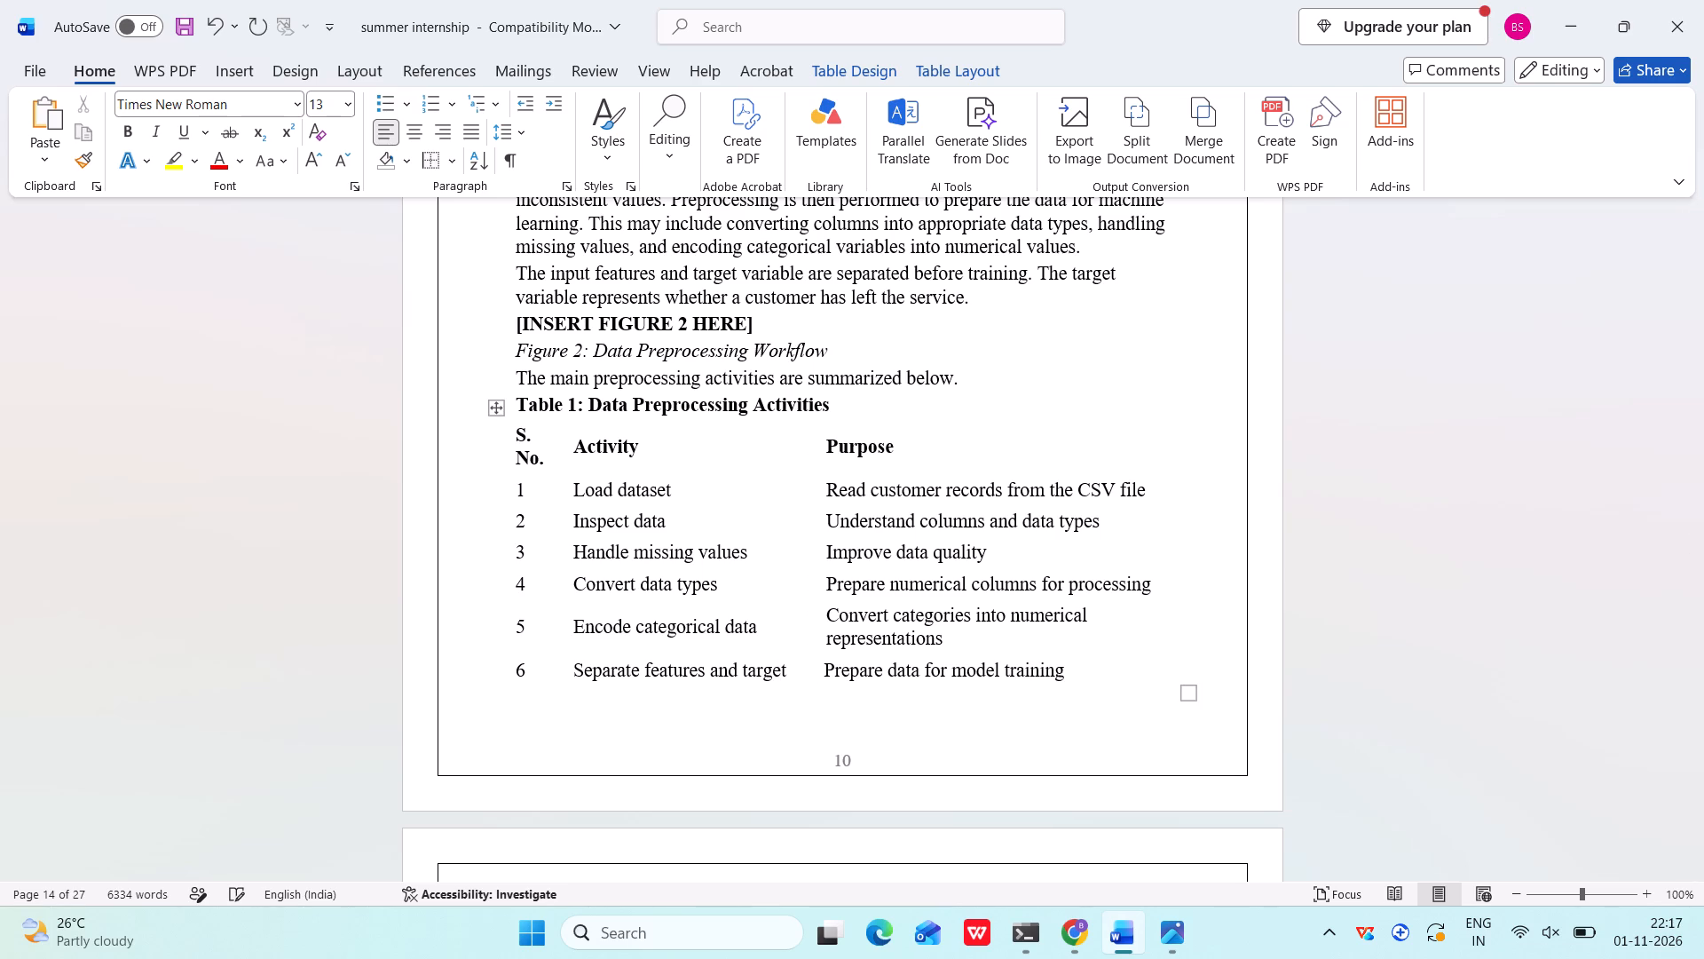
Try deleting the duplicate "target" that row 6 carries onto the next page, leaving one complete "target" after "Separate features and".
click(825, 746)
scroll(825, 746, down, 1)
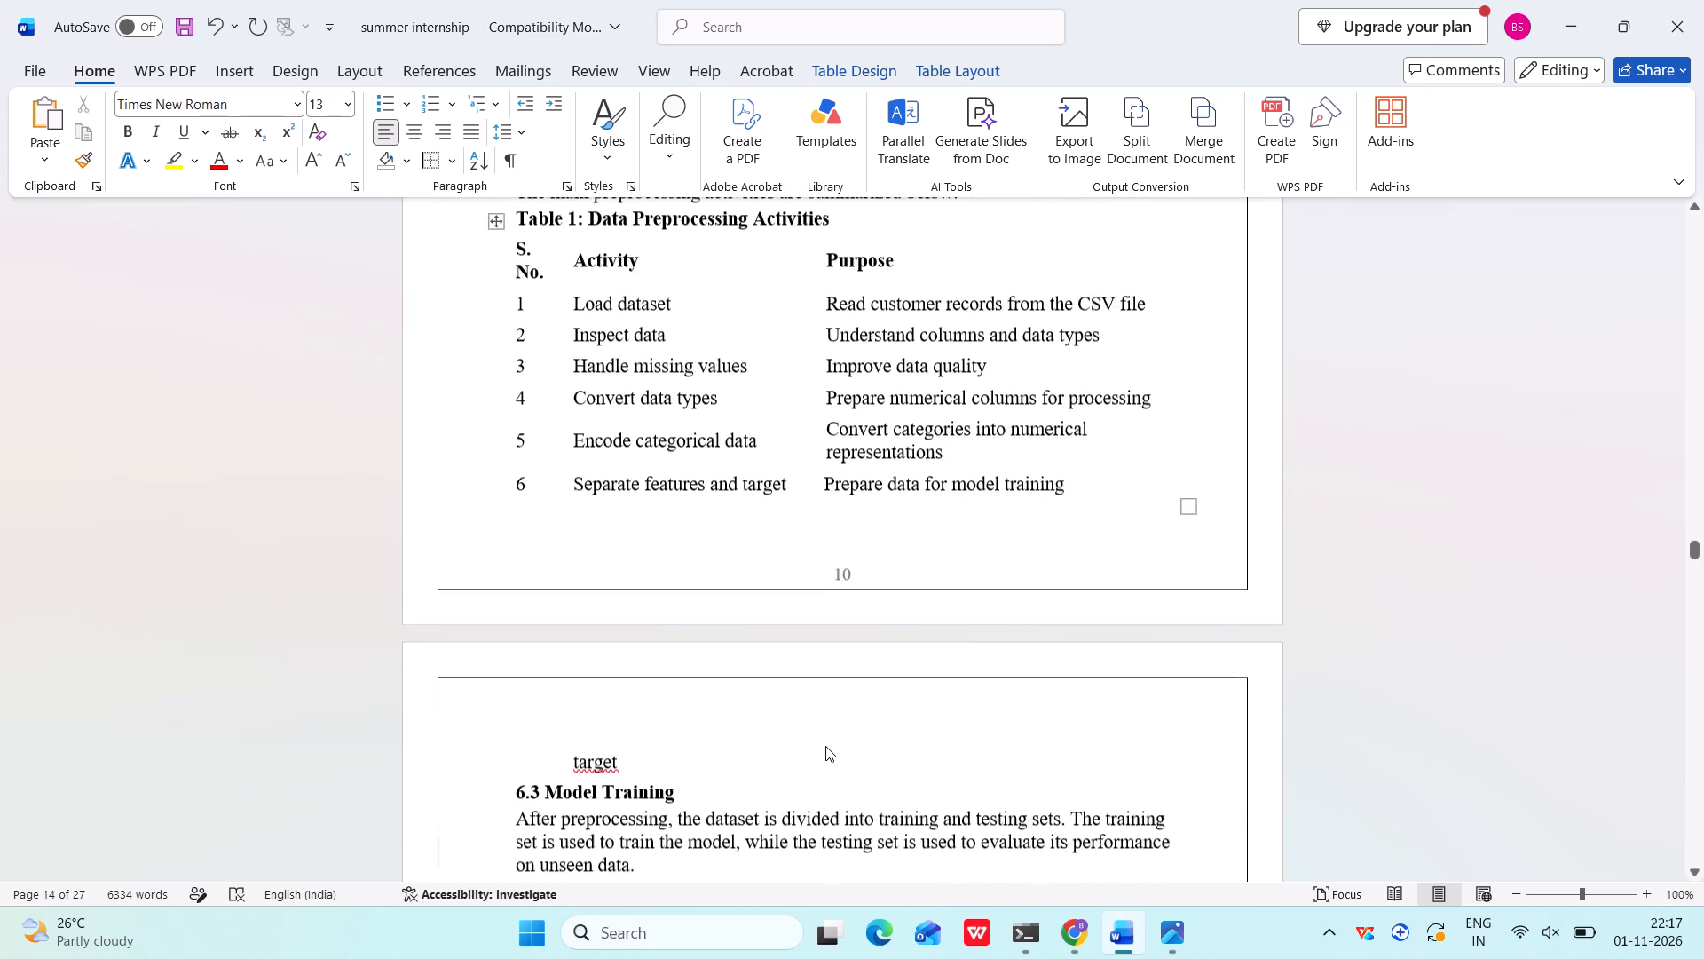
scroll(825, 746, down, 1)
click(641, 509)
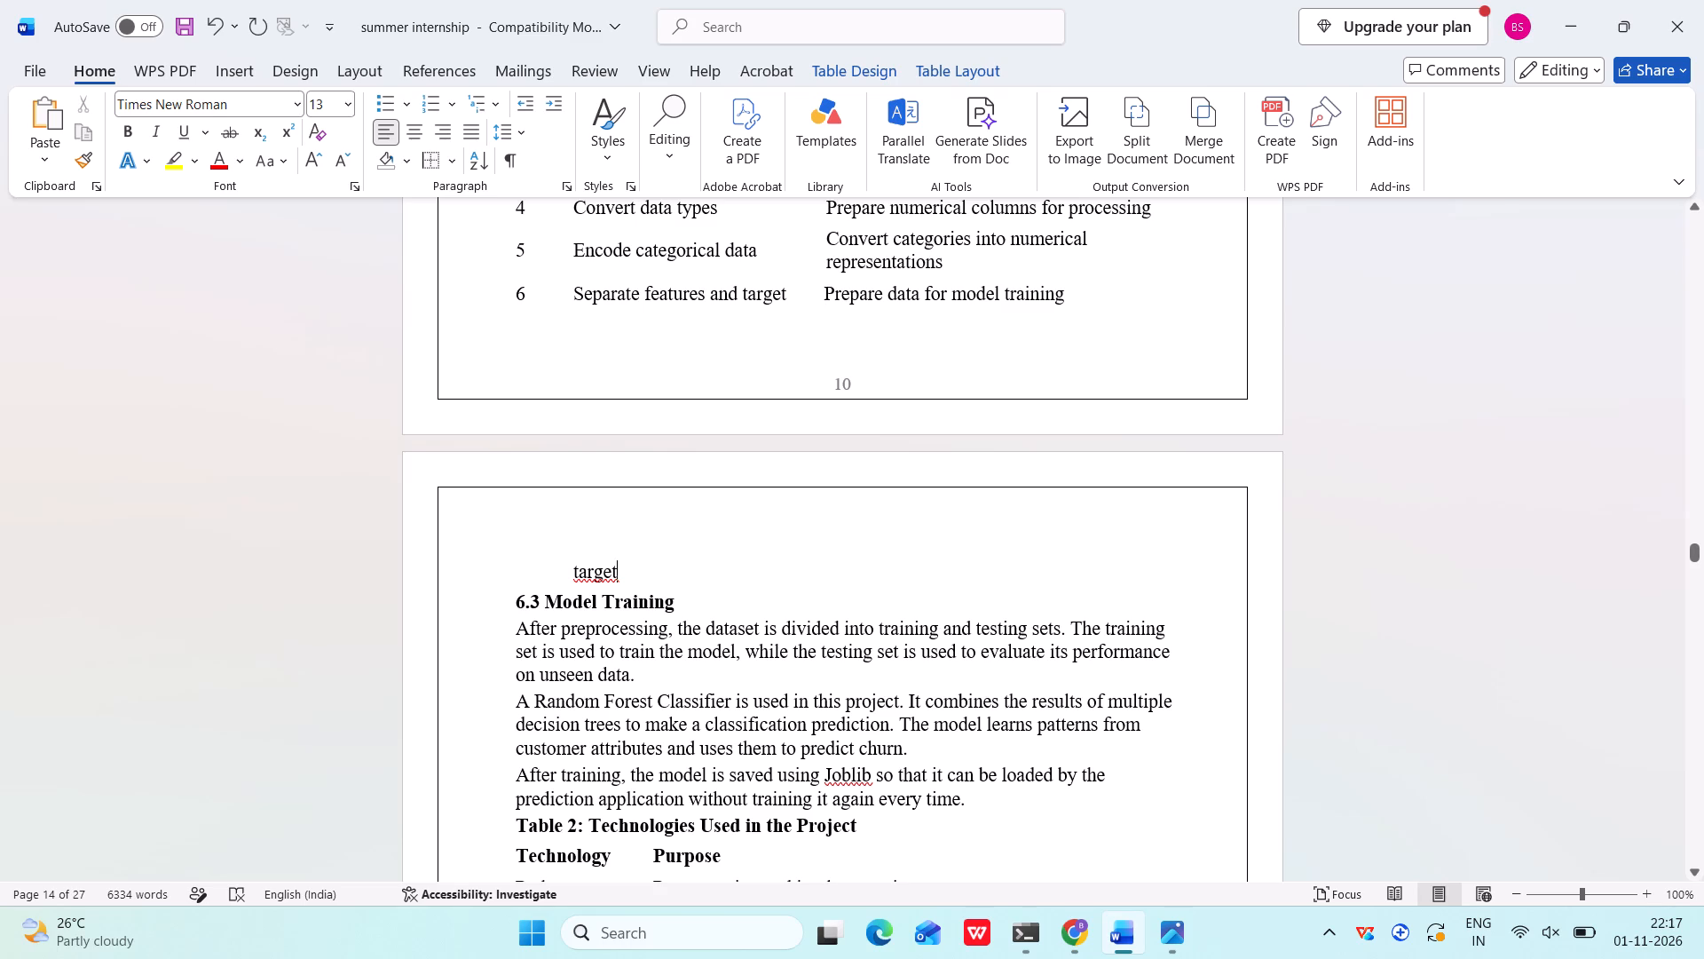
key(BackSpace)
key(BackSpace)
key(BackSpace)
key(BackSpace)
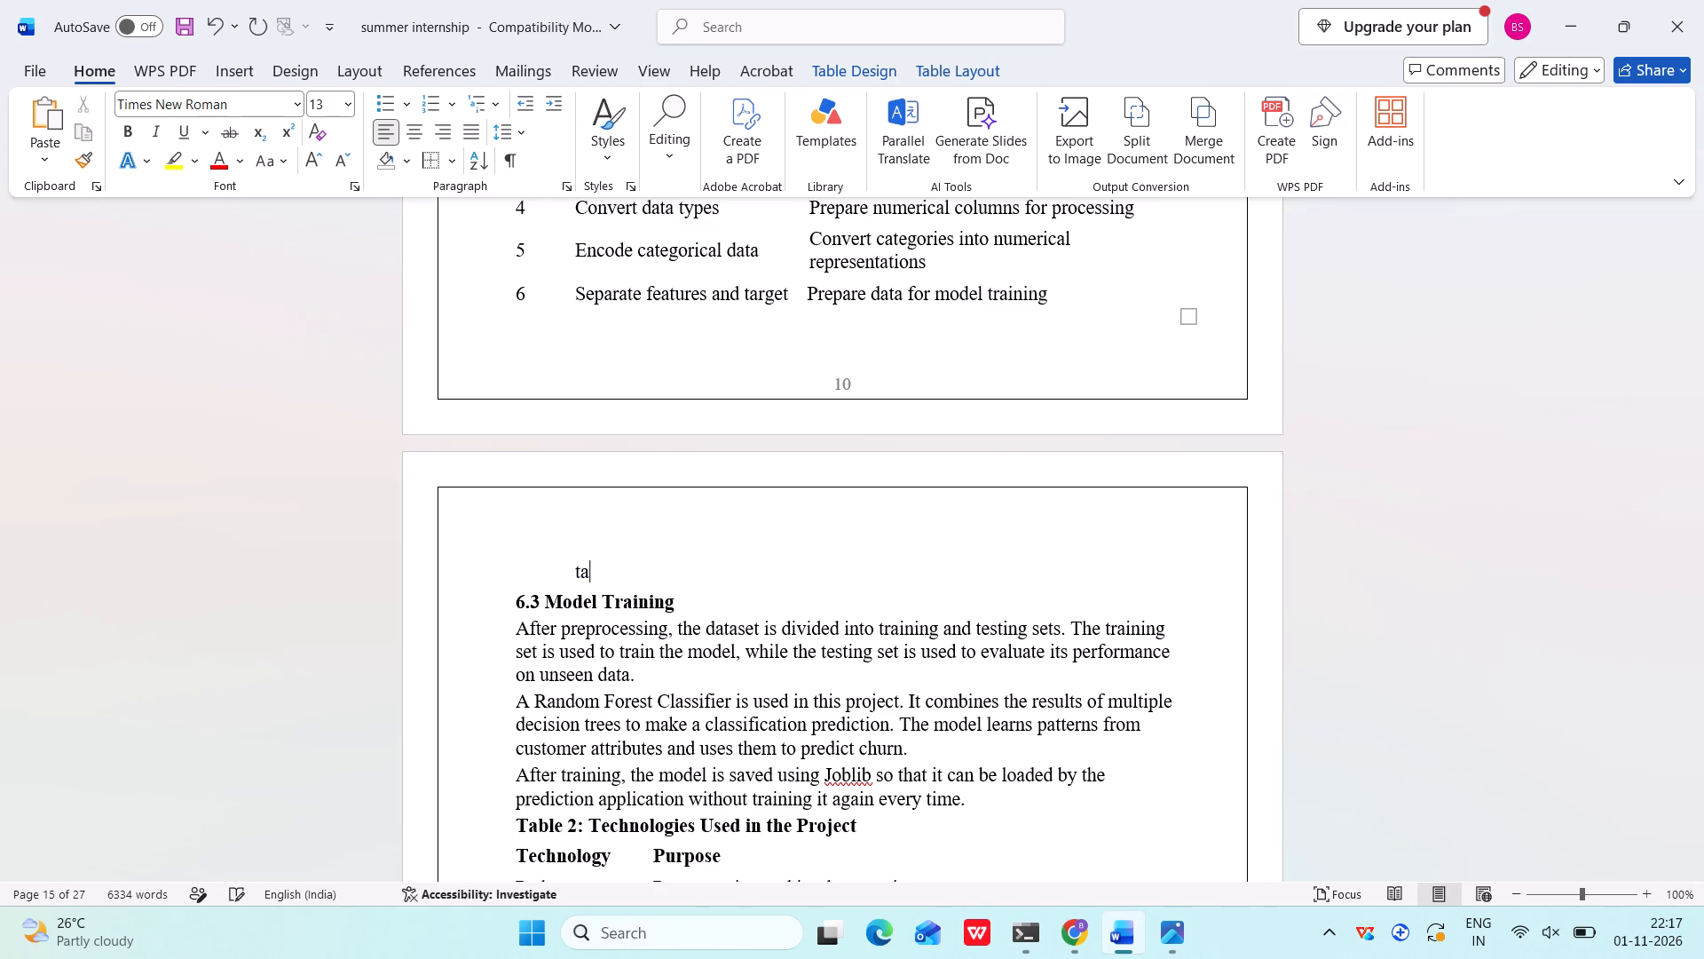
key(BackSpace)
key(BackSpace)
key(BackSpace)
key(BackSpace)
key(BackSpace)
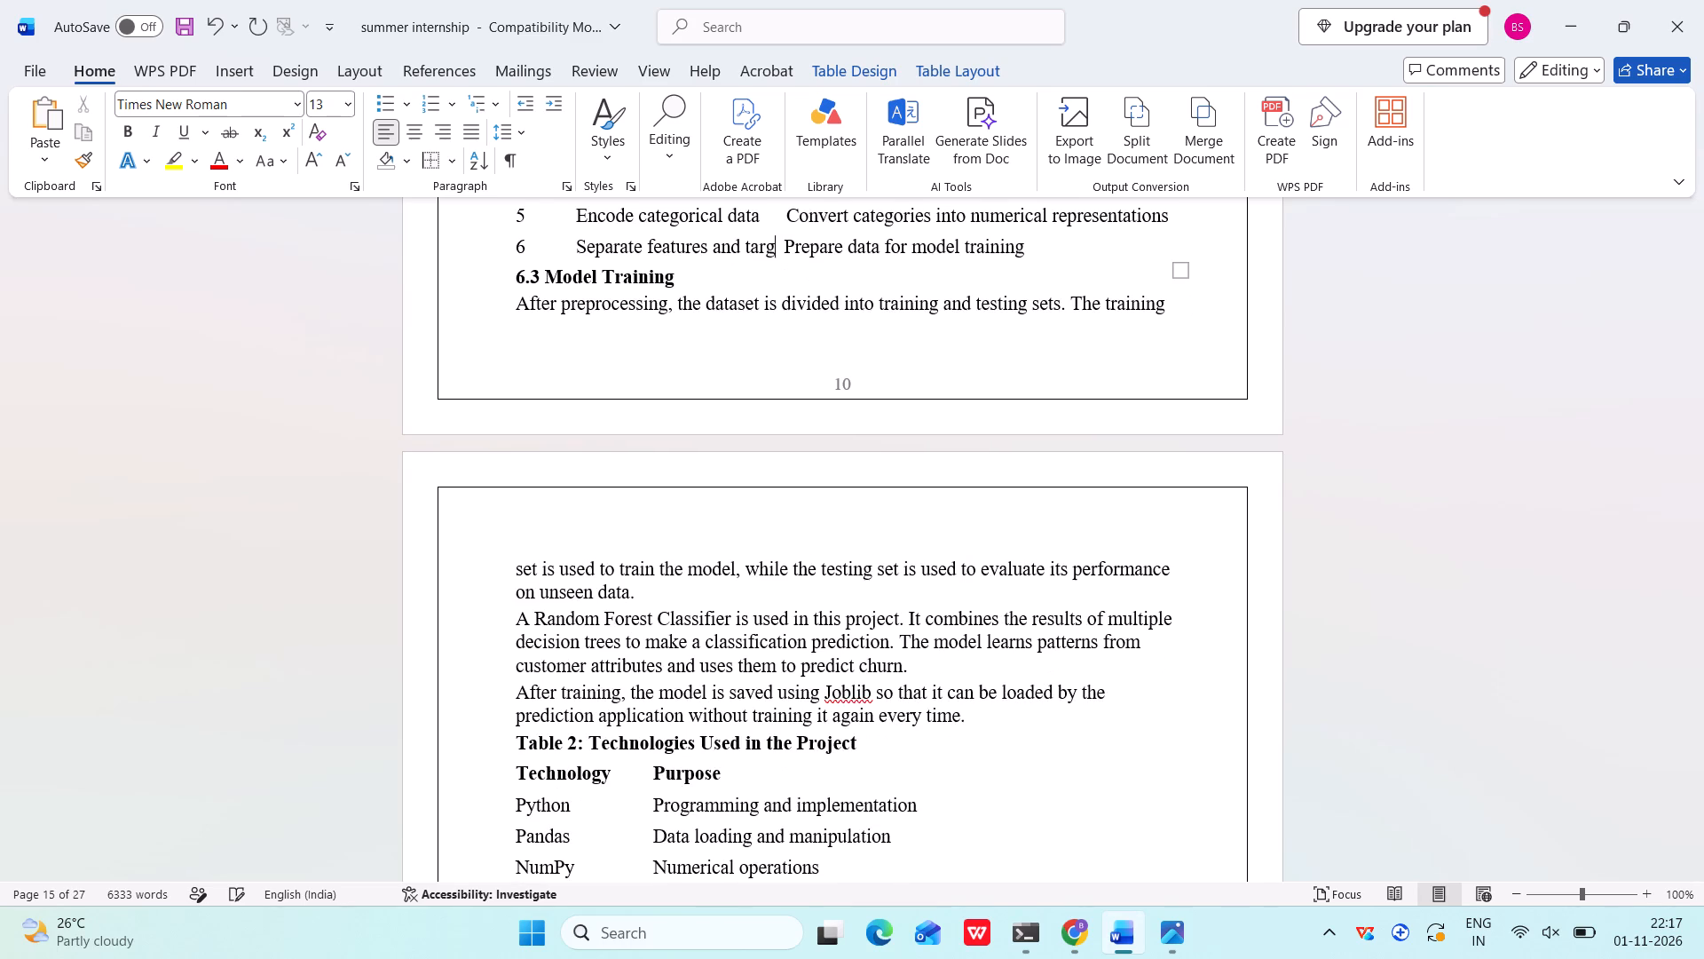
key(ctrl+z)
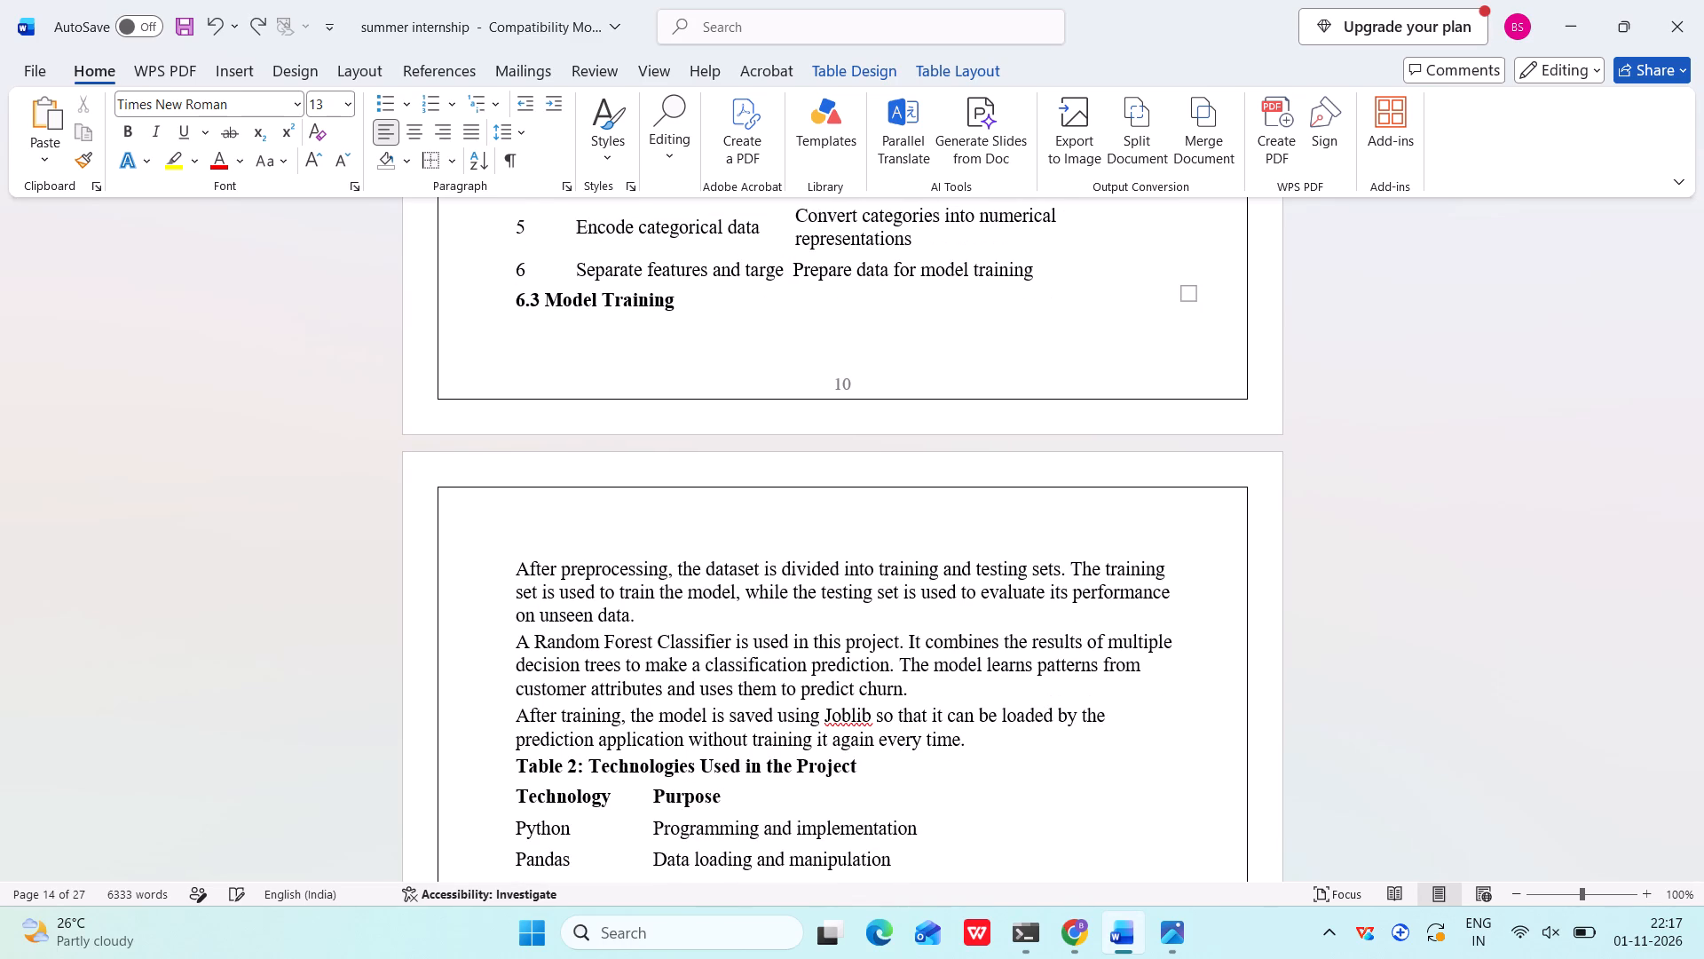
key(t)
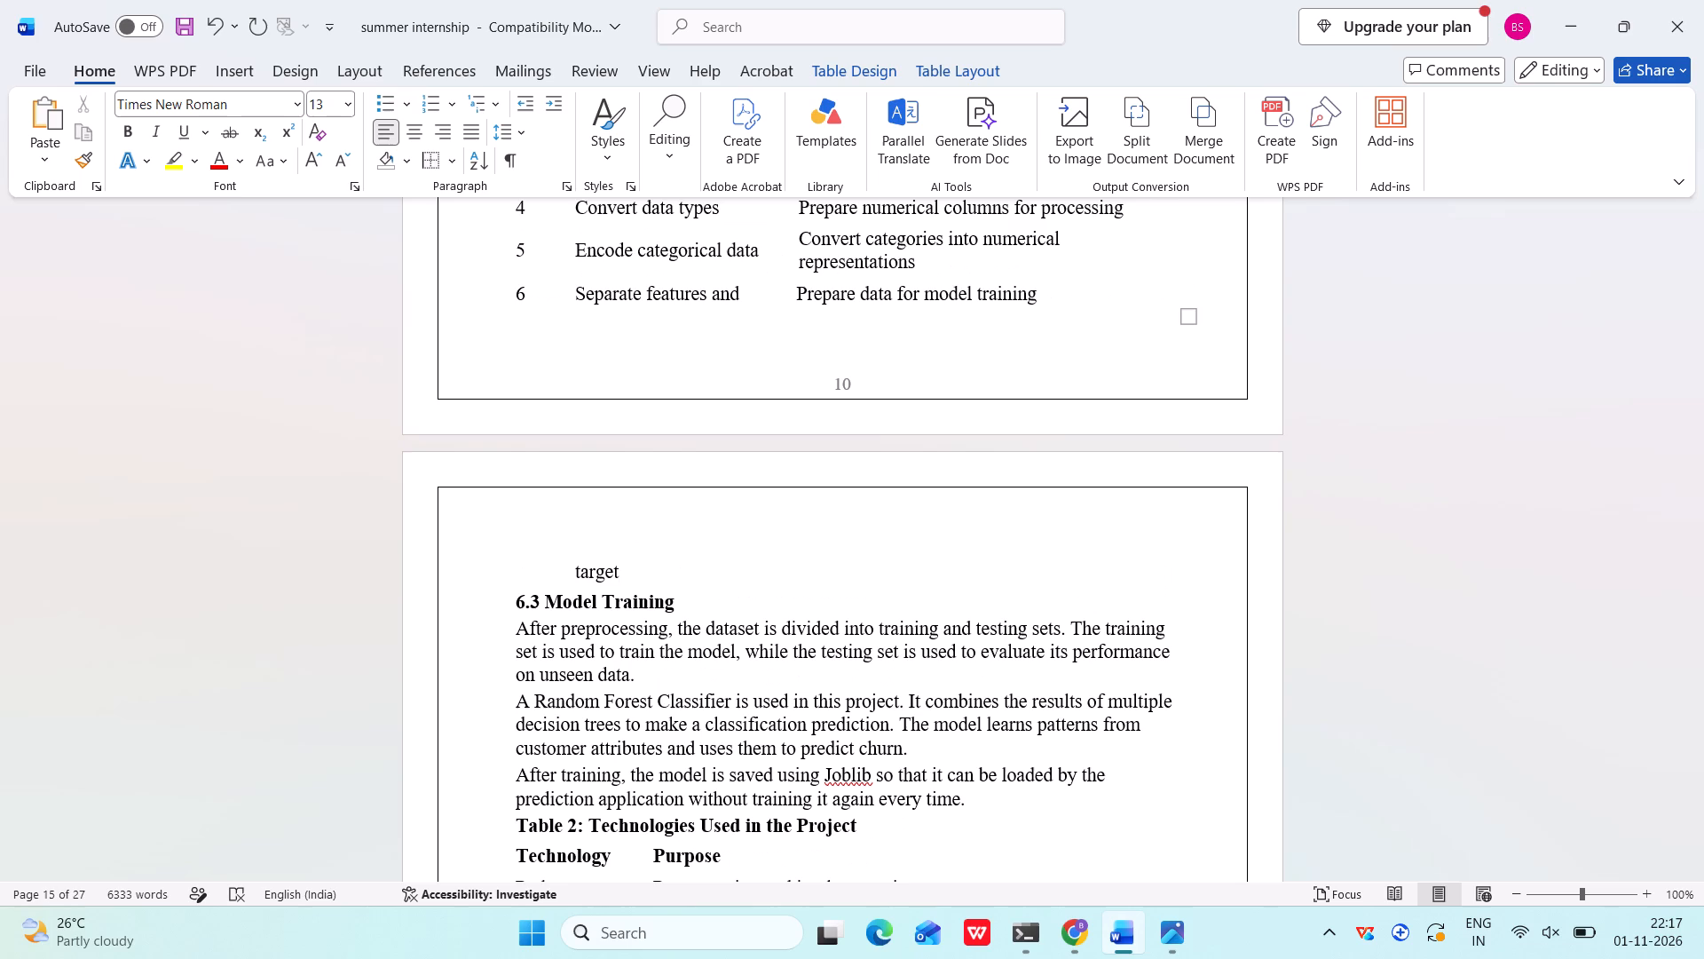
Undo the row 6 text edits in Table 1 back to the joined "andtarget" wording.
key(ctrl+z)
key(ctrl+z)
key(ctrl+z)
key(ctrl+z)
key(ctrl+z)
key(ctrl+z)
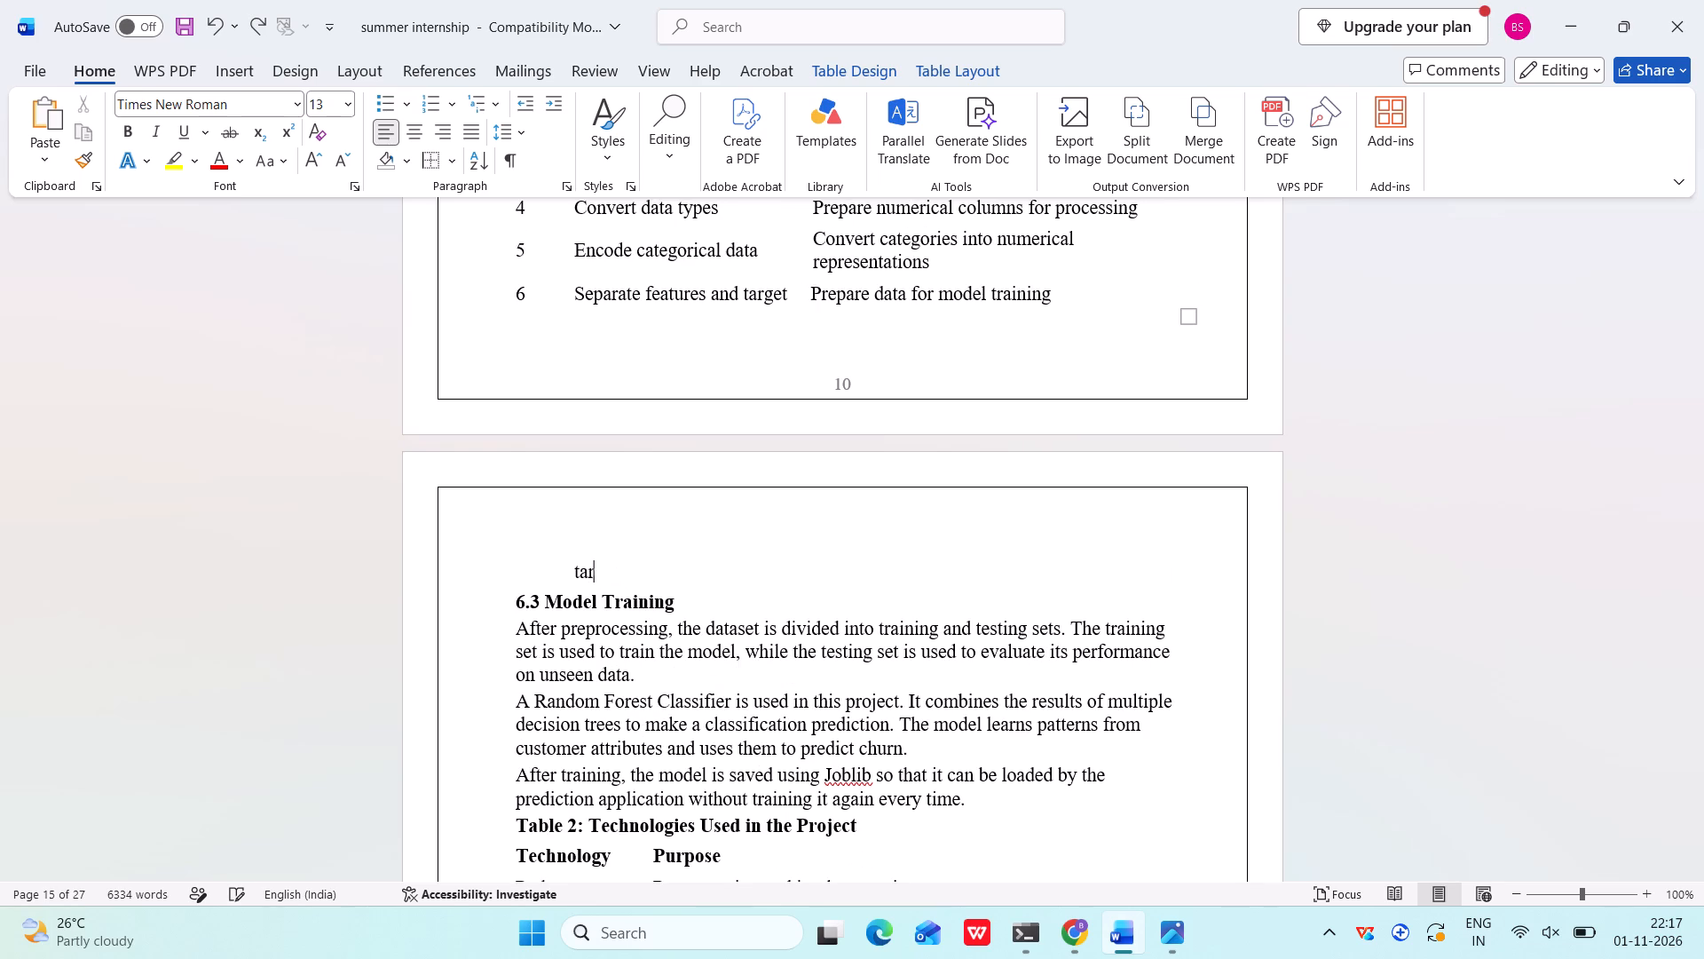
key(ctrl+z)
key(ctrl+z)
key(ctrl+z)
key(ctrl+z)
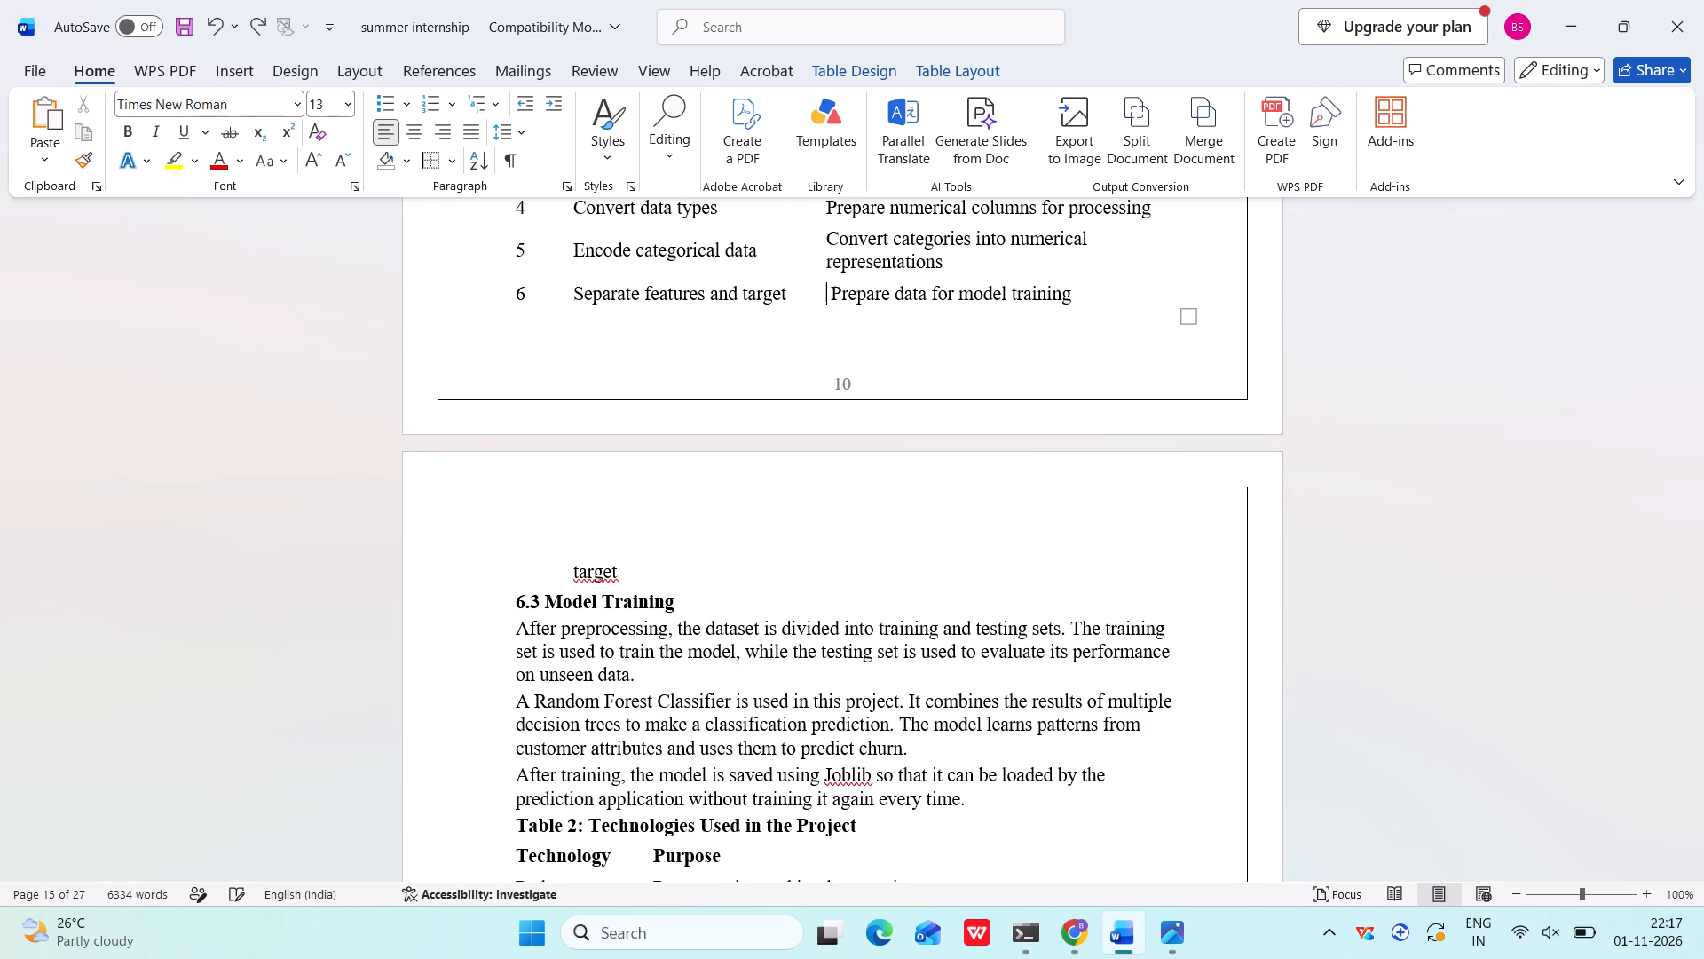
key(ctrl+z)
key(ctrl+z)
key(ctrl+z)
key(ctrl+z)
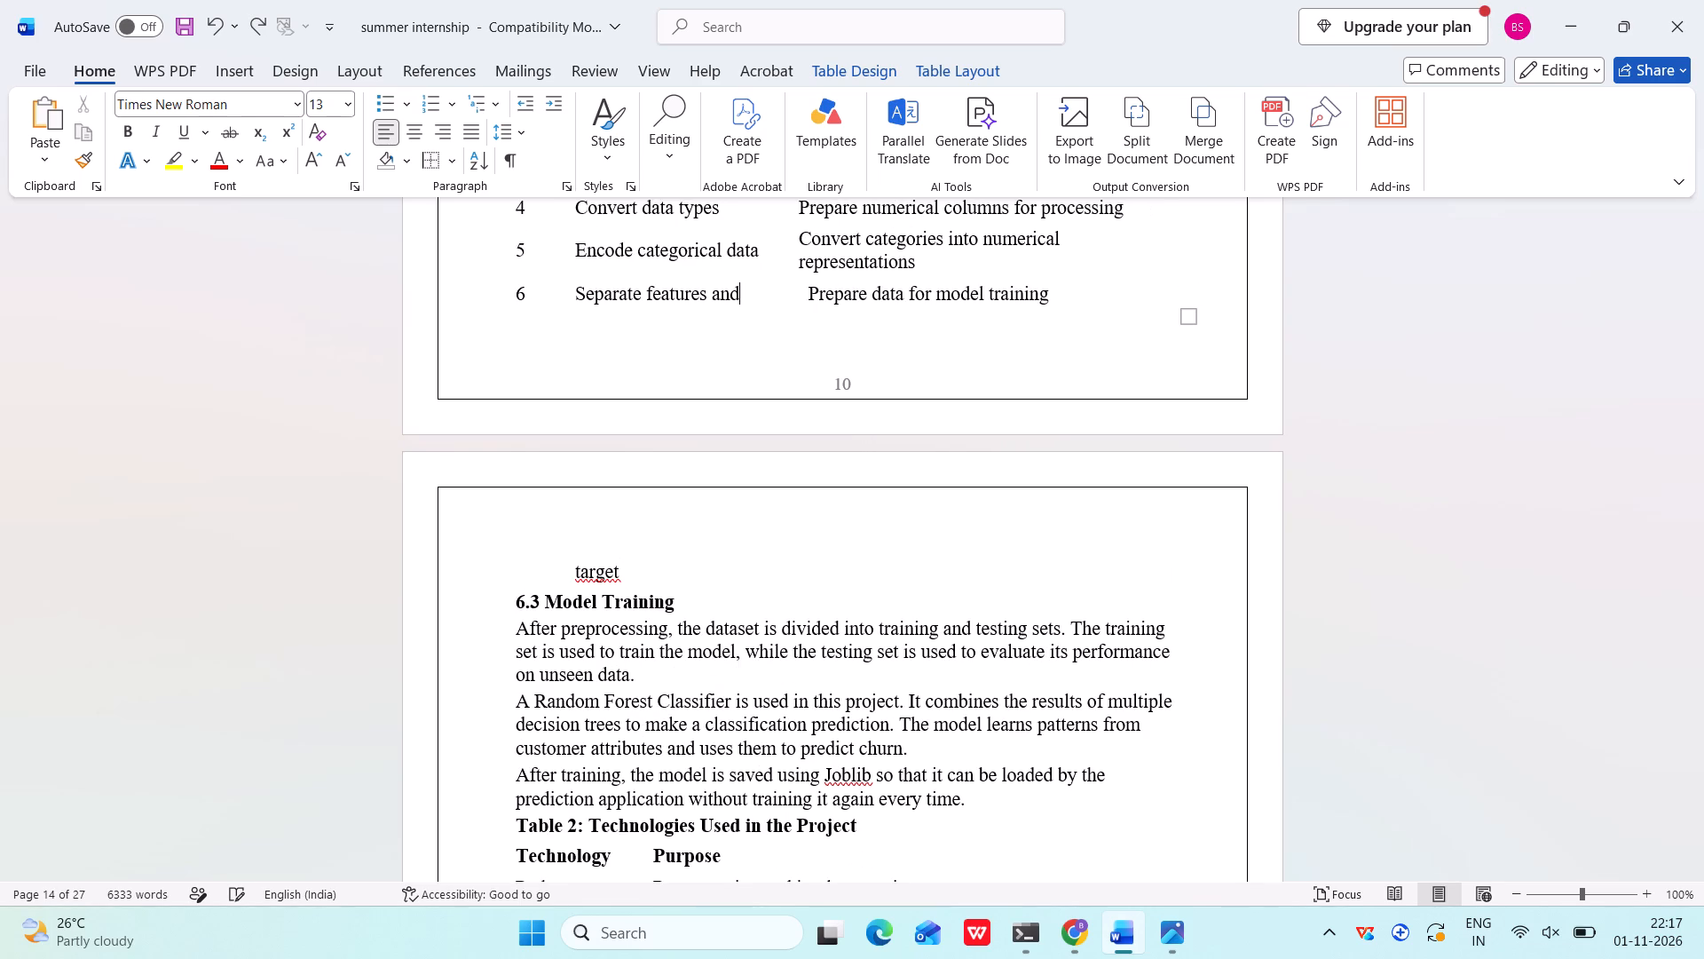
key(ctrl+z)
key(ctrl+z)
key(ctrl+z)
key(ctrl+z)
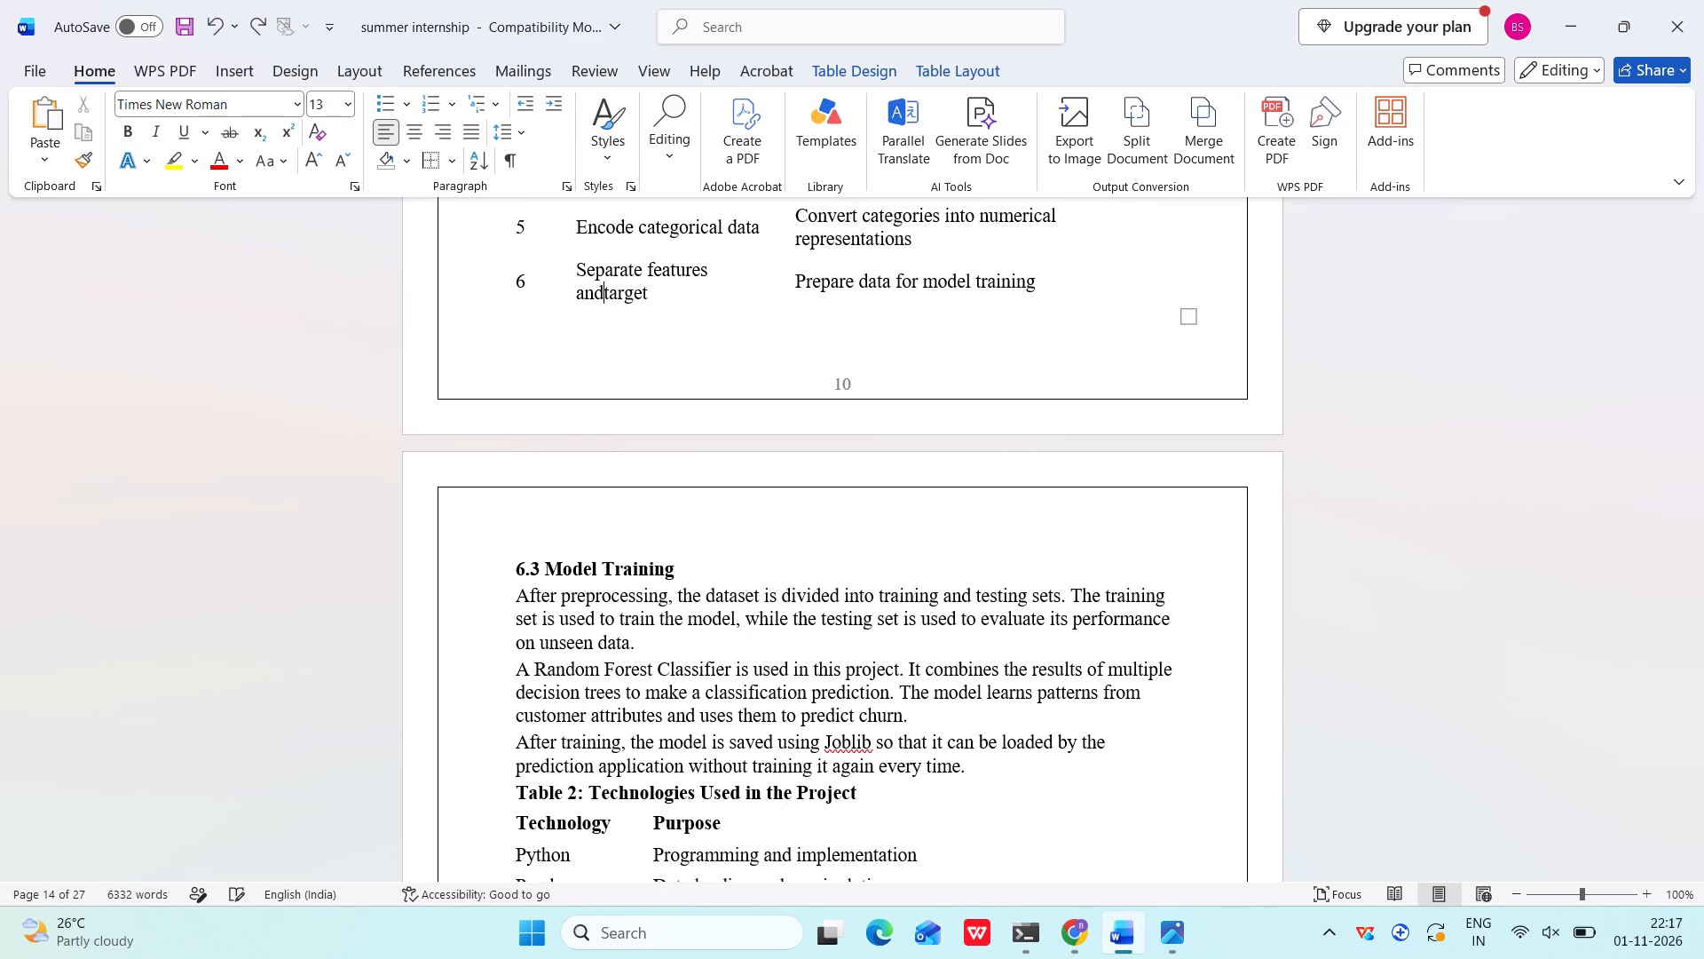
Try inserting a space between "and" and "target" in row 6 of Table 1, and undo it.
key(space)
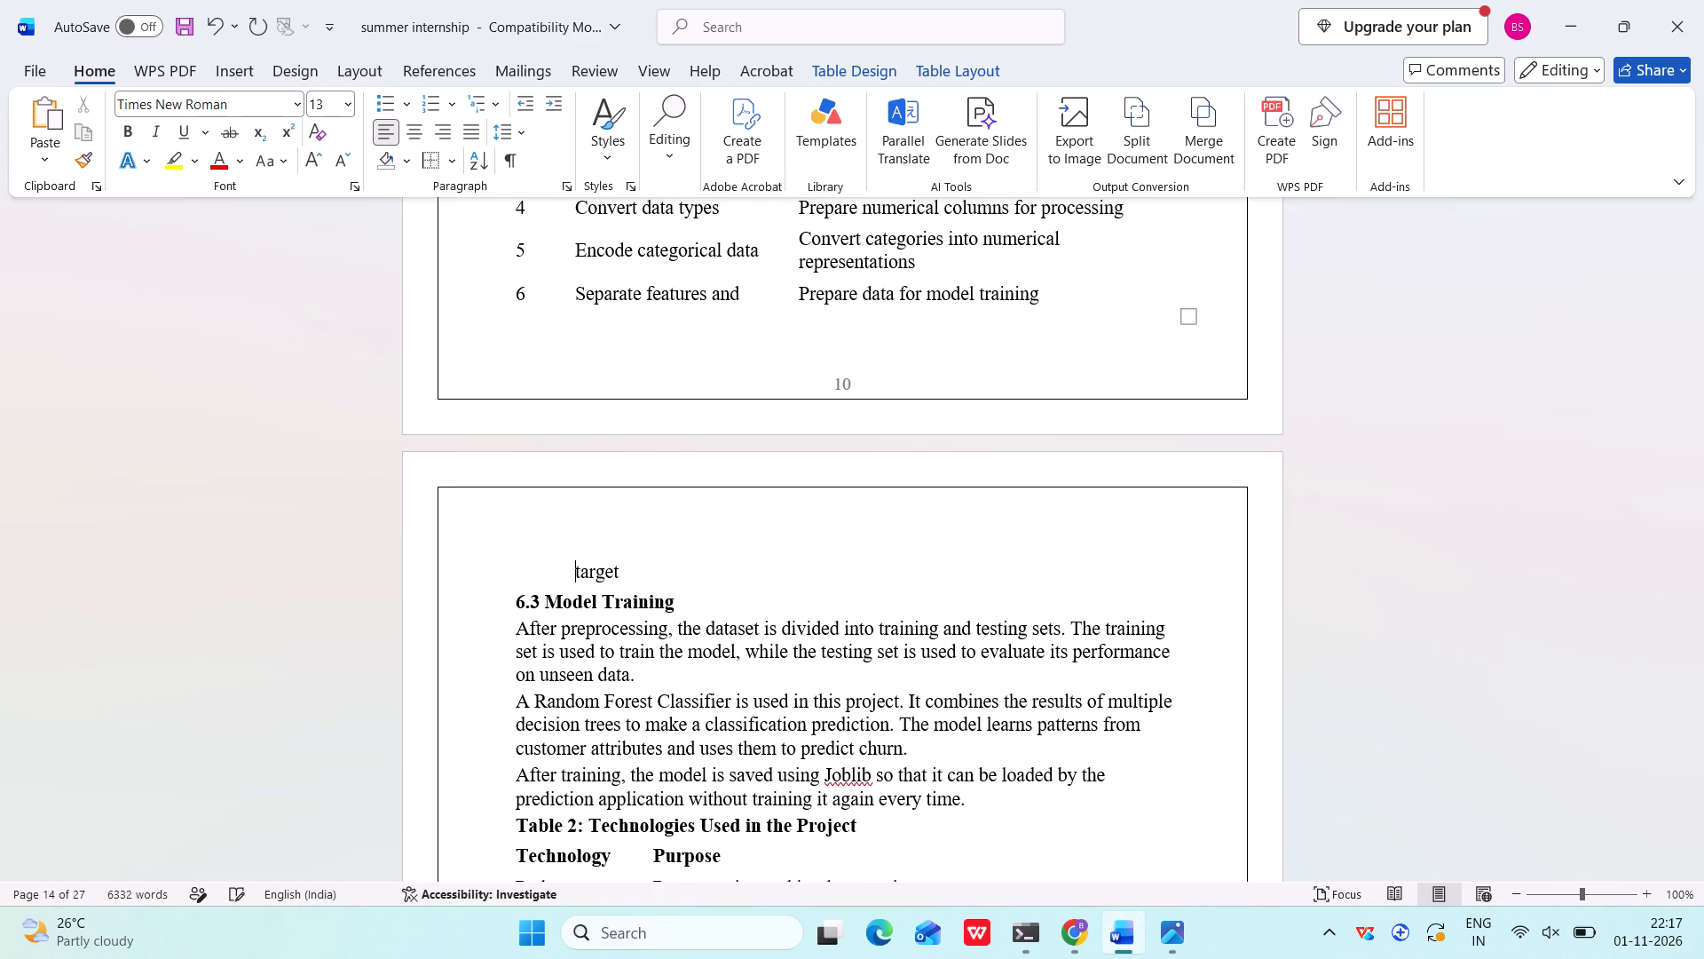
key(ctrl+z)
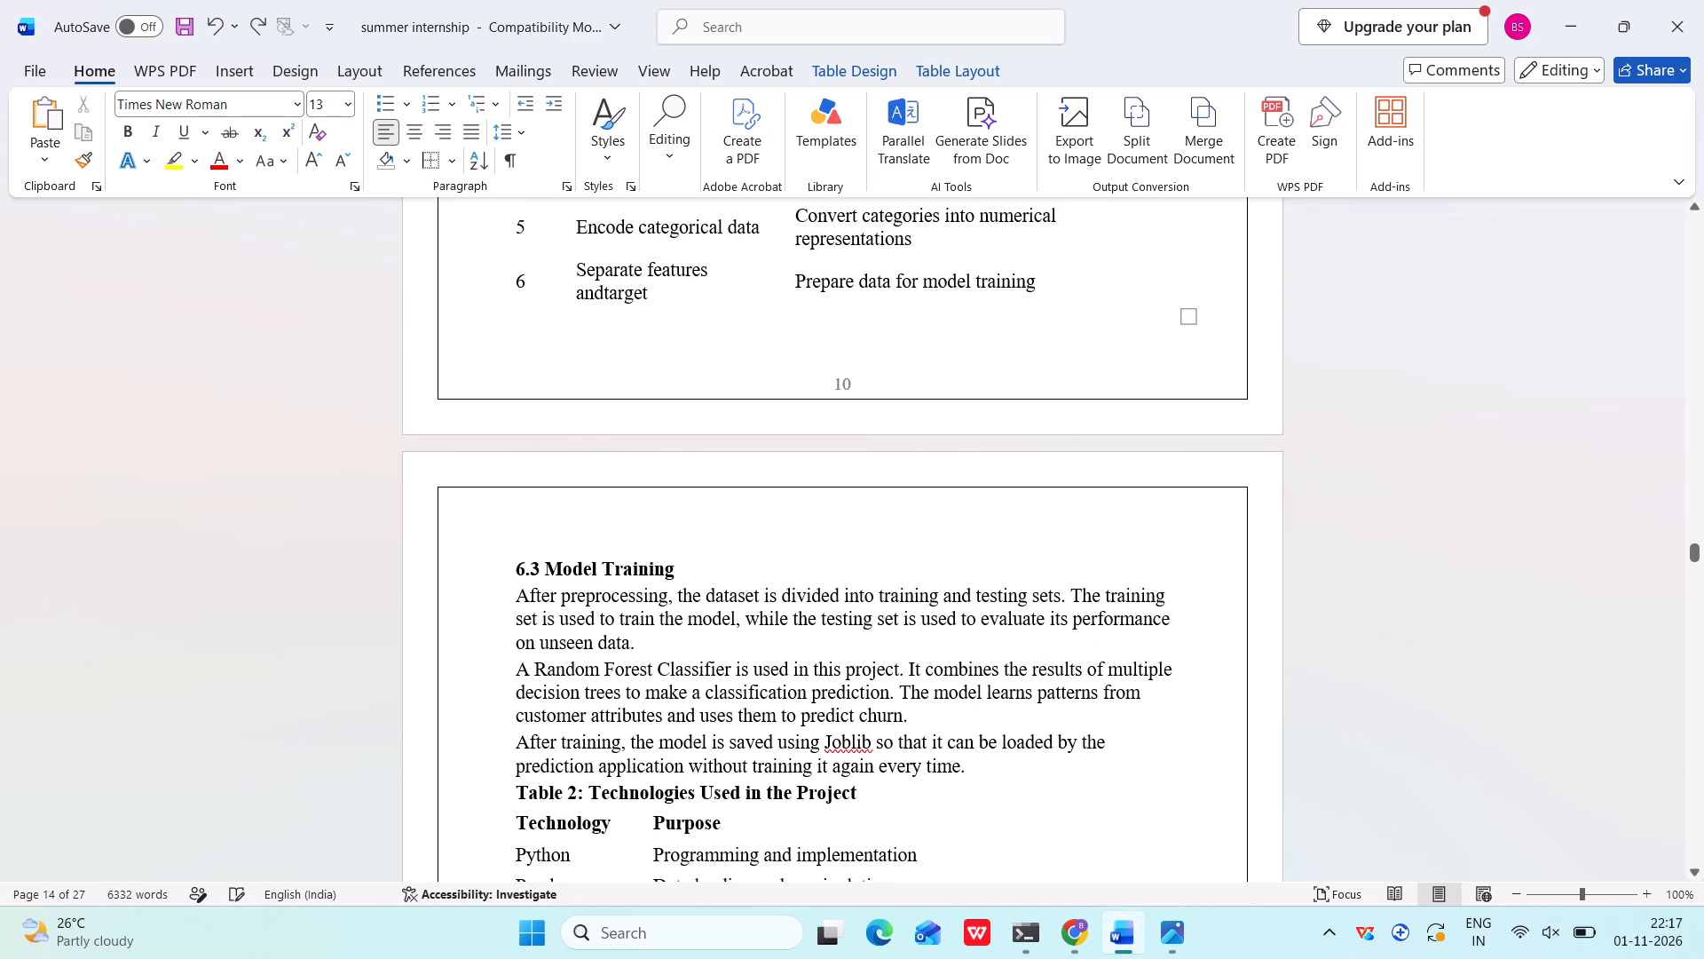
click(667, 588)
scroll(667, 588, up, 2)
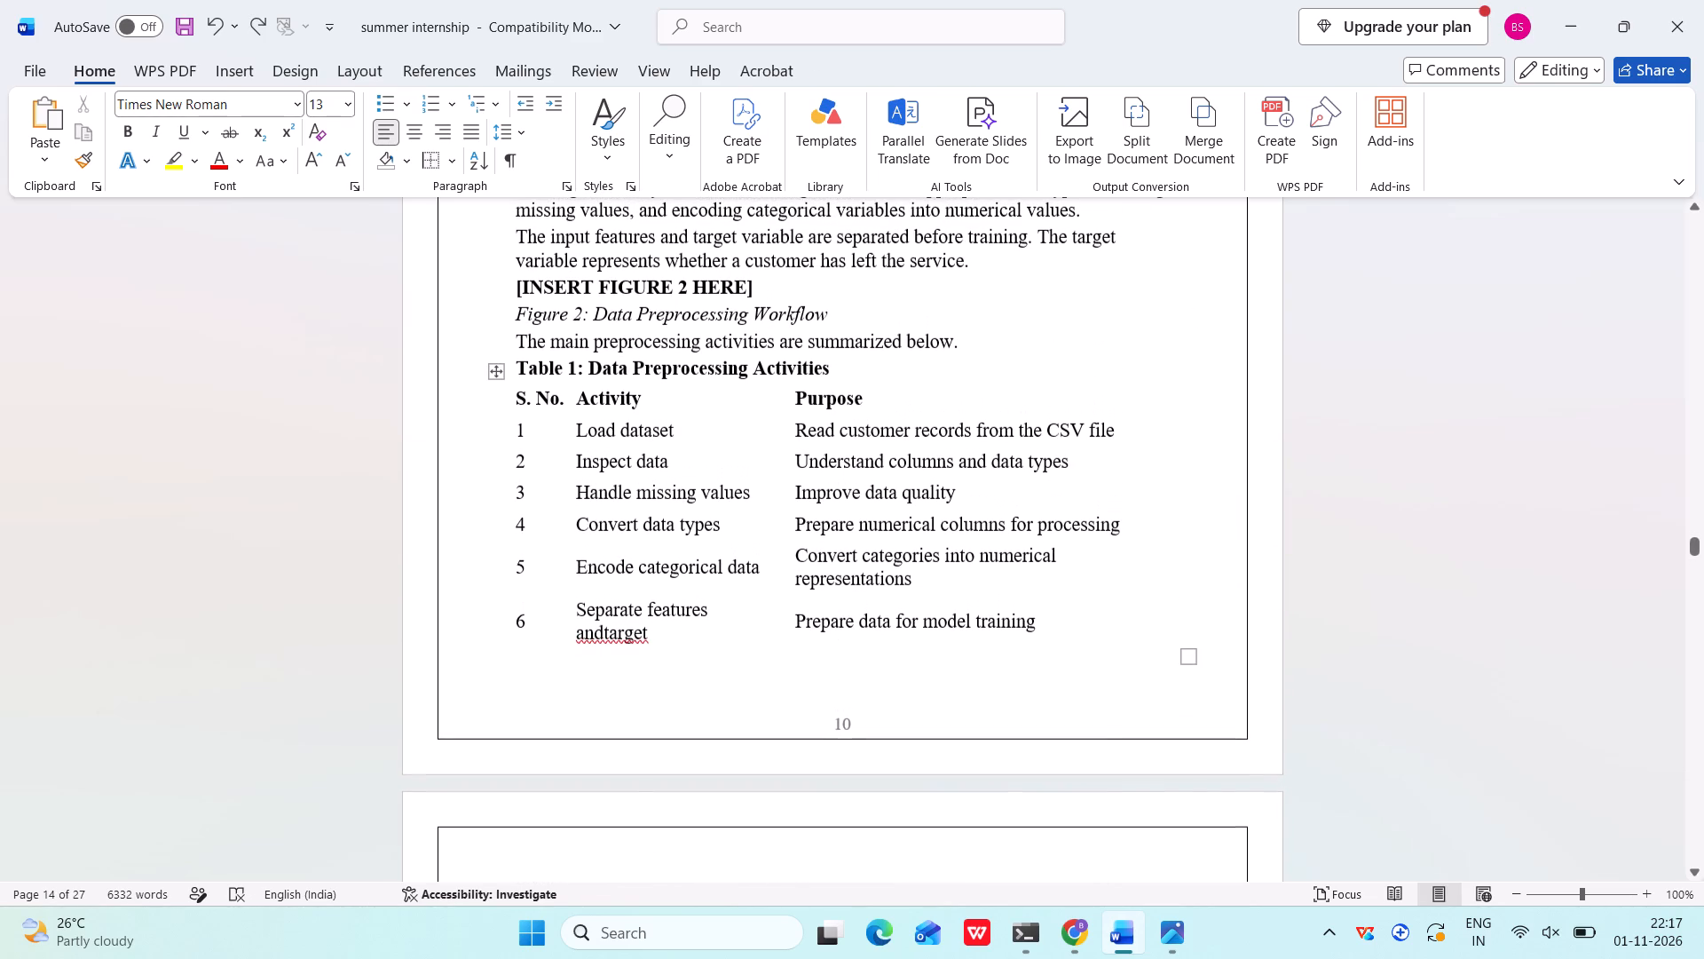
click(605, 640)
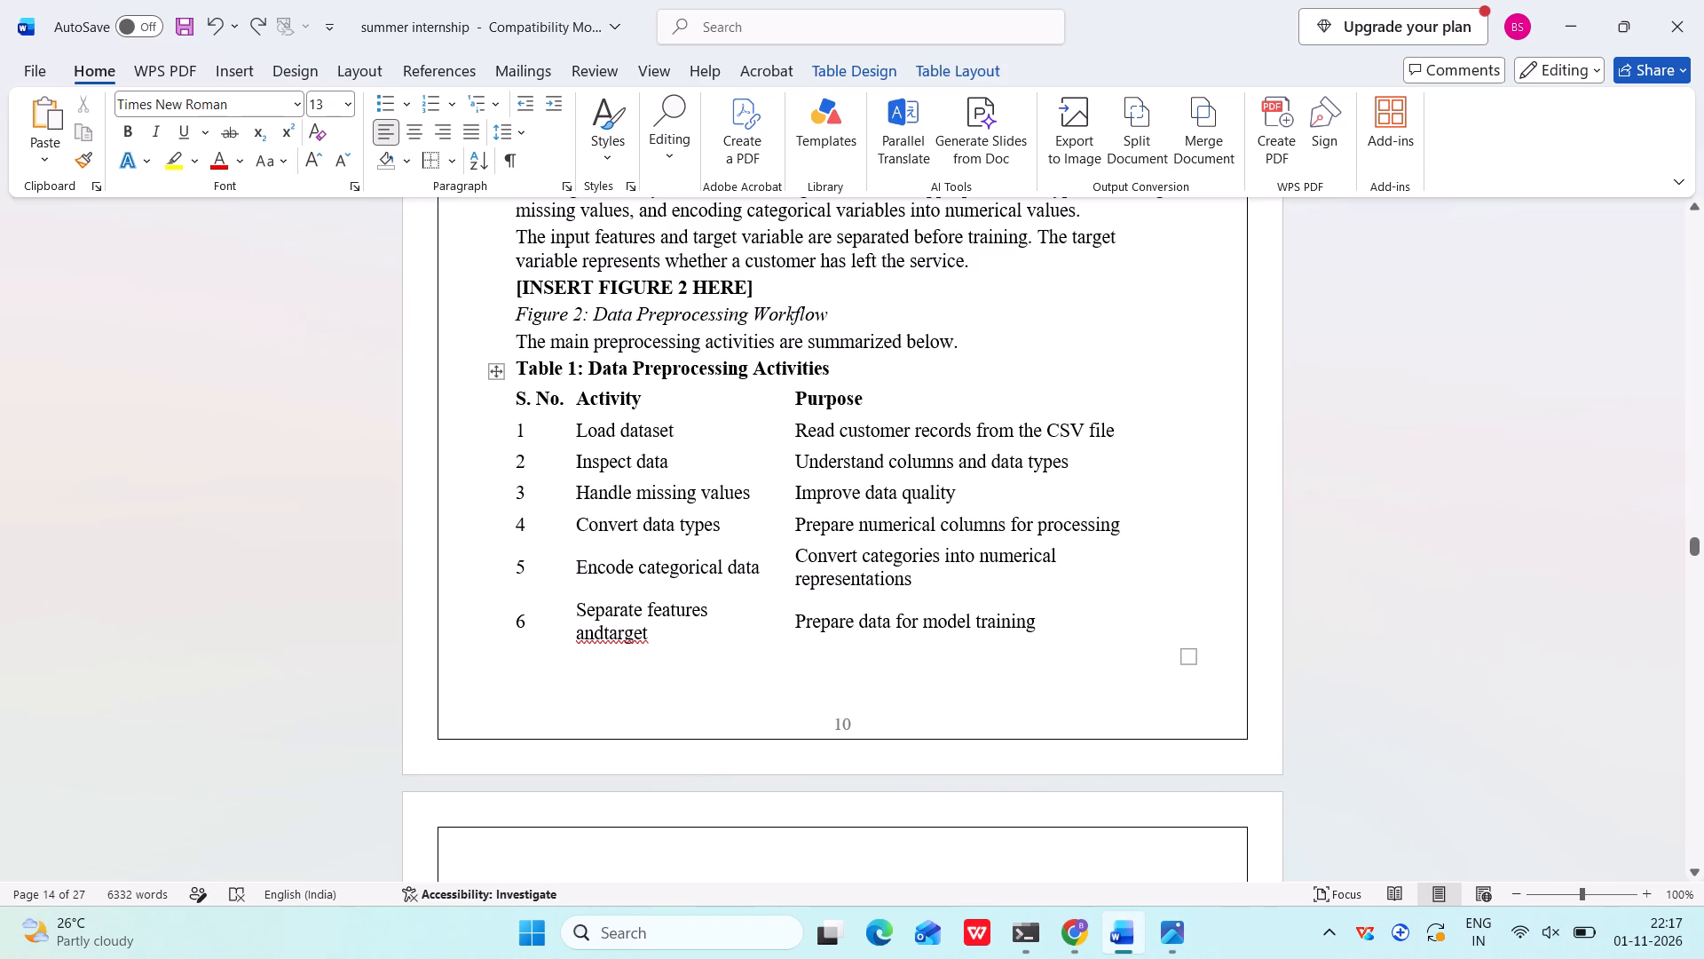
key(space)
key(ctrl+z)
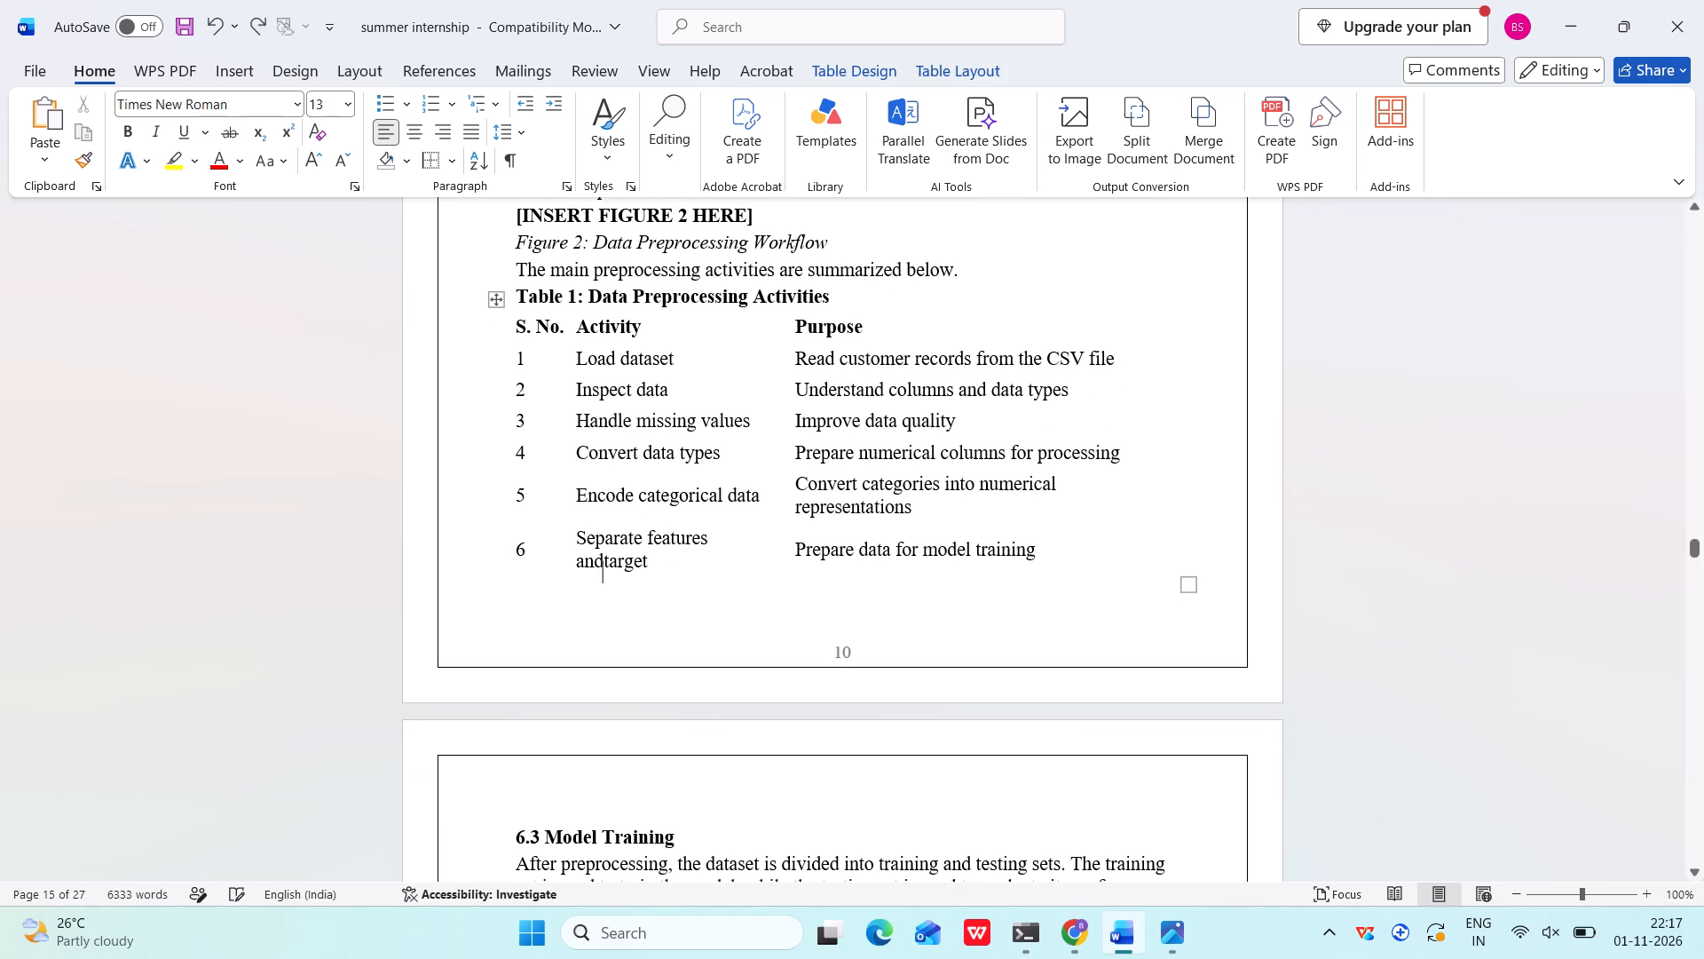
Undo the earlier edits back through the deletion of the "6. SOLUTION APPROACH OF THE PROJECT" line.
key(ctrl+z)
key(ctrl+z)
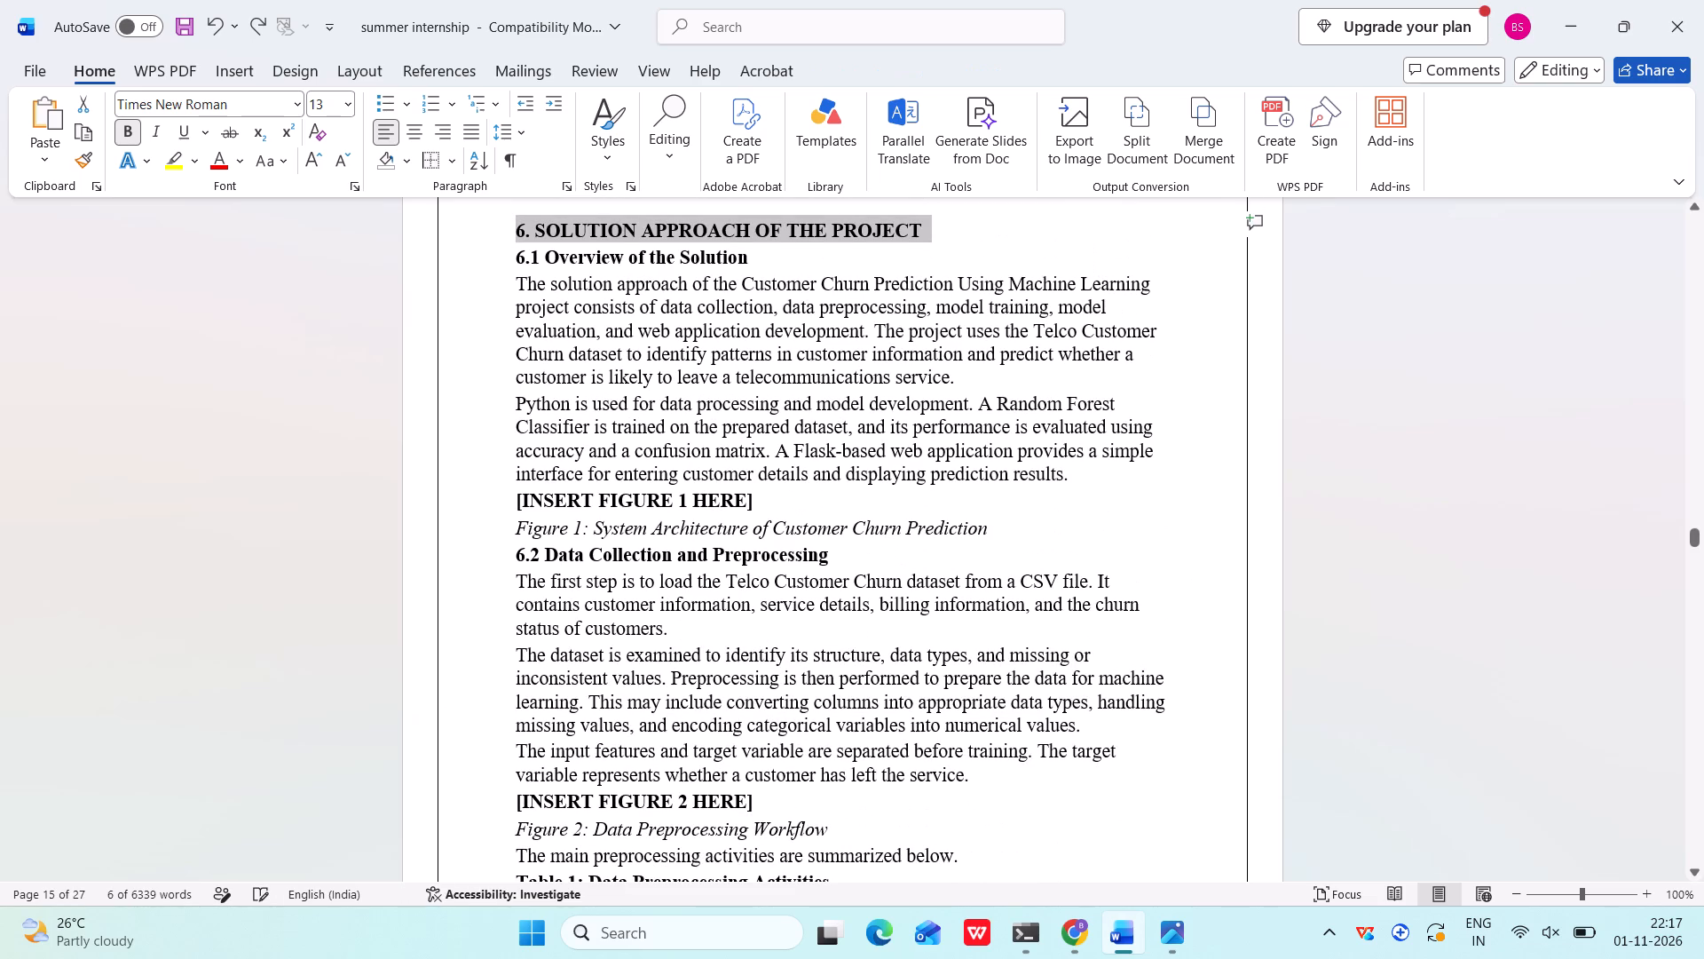
Delete the duplicate "6. SOLUTION APPROACH OF THE PROJECT" line under the chapter title, together with the empty line above it.
click(649, 641)
scroll(649, 641, up, 1)
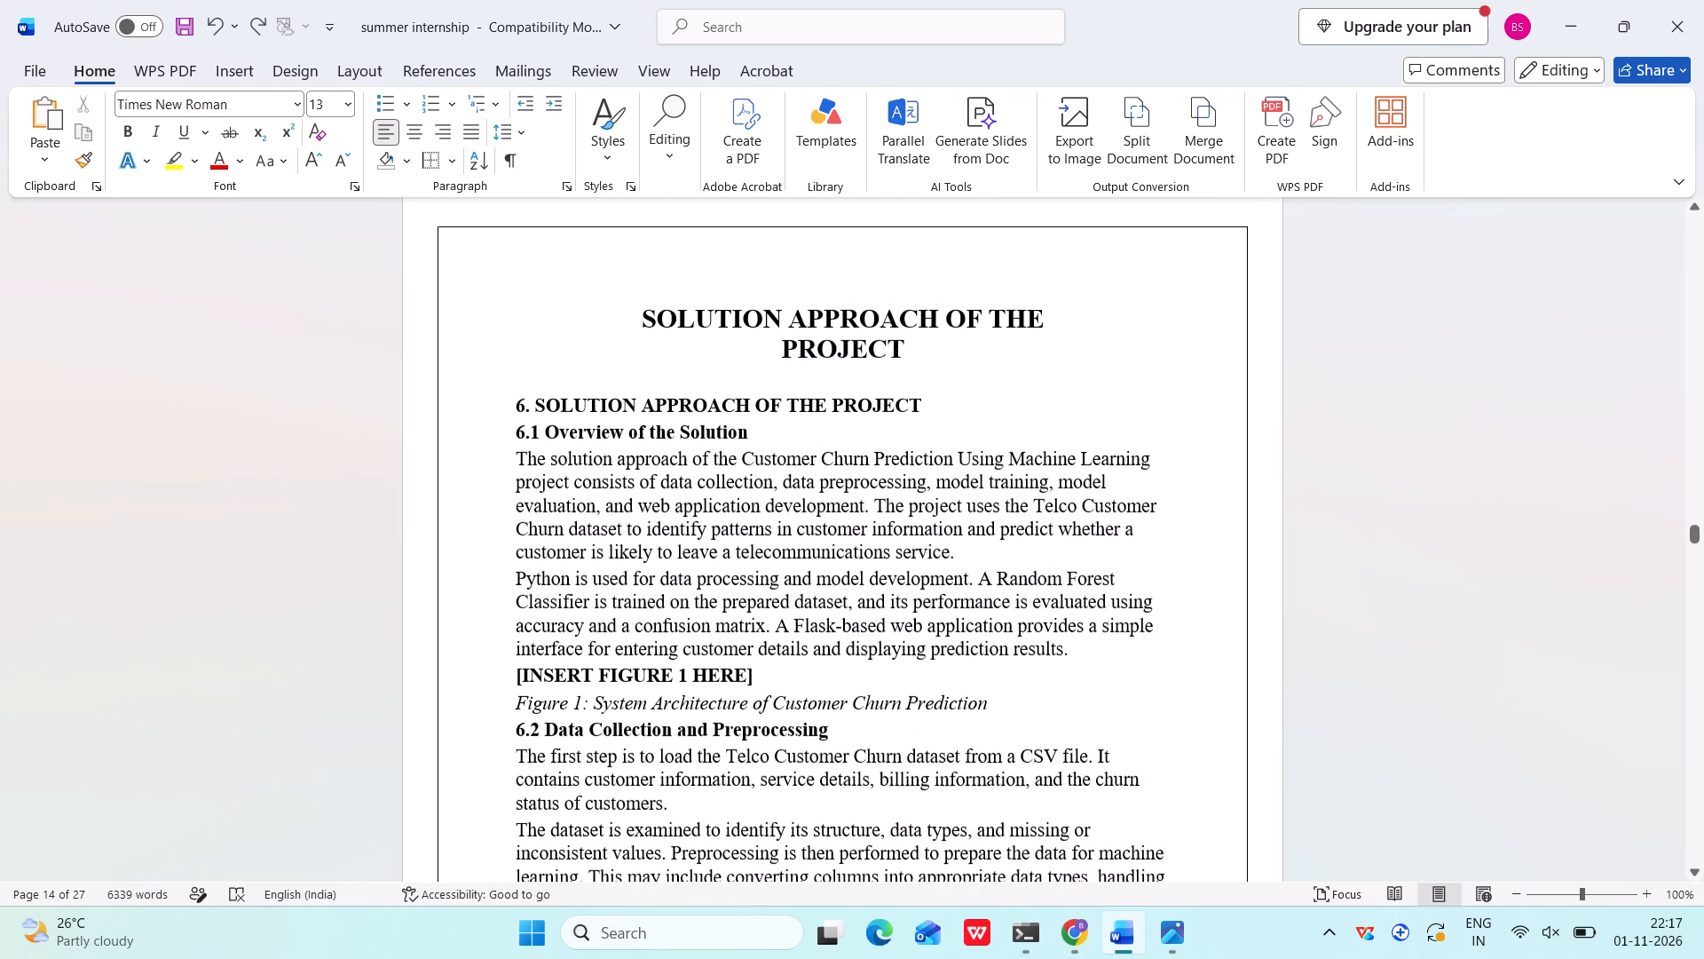
drag(949, 393, 933, 431)
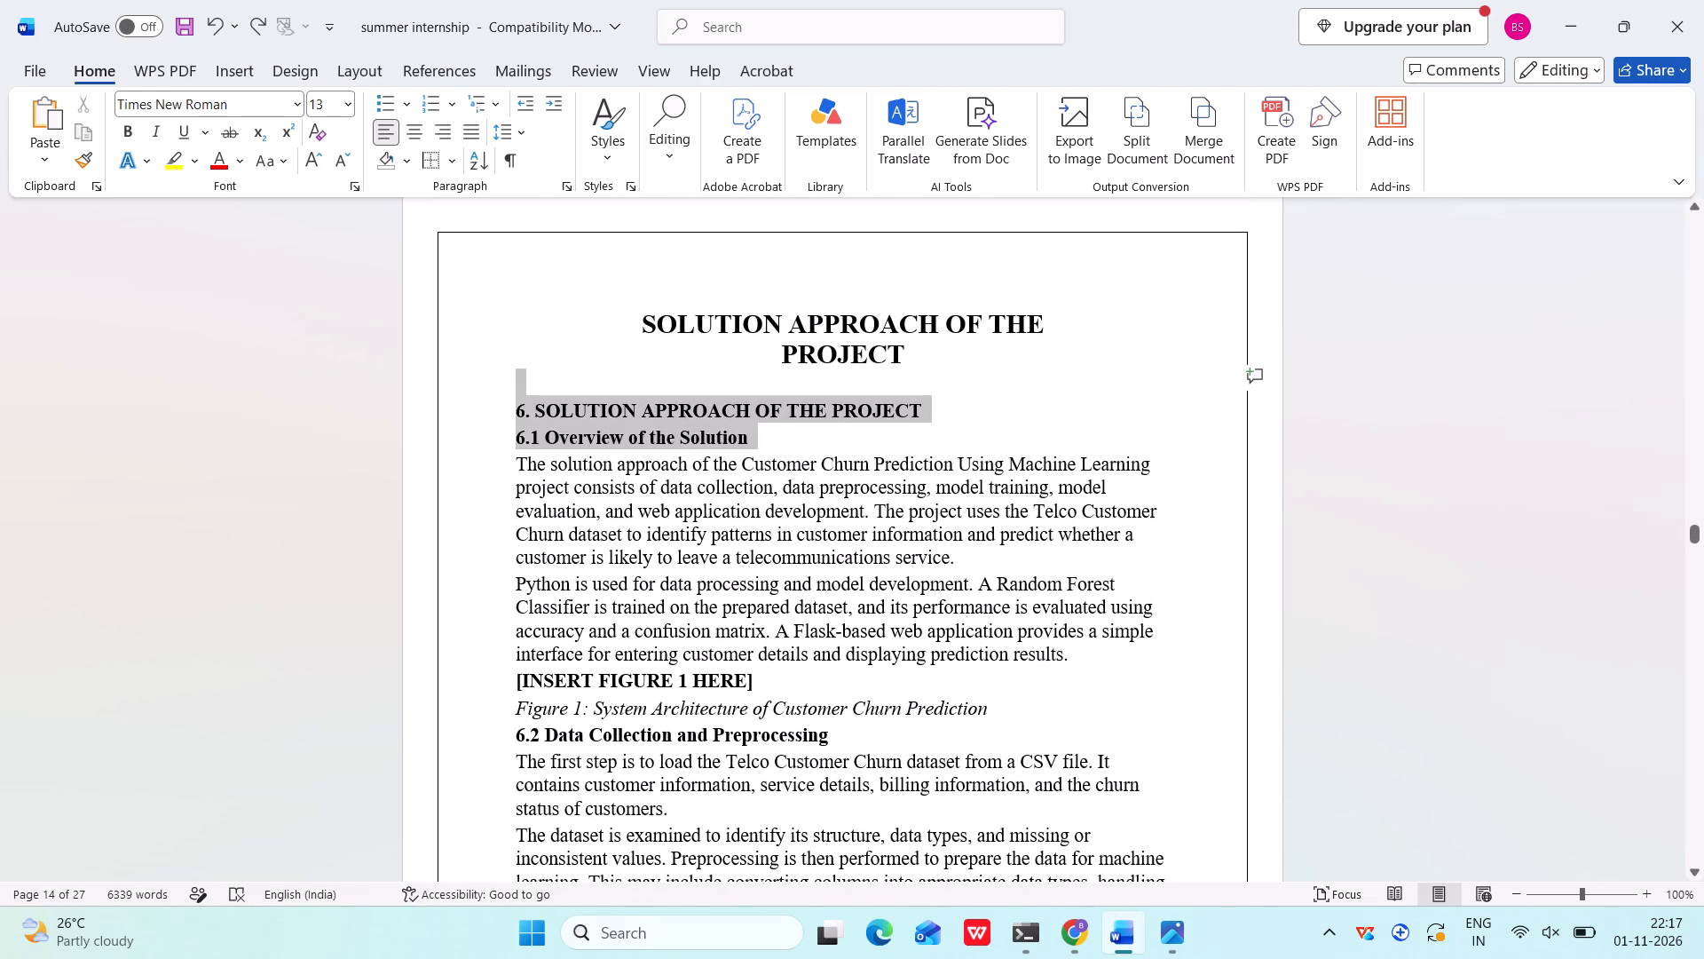
drag(933, 431, 927, 408)
key(BackSpace)
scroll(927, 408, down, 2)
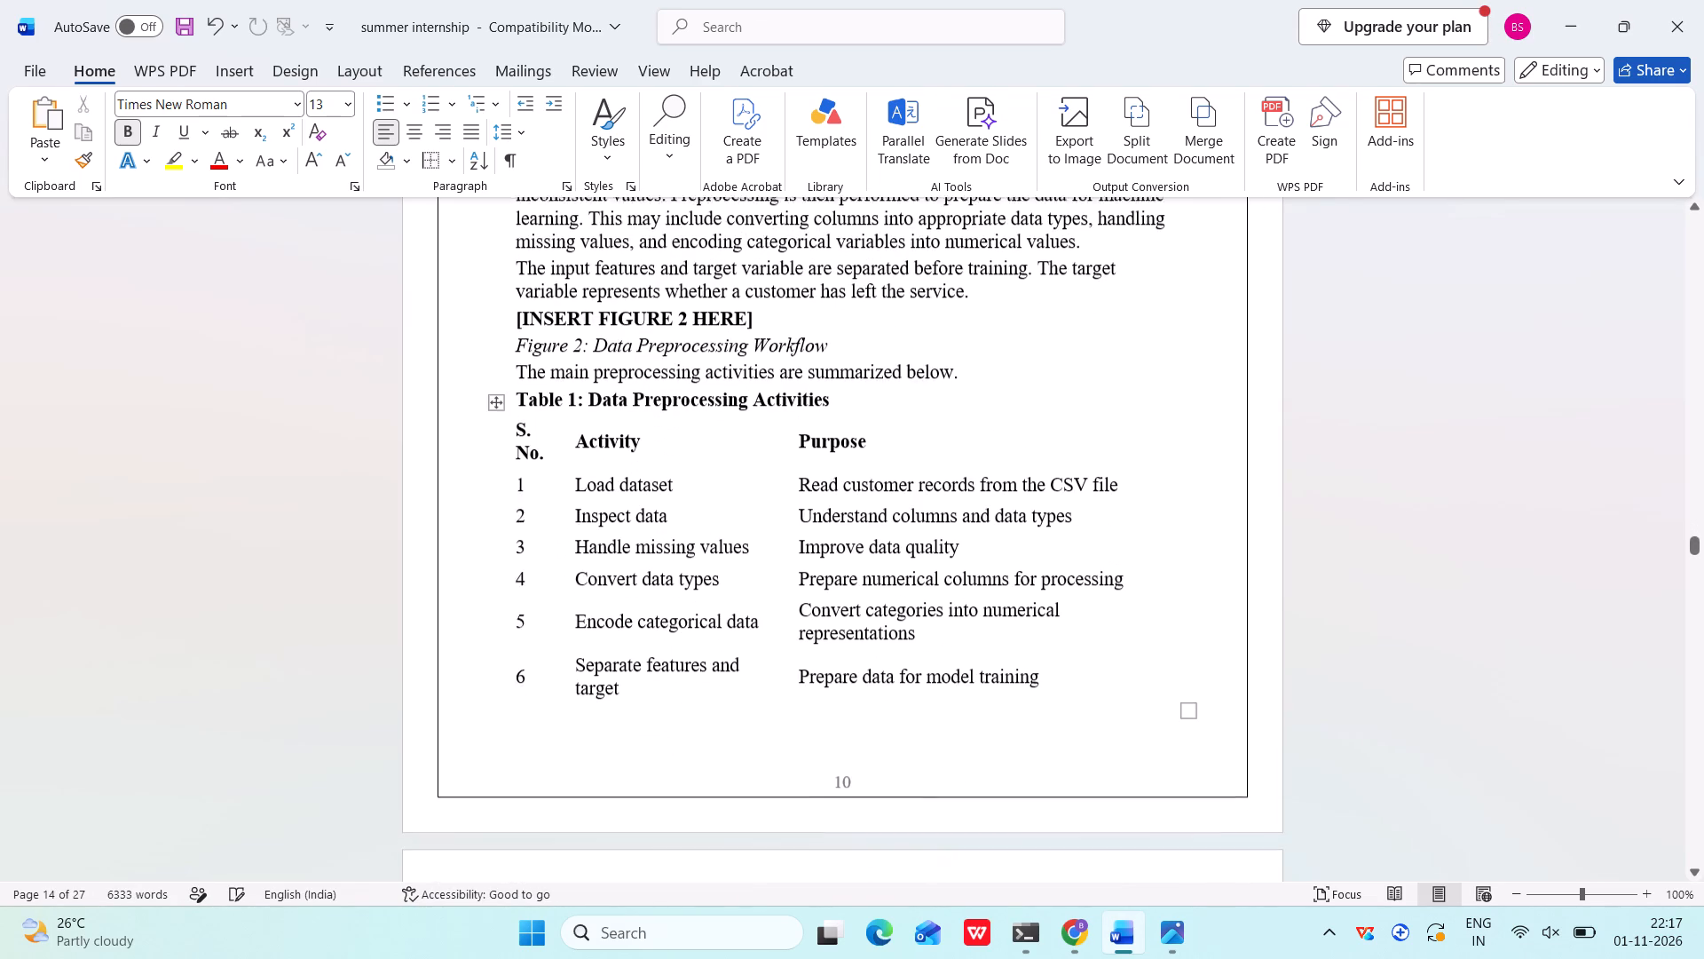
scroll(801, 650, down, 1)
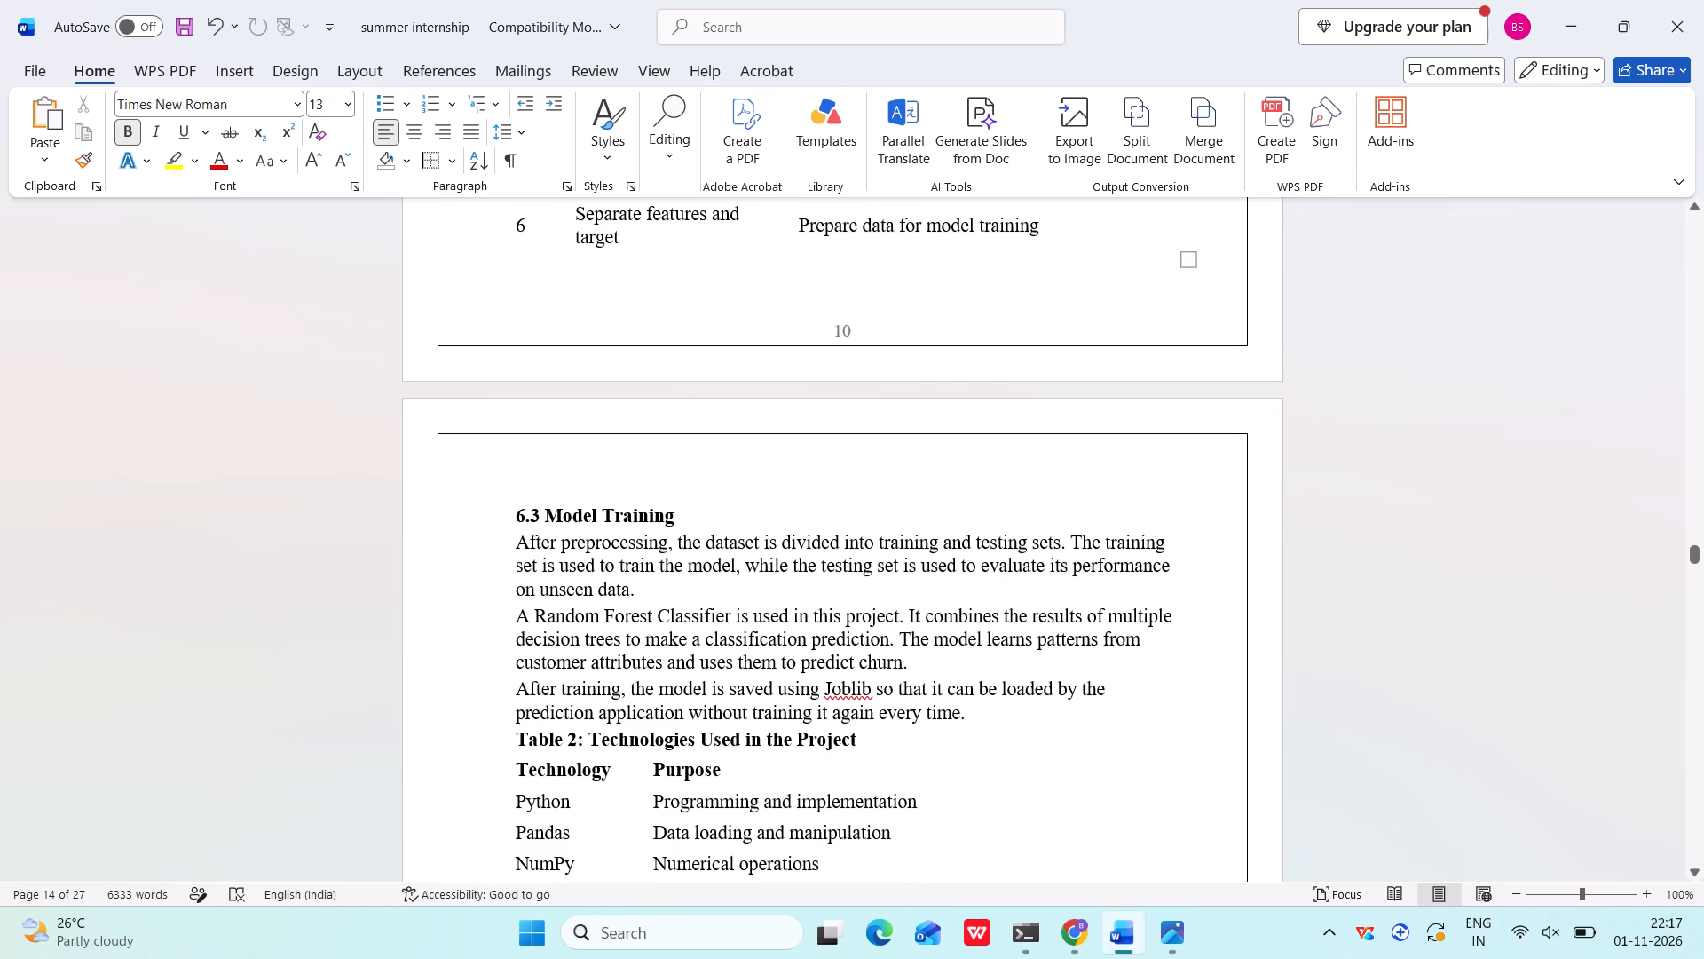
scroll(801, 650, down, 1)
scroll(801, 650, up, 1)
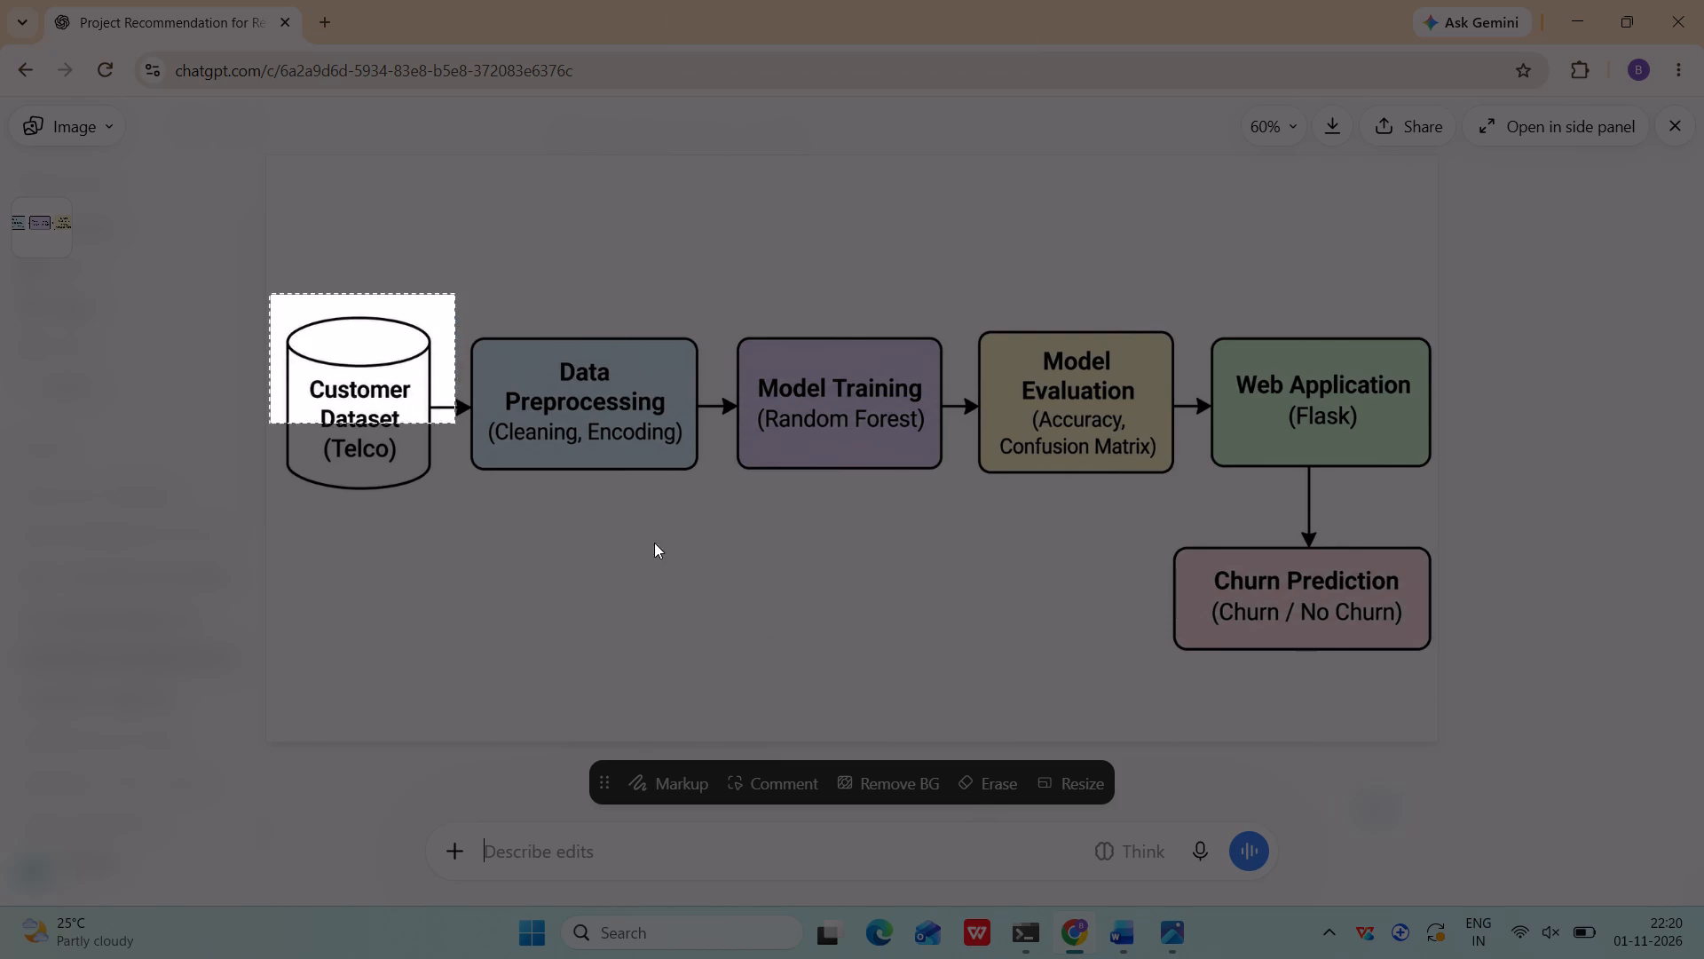
drag(654, 543, 1255, 685)
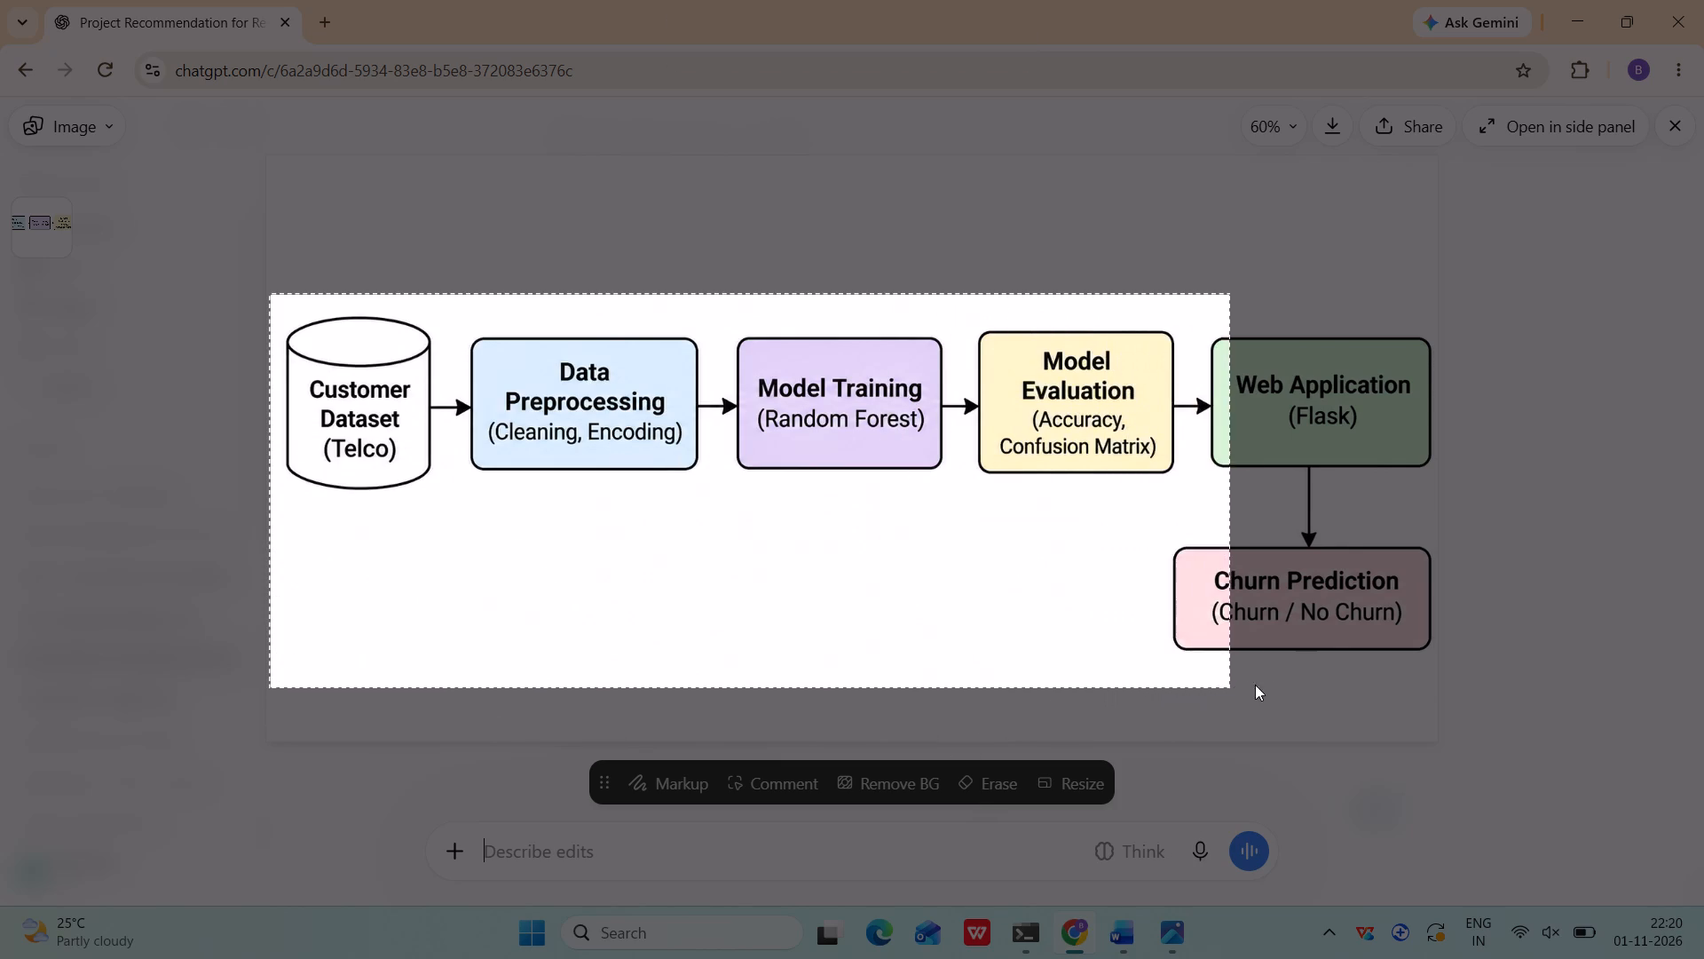
drag(1255, 685, 1440, 671)
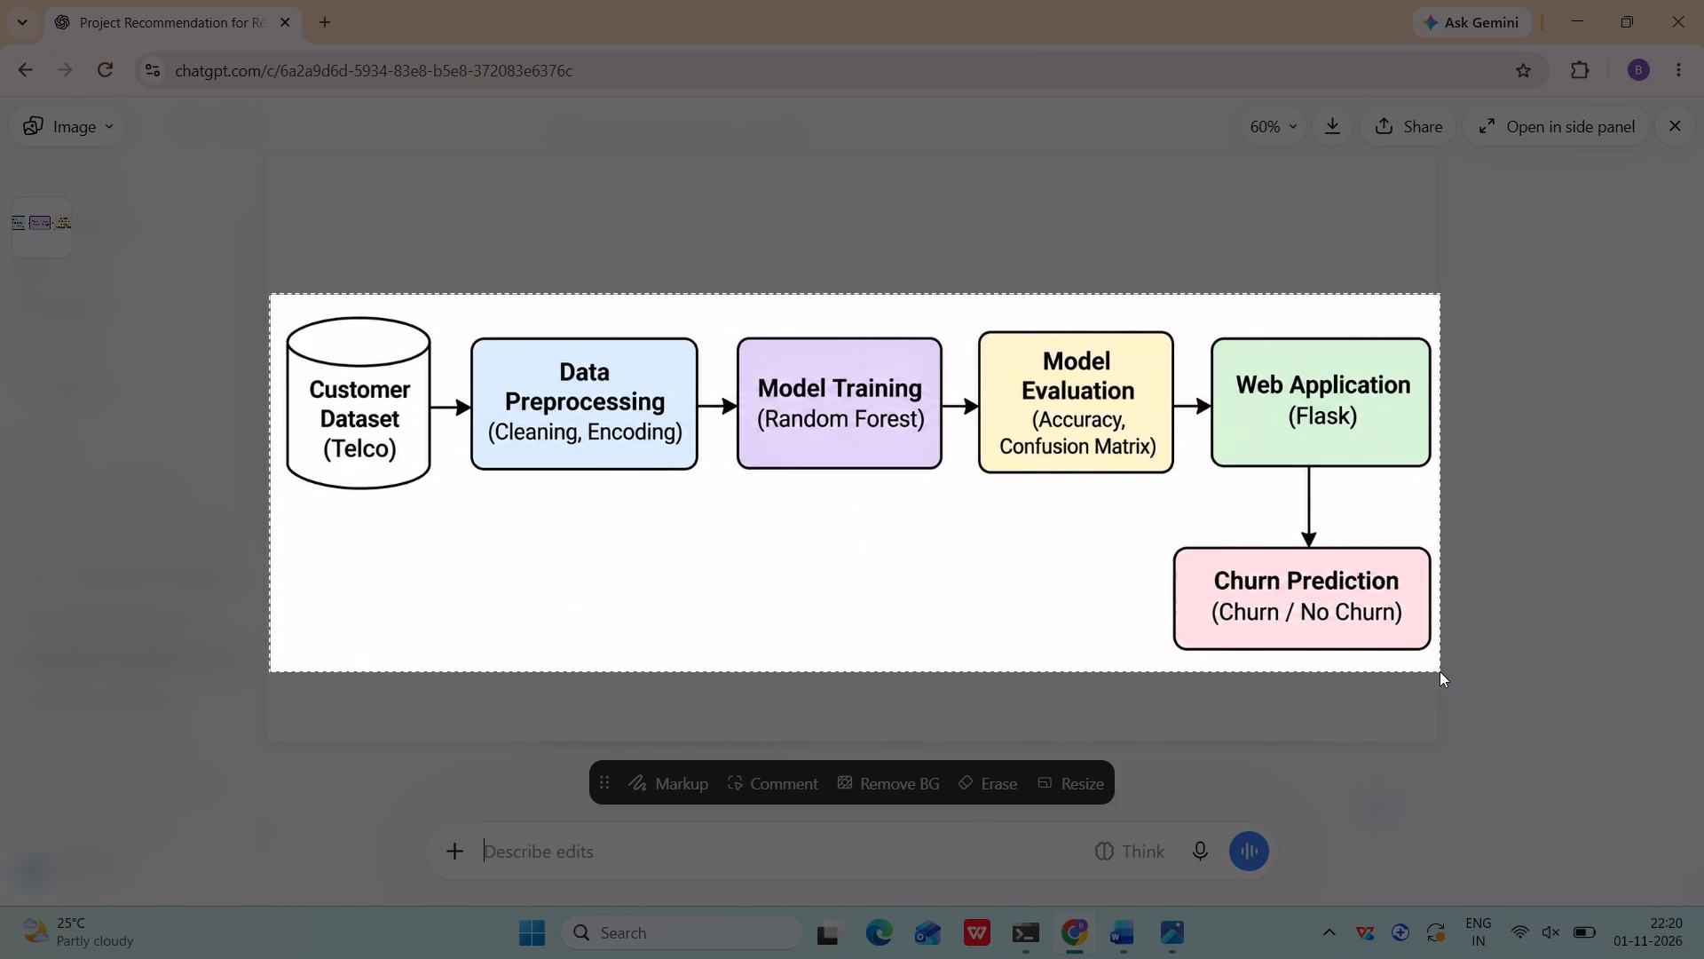
drag(1440, 671, 1437, 655)
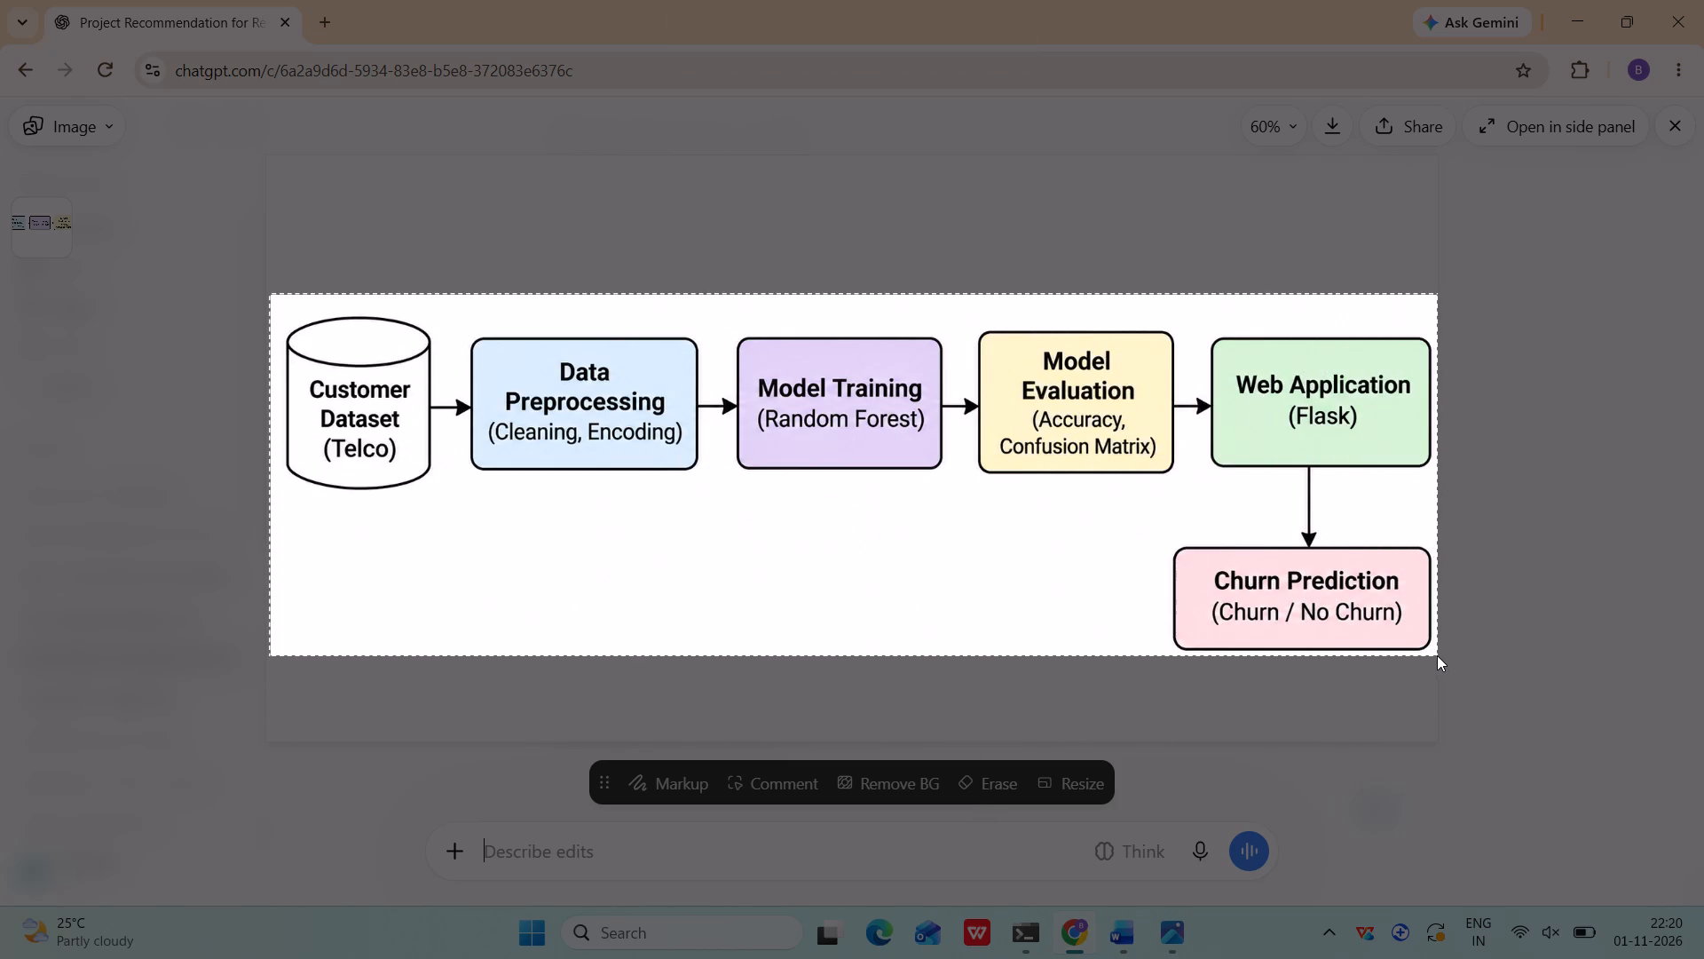
drag(1437, 655, 1436, 654)
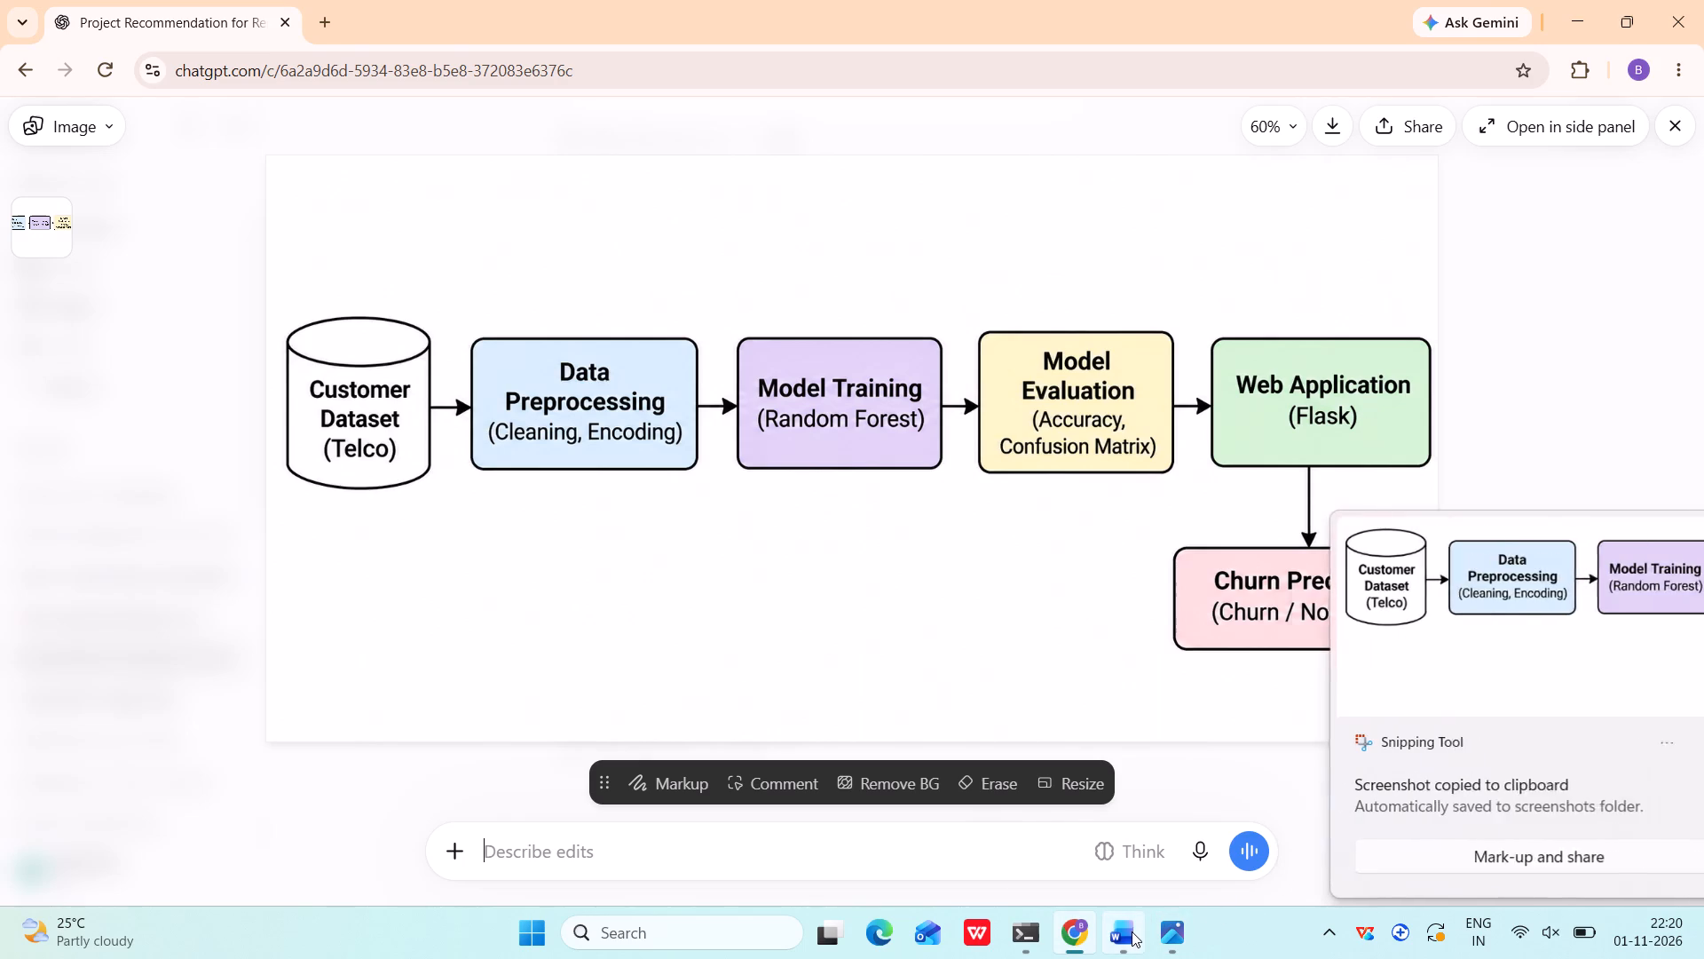
Switch to the Word report and replace only the "[INSERT FIGURE 1 HERE]" placeholder in section 6.1 with the captured diagram, keeping the caption.
click(1132, 931)
scroll(932, 725, up, 1)
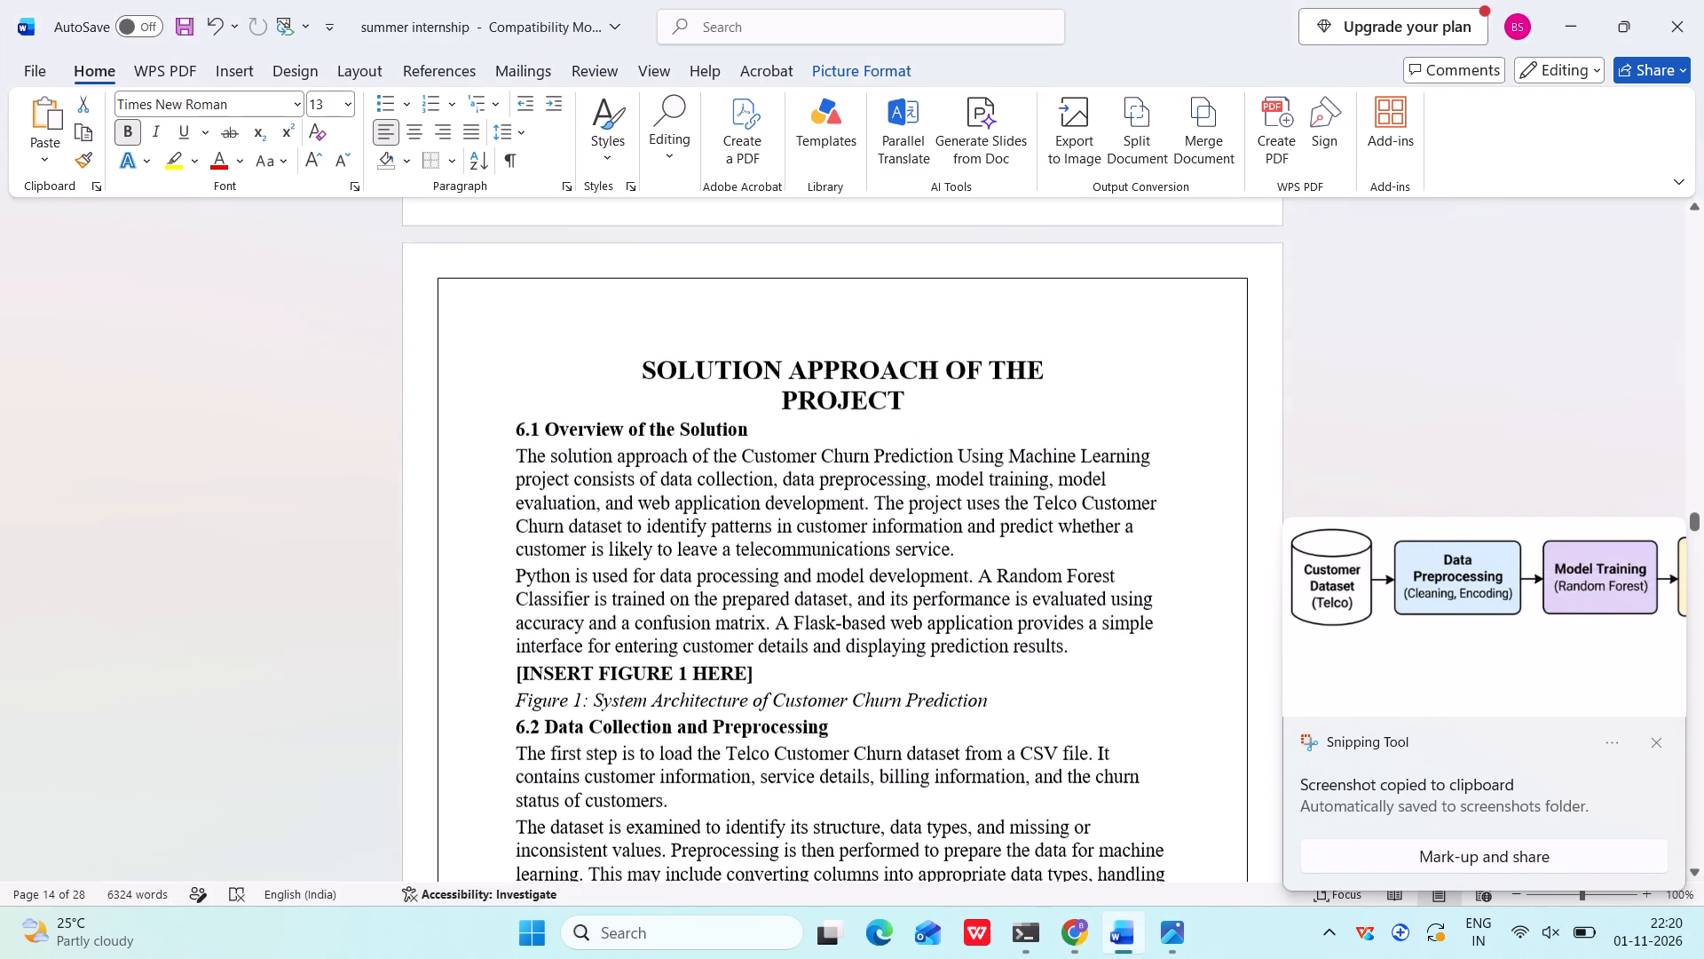
drag(998, 730, 935, 730)
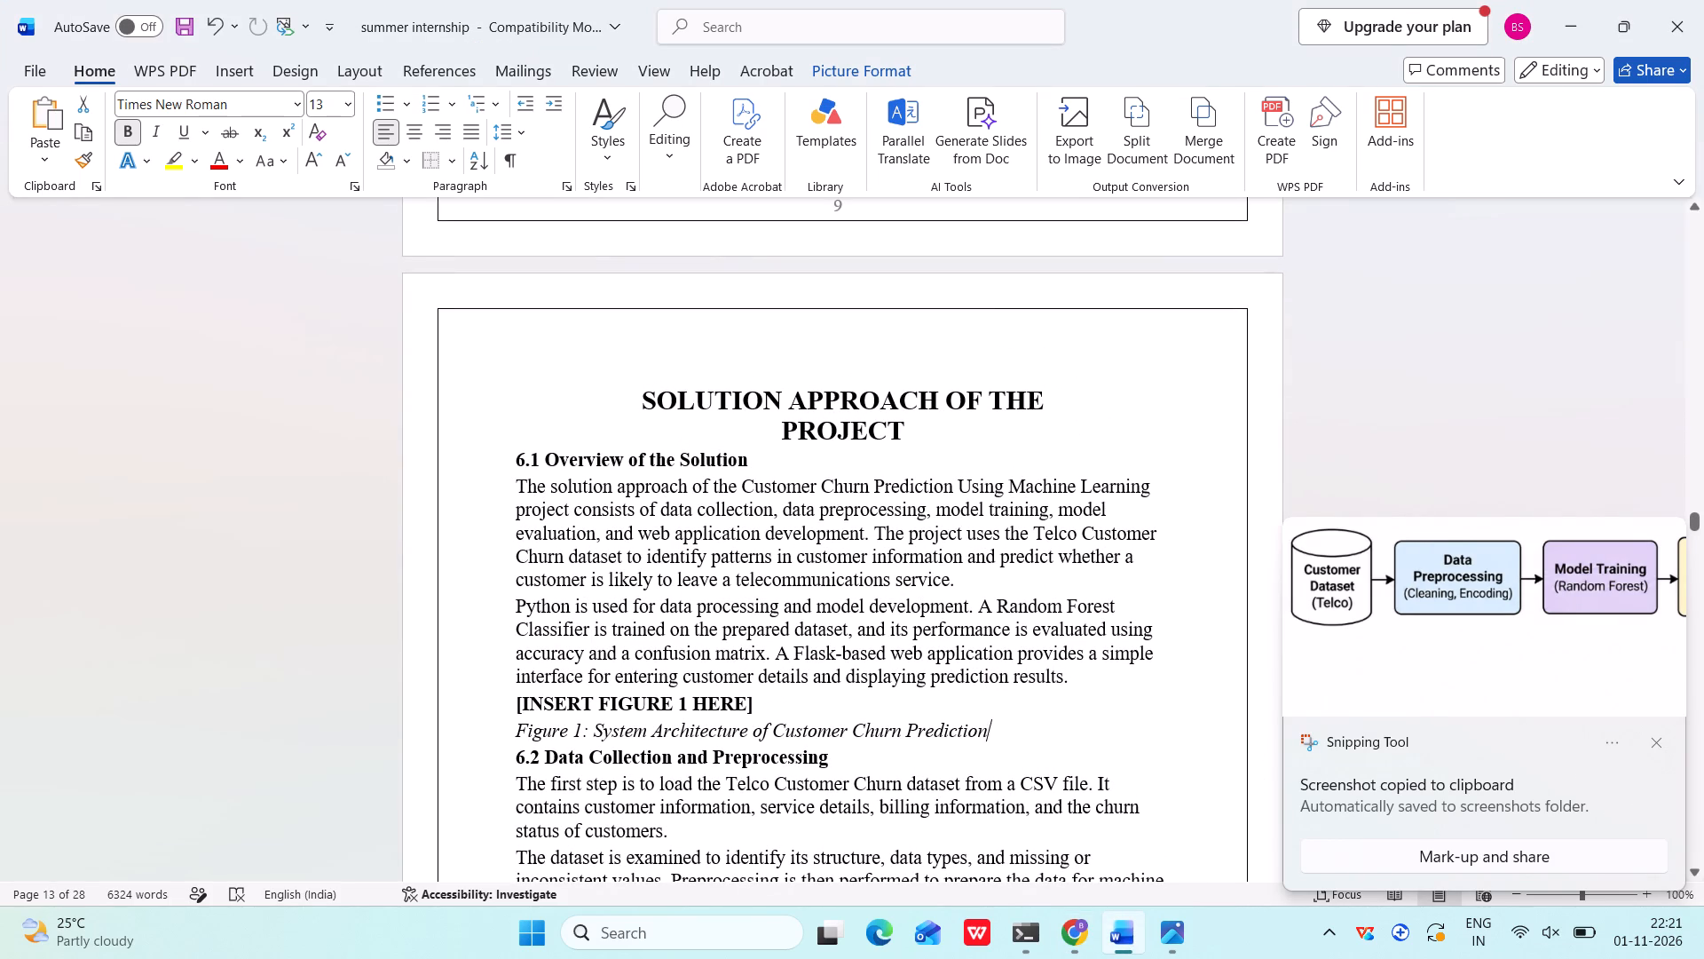
drag(935, 730, 526, 697)
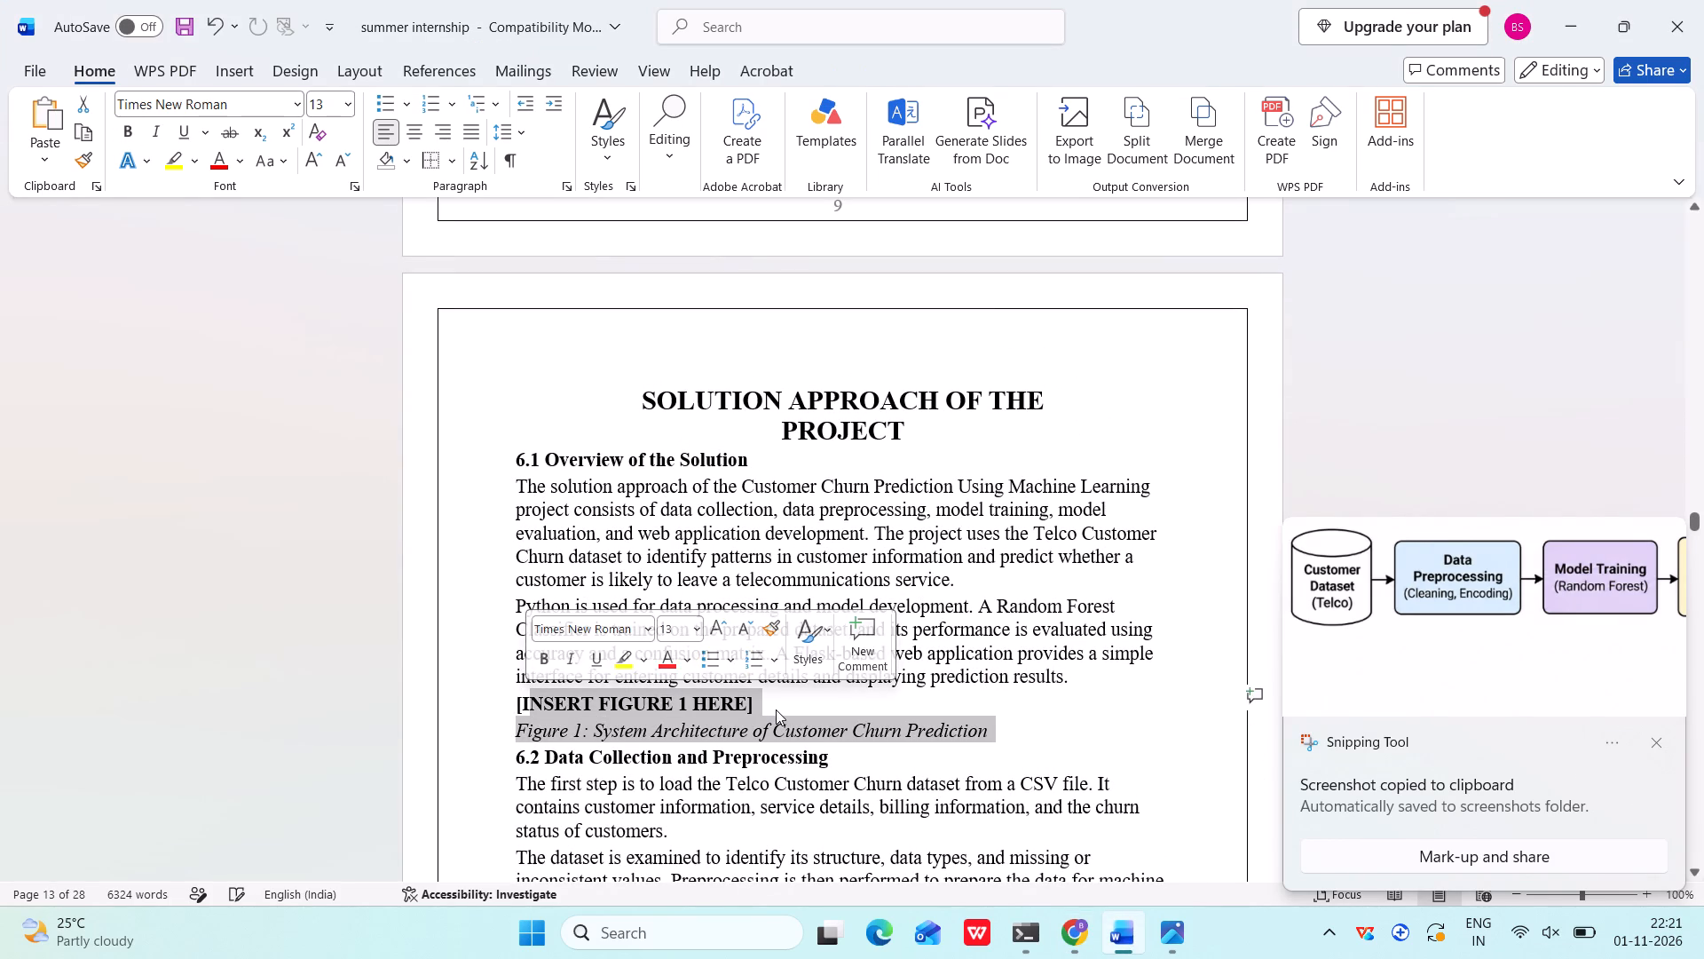
click(777, 709)
drag(763, 701, 517, 706)
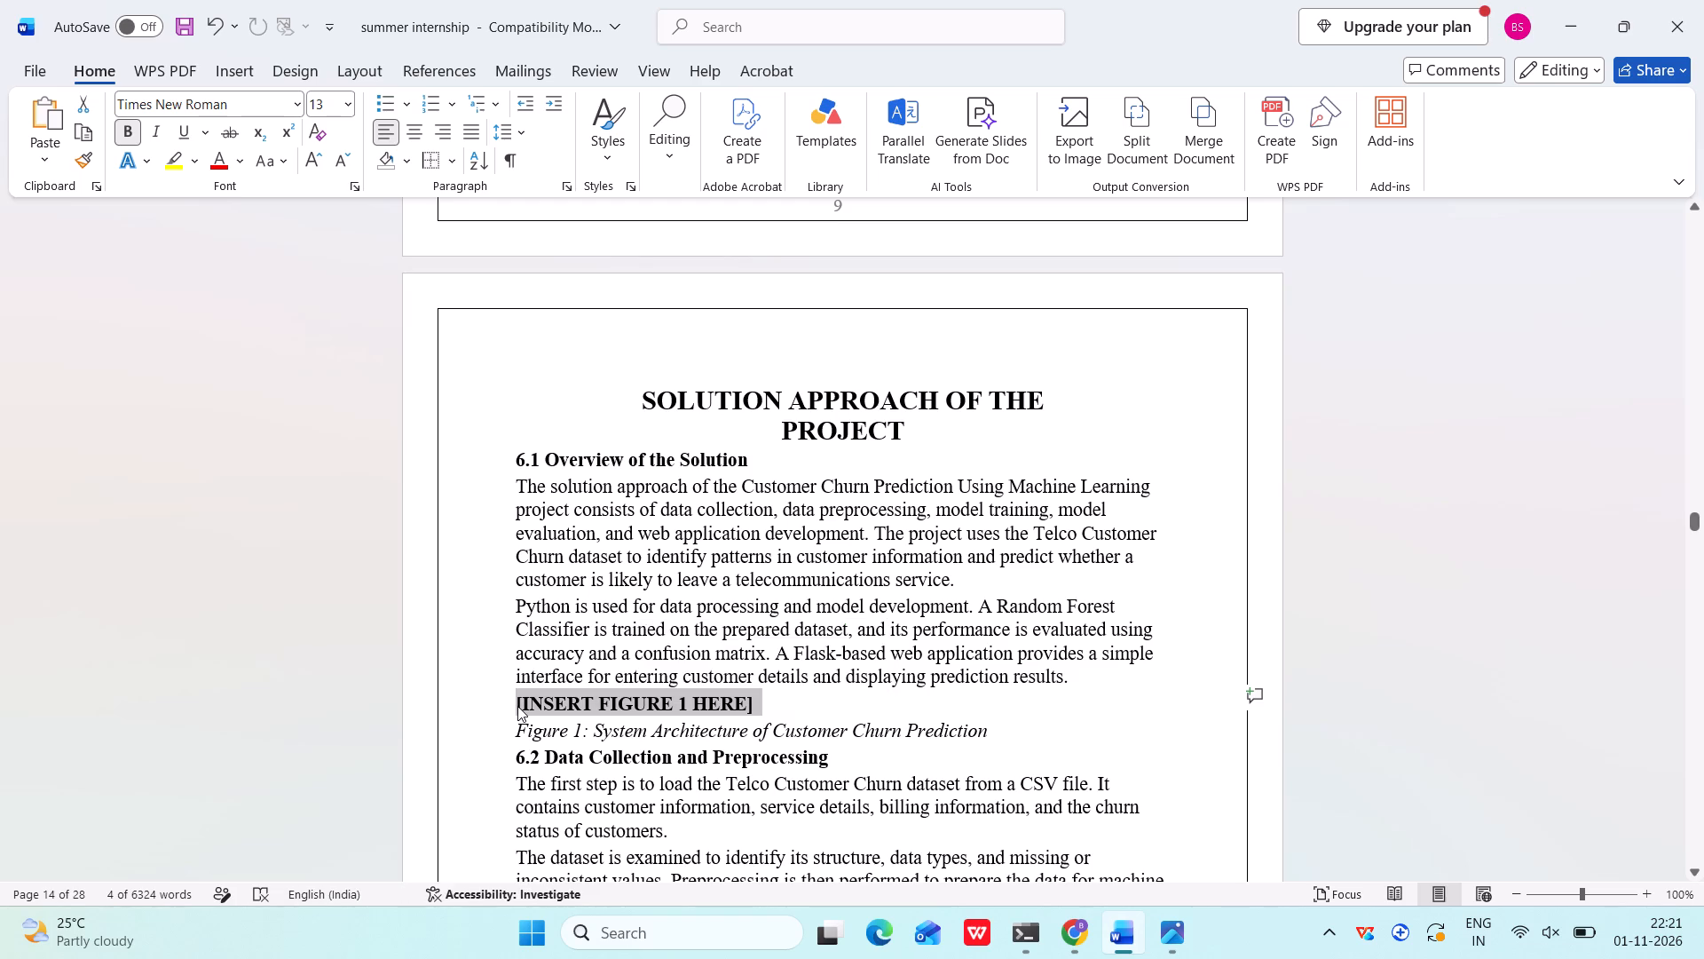
key(ctrl+v)
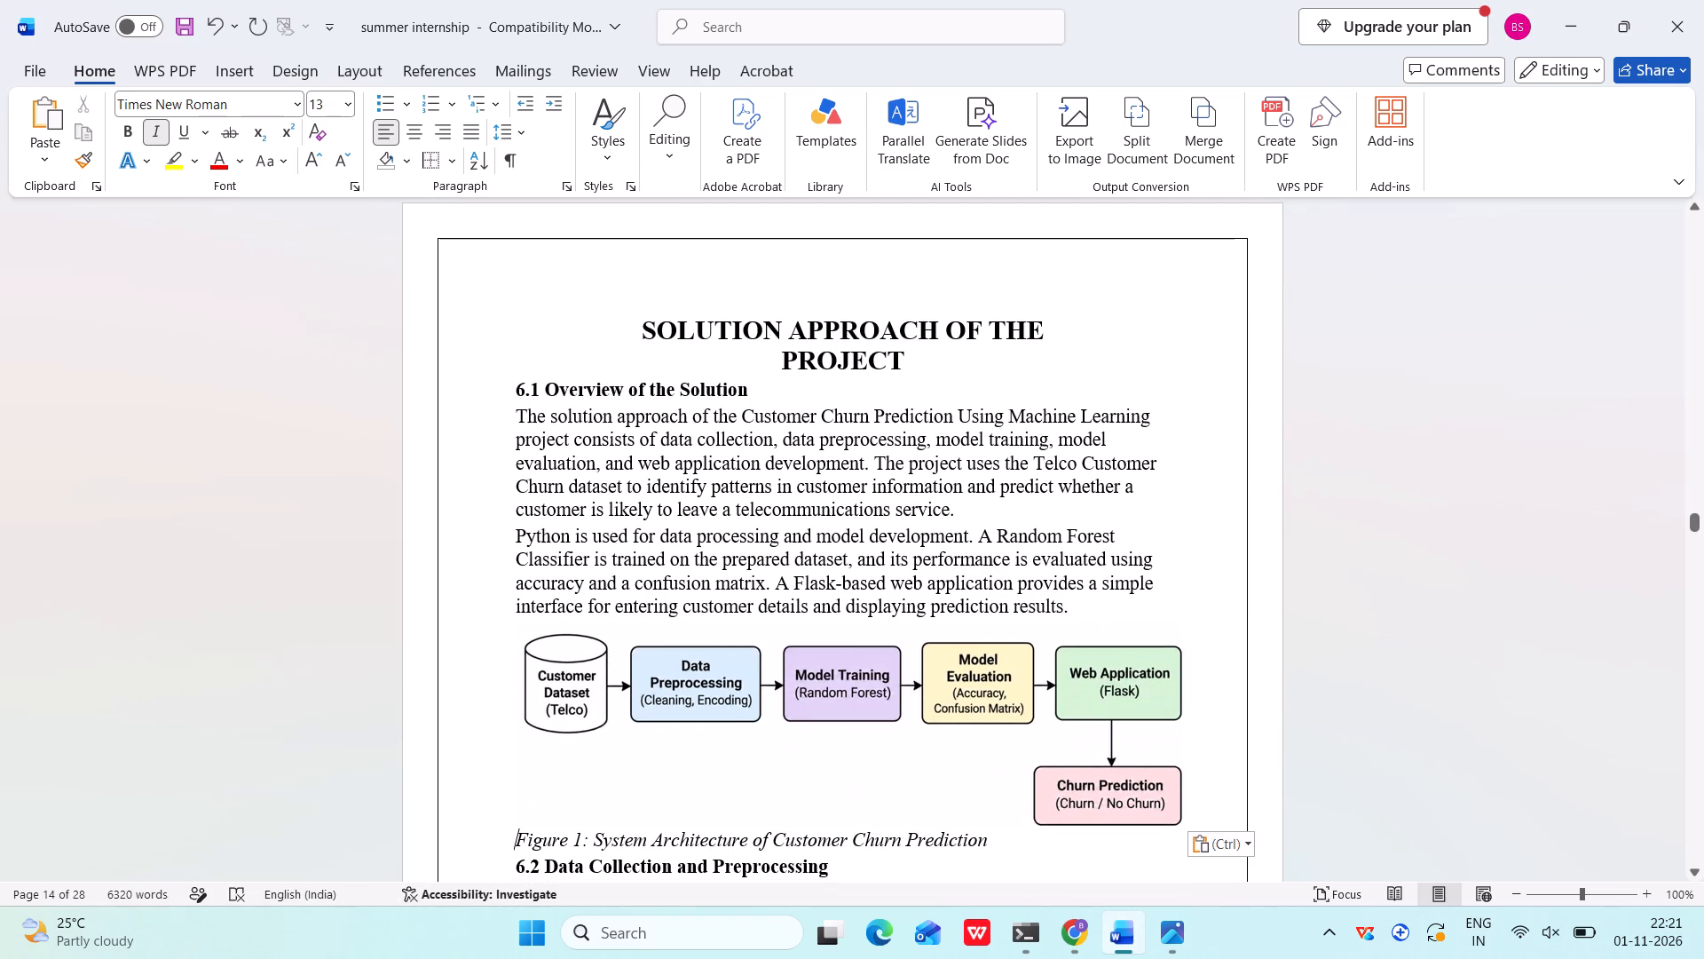
Shrink the preprocessing workflow picture in section 6.2 and flatten its height so it fits below the text on the preceding page.
scroll(889, 733, down, 1)
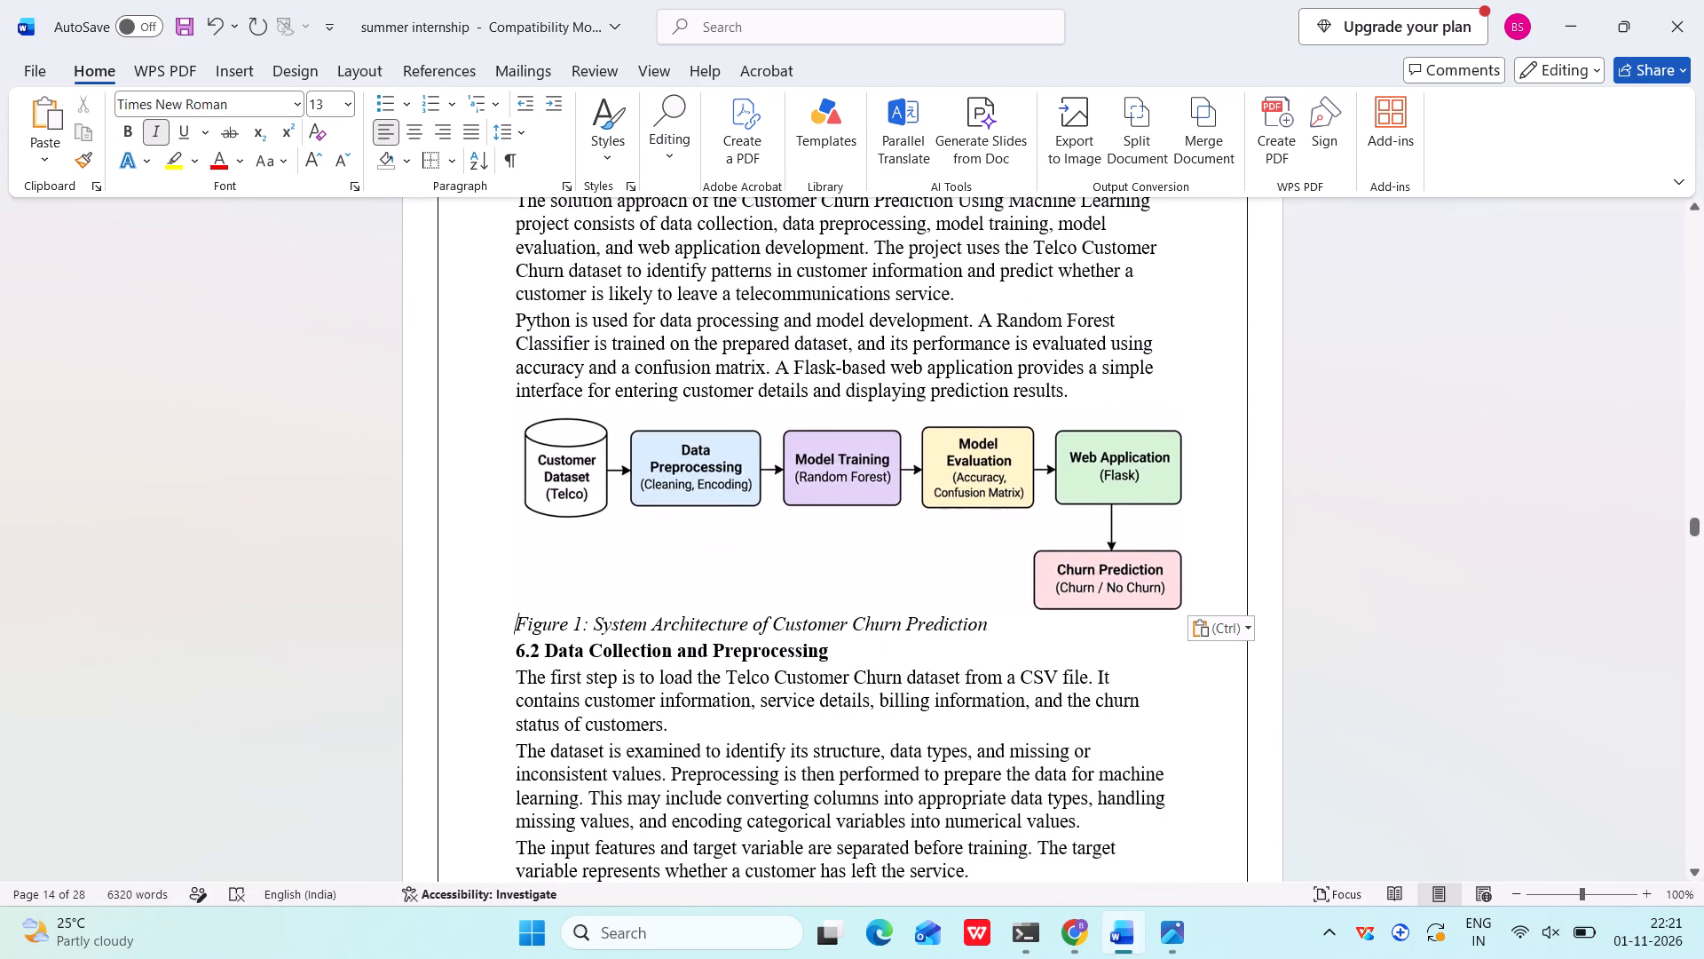
scroll(763, 754, down, 2)
scroll(763, 754, up, 1)
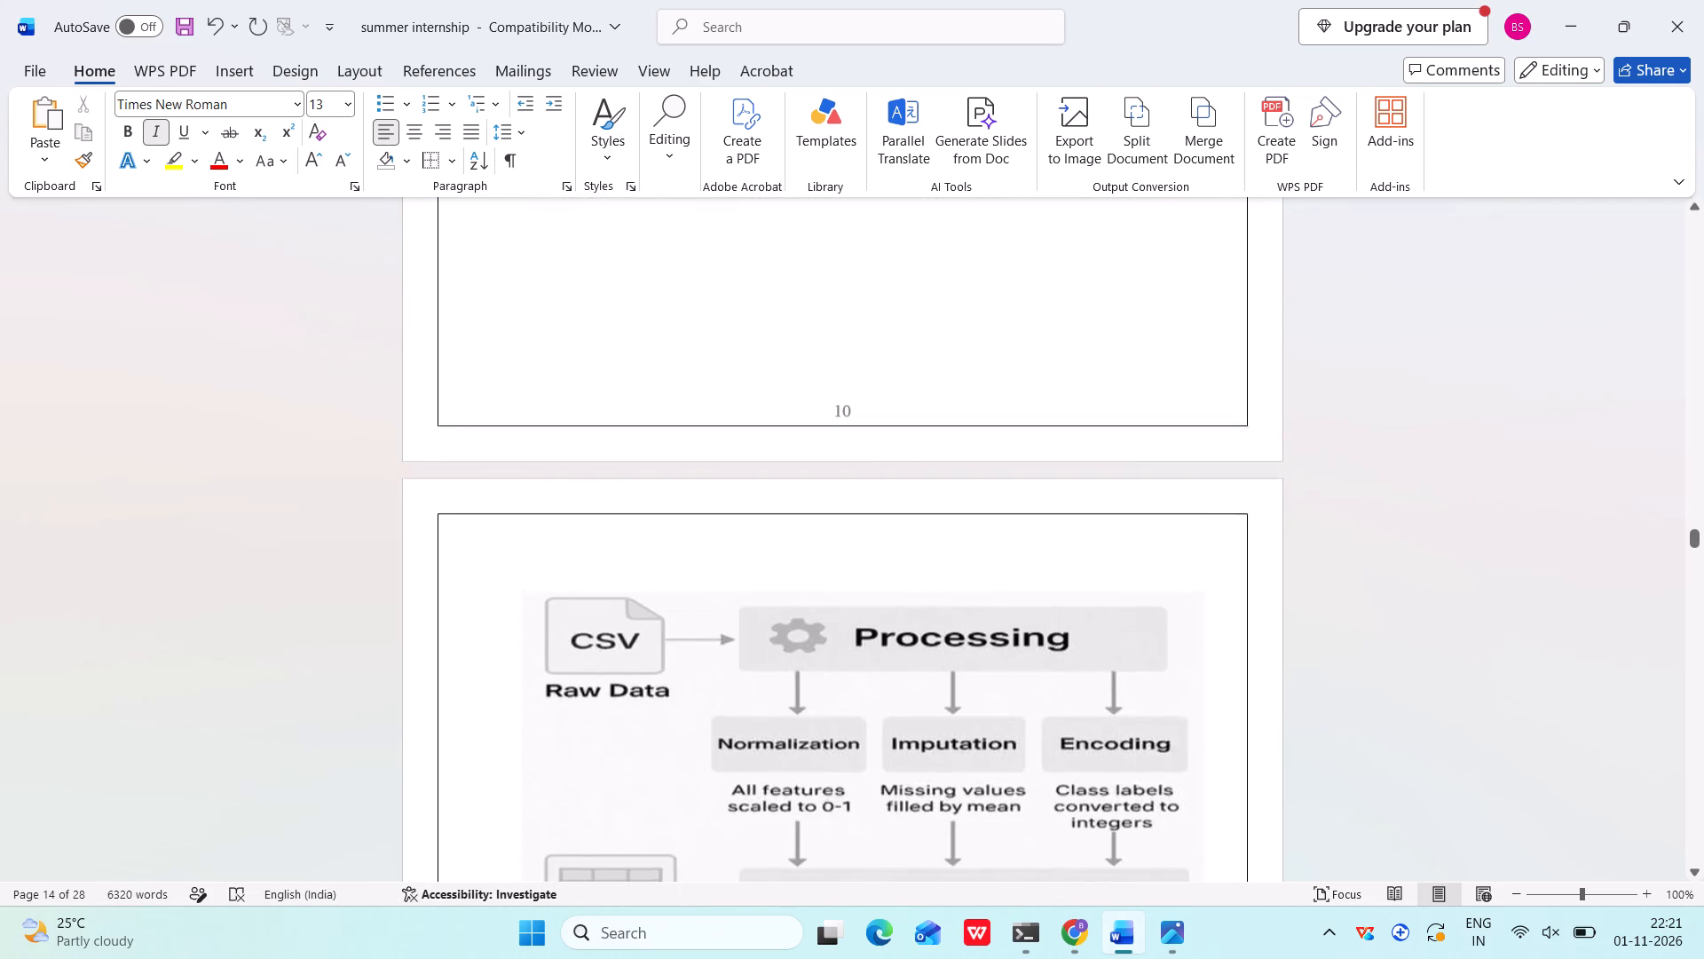
scroll(763, 754, up, 1)
scroll(619, 528, up, 1)
scroll(619, 528, down, 2)
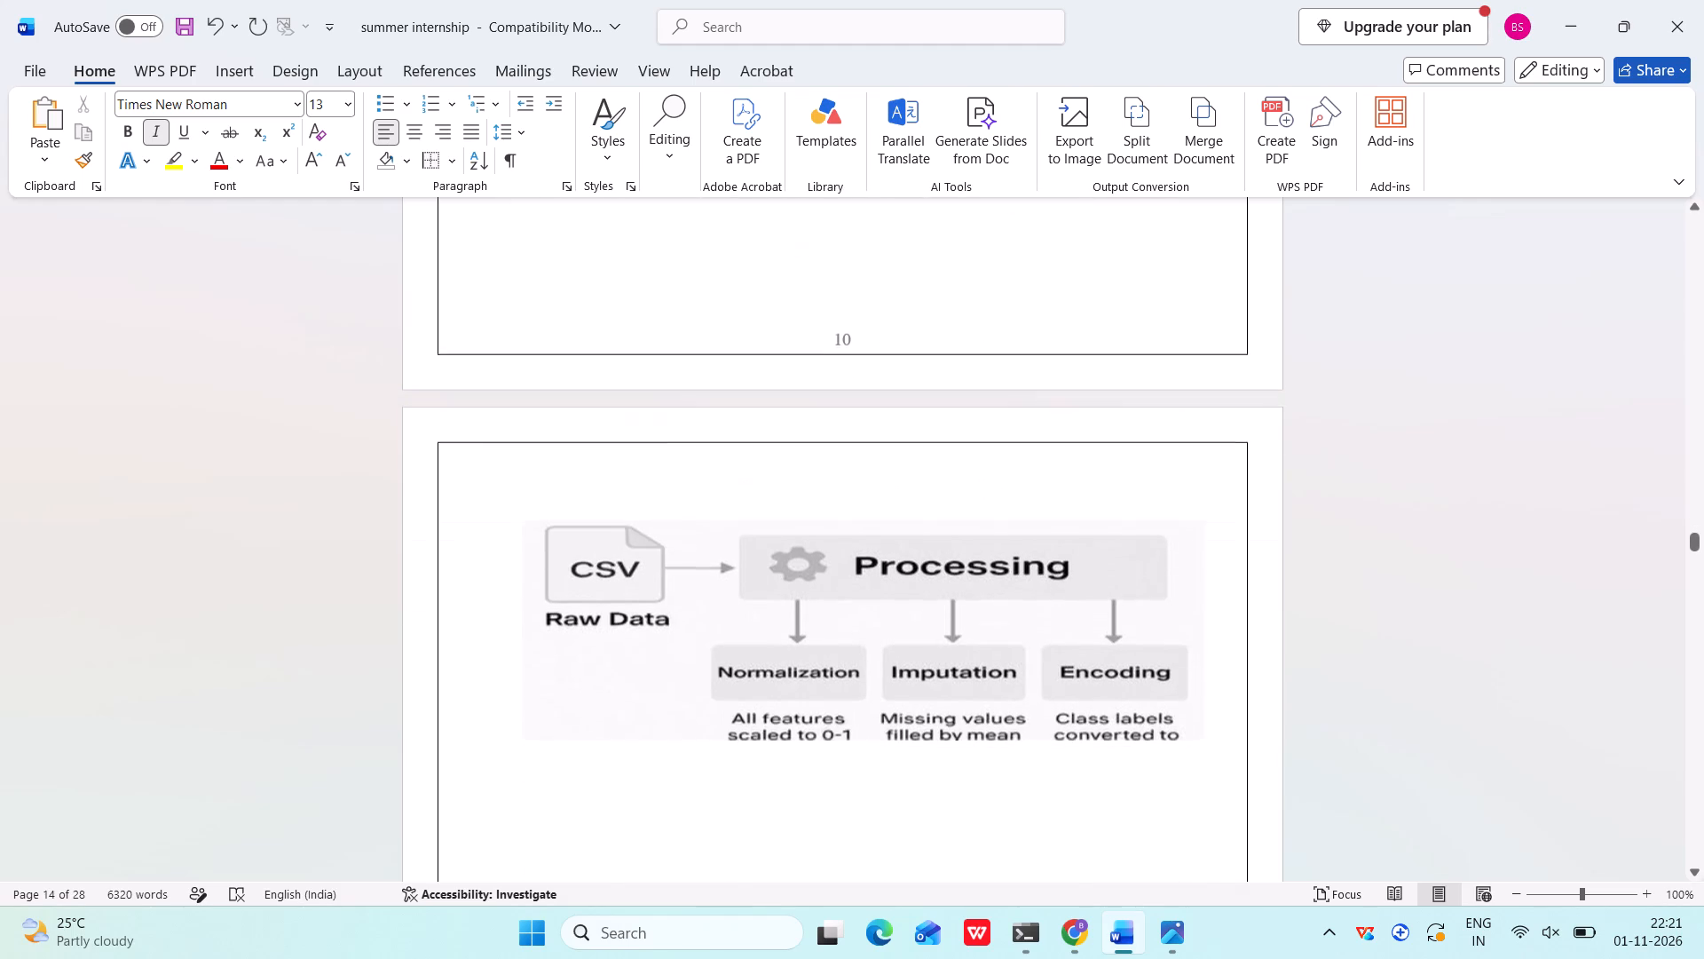
click(765, 598)
scroll(825, 740, down, 1)
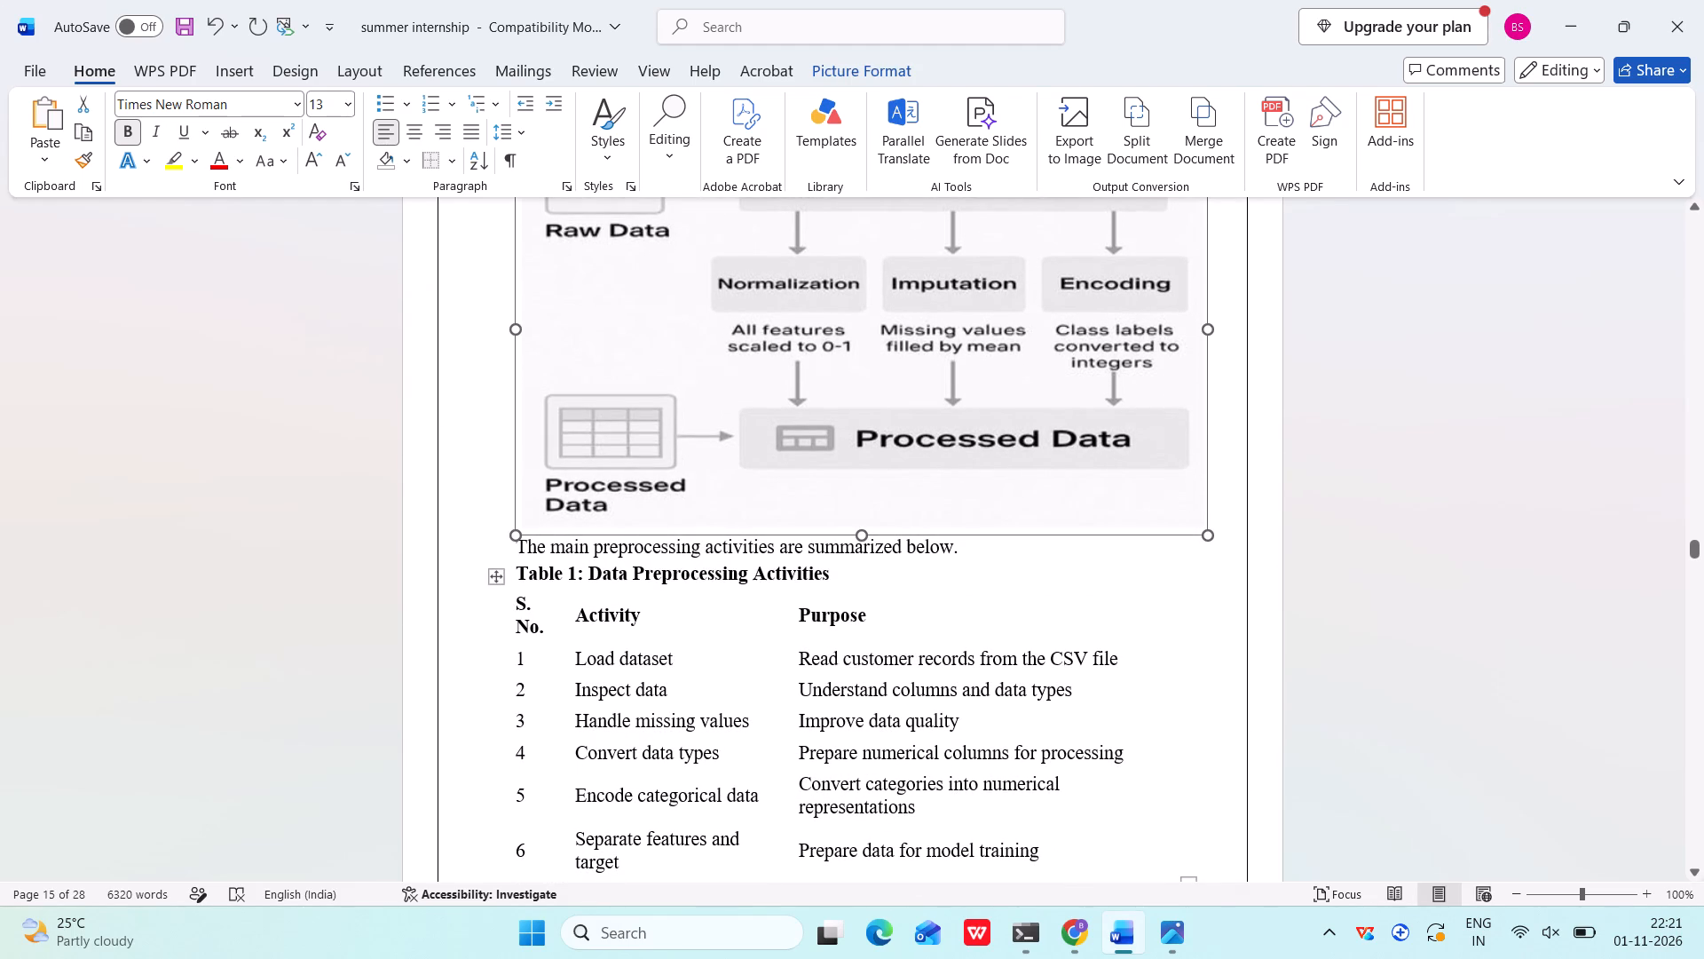
drag(1206, 535, 1005, 279)
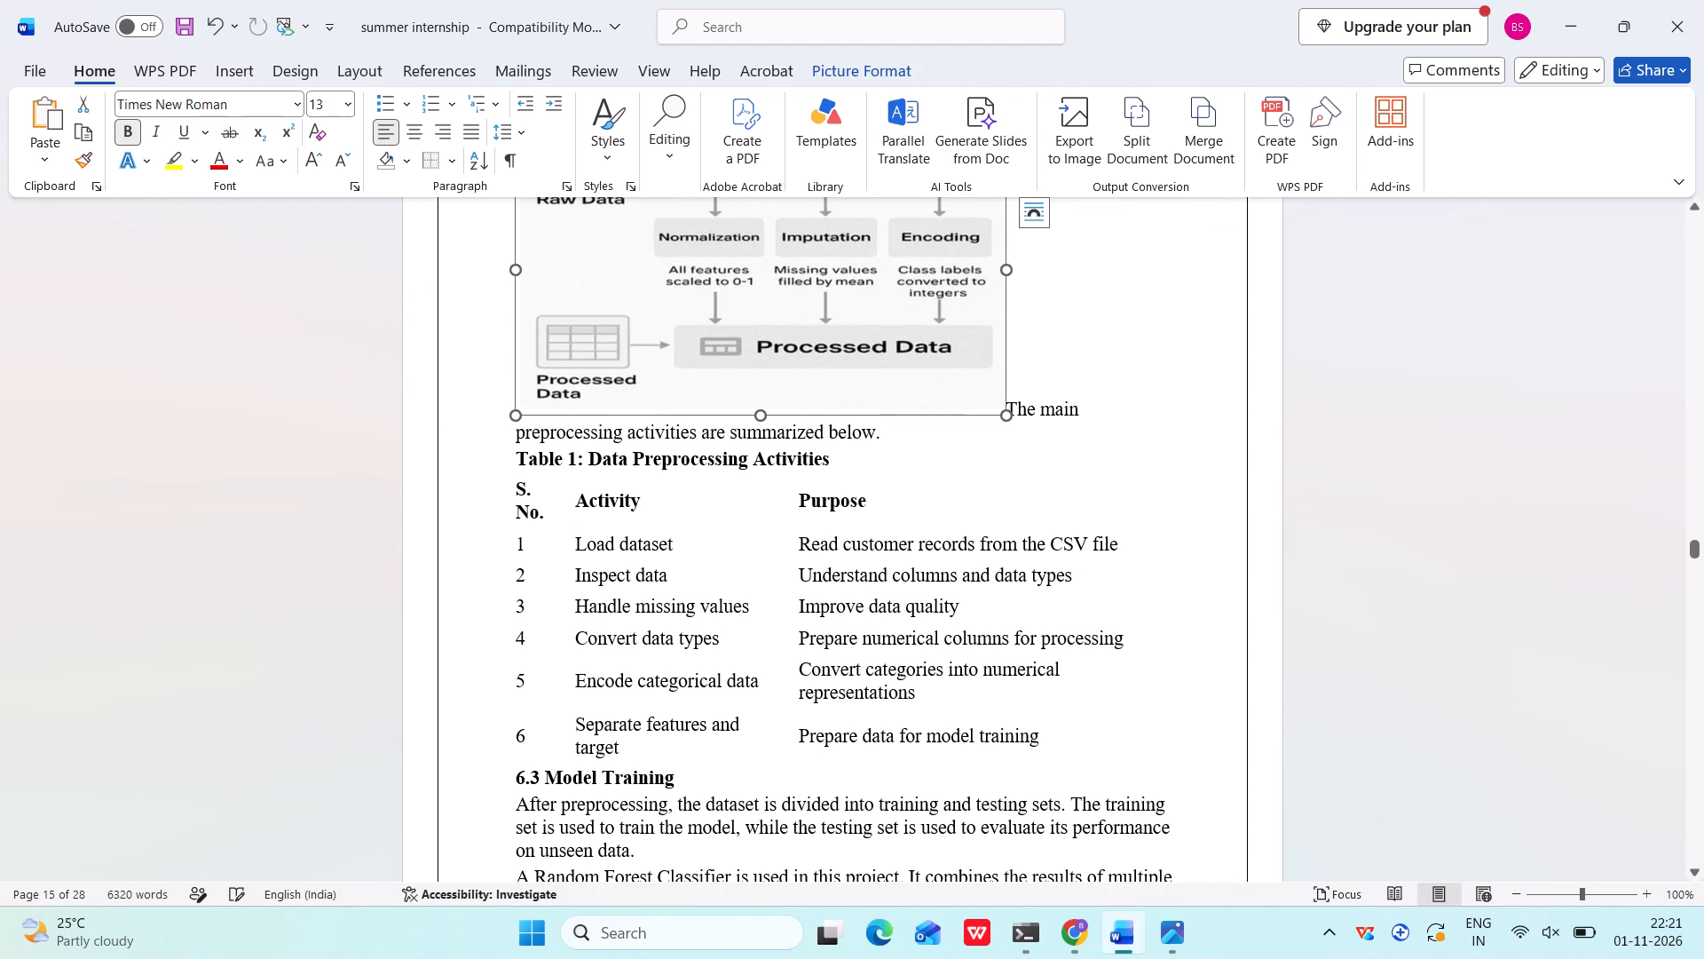
drag(761, 414, 796, 293)
Adjust the preprocessing workflow picture's size to about 5.4 cm high and 13.4 cm wide.
scroll(796, 293, up, 1)
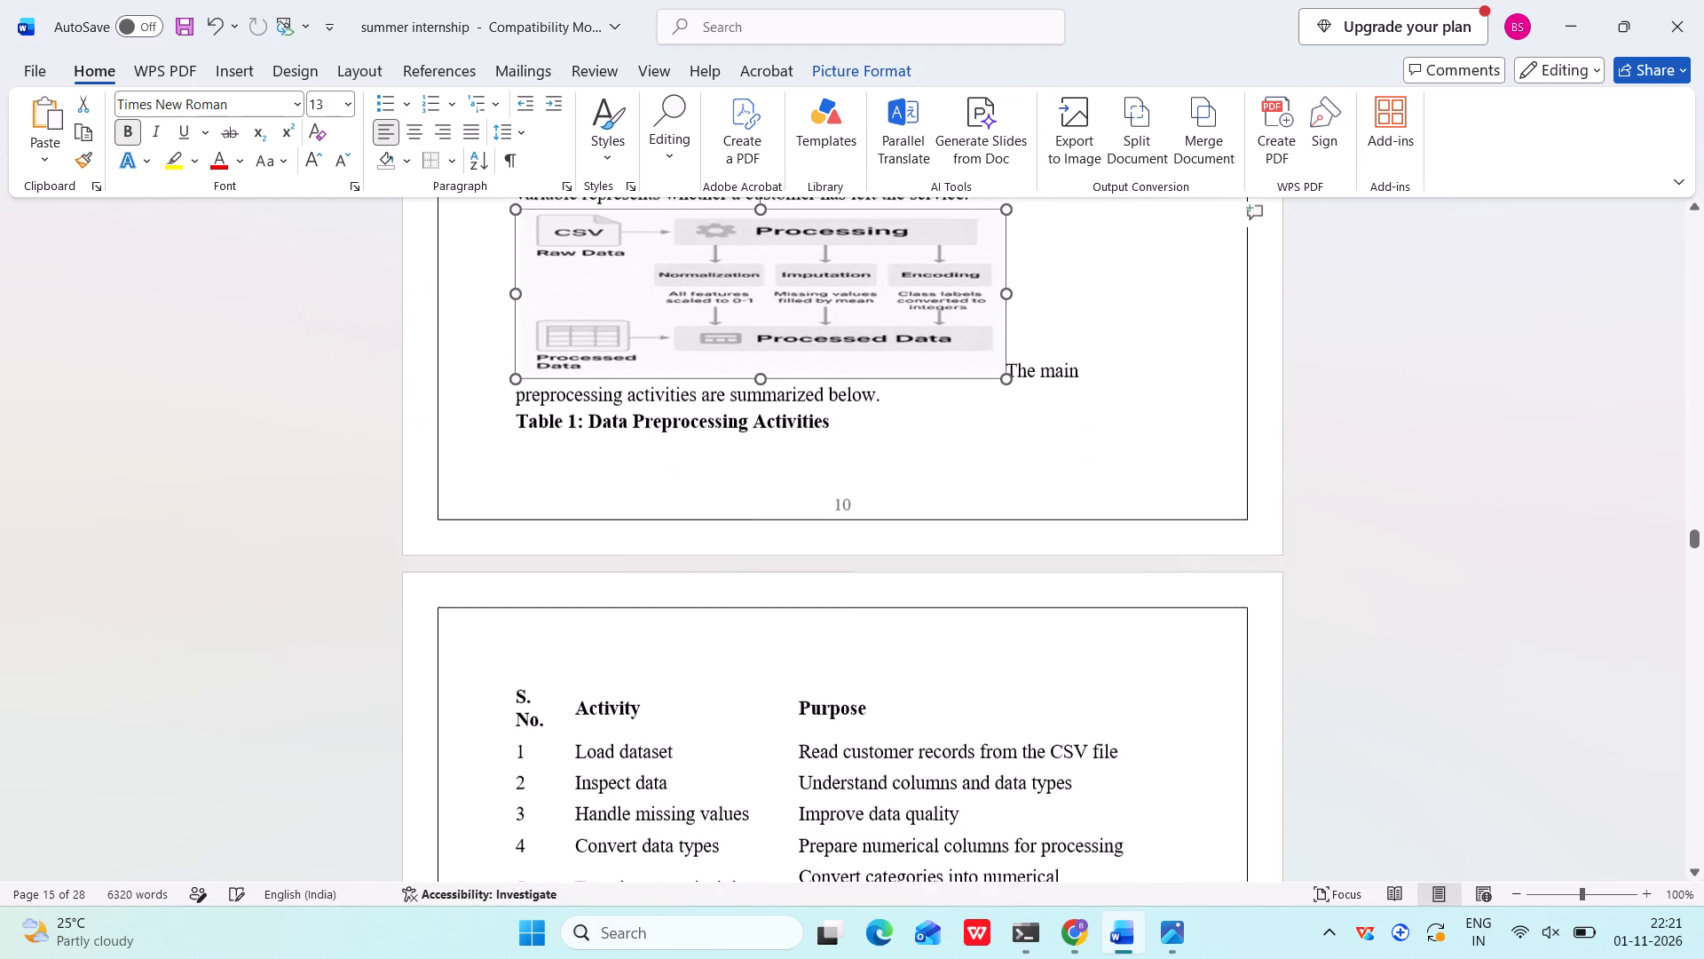
scroll(796, 293, up, 1)
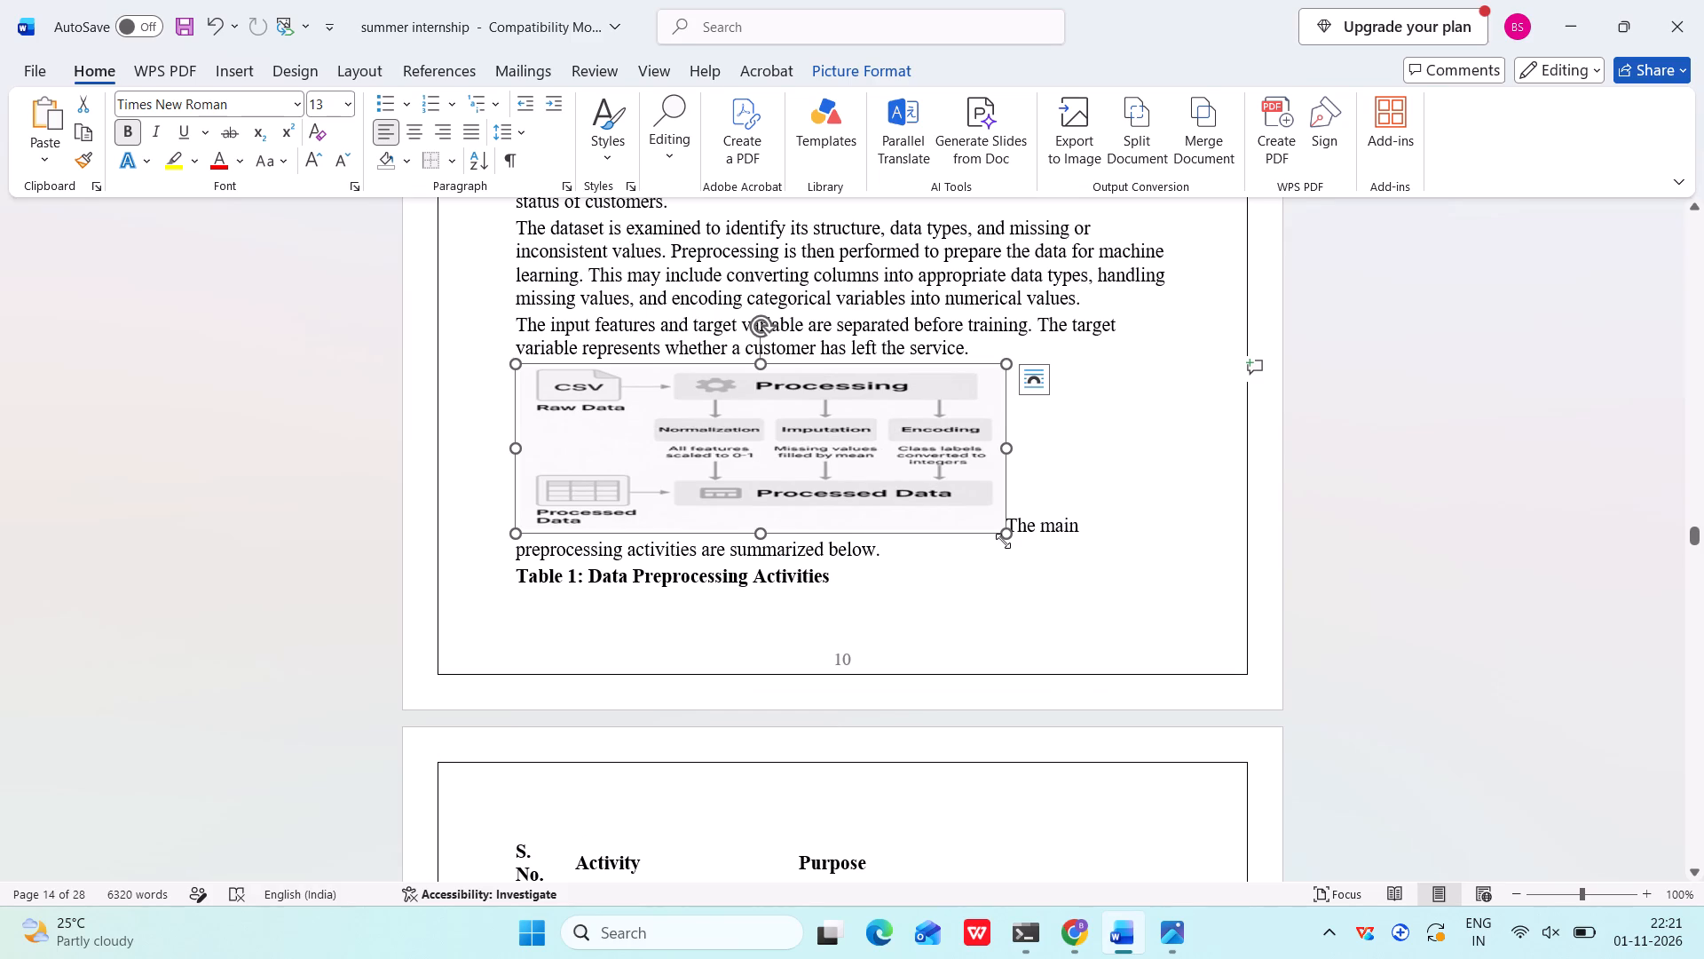
drag(1003, 541, 1058, 588)
scroll(934, 605, up, 1)
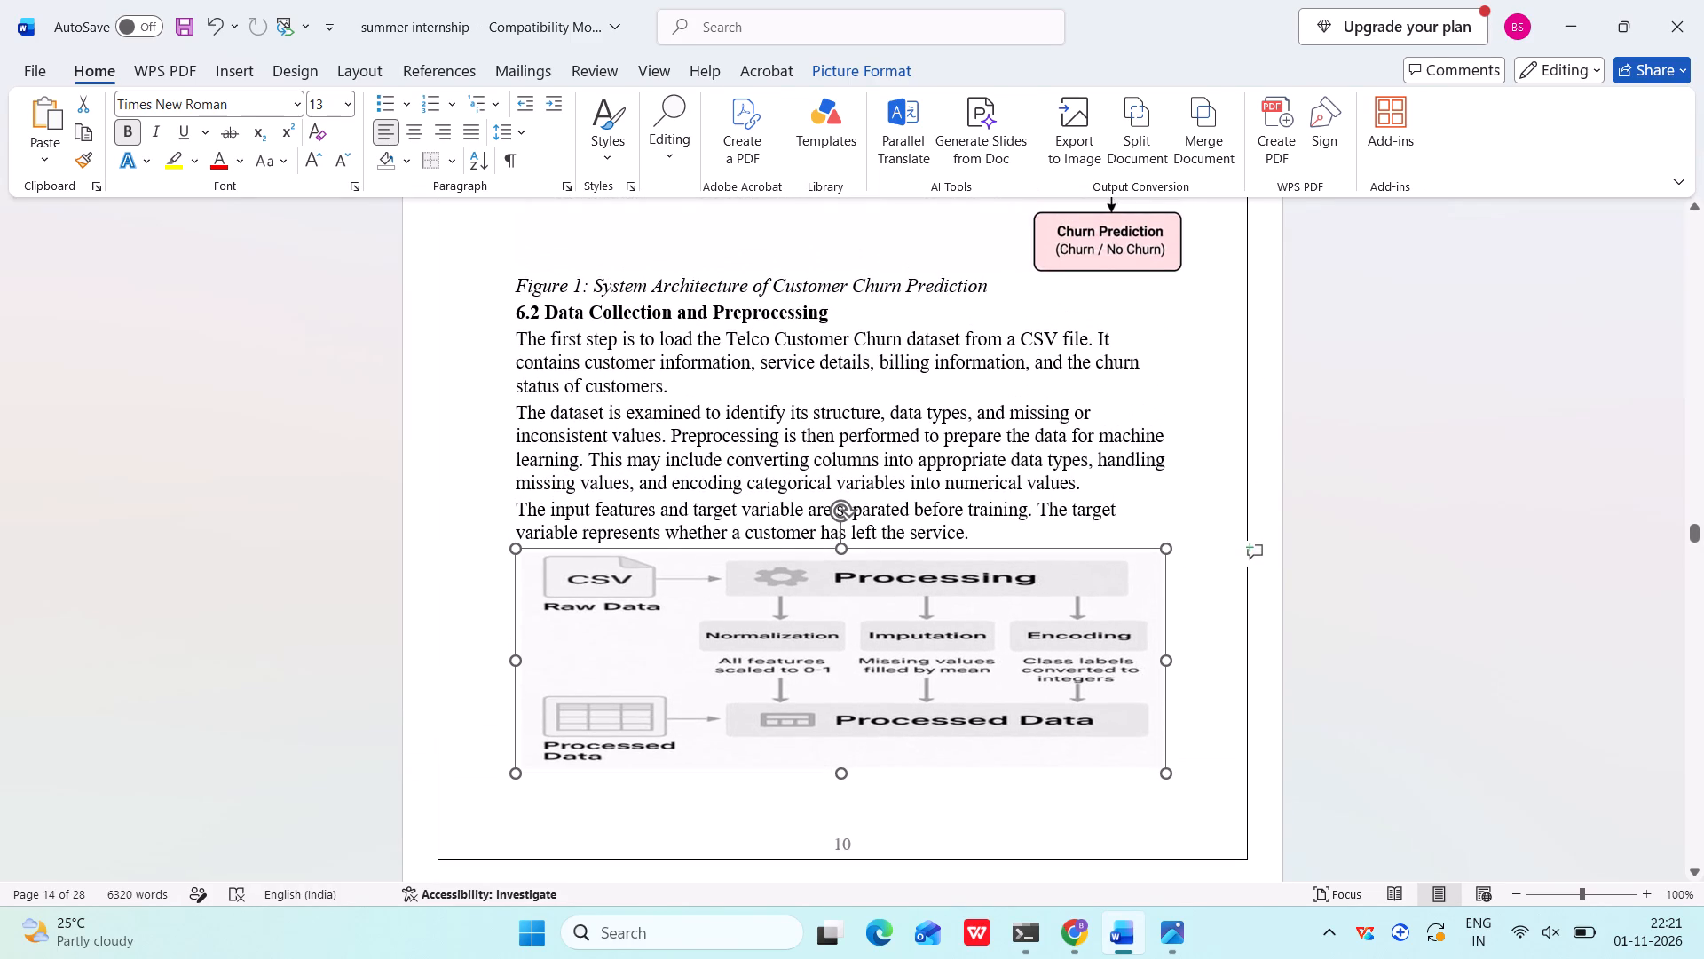
scroll(922, 525, down, 1)
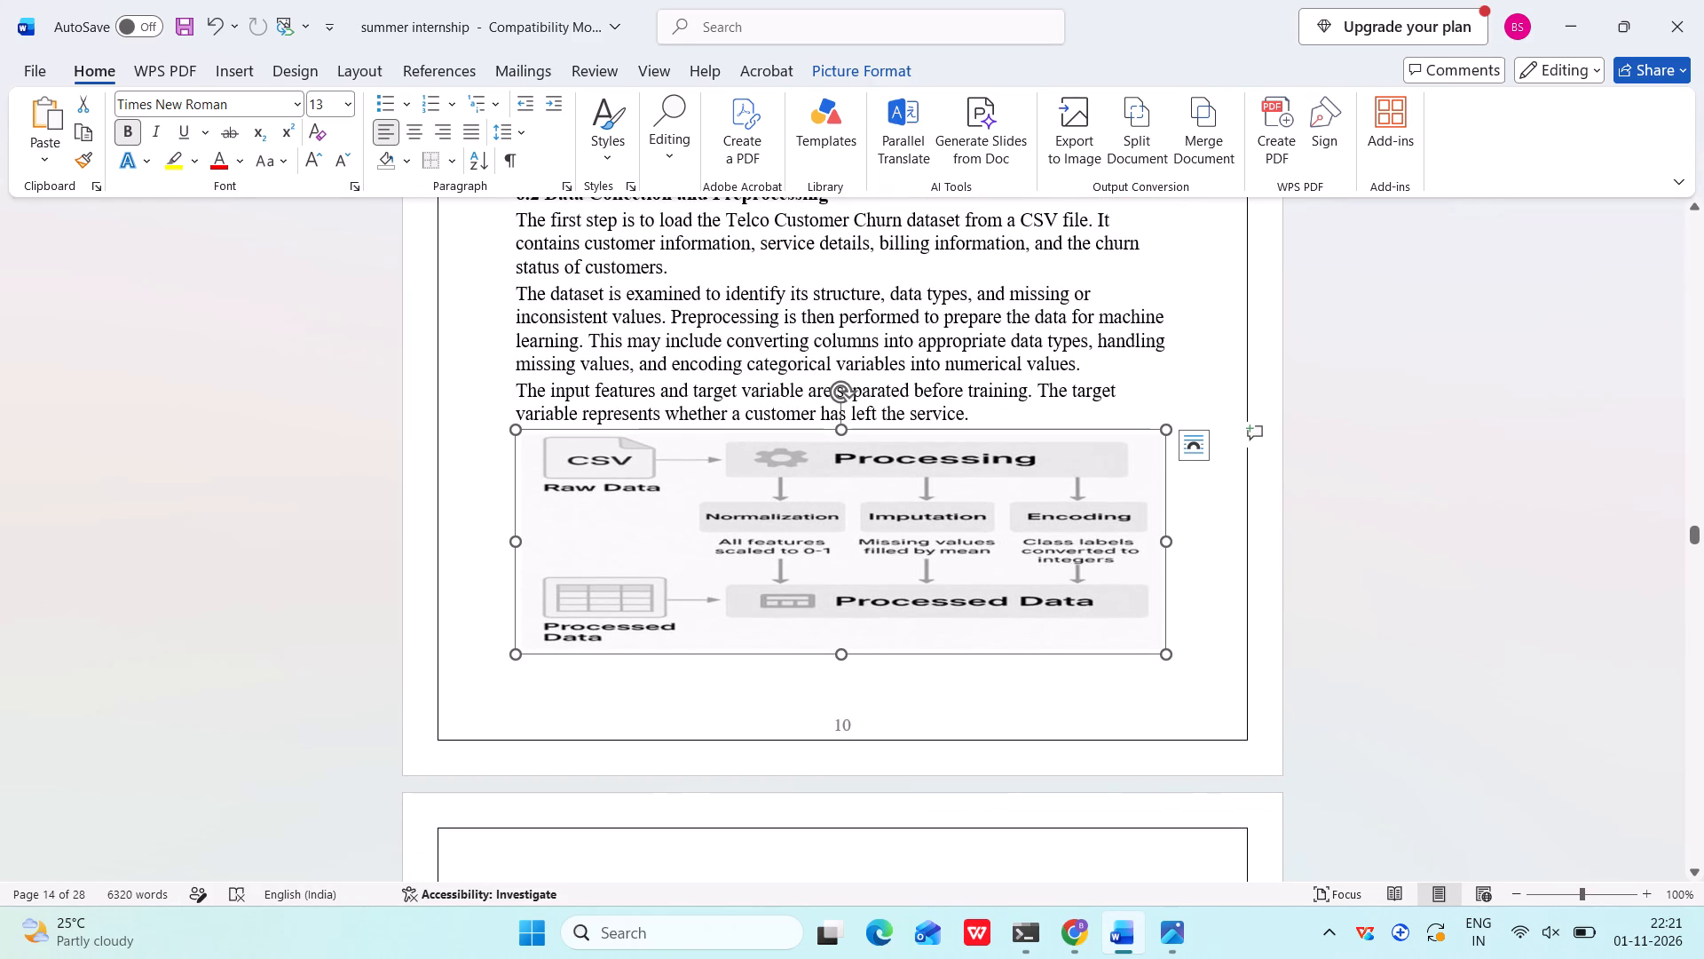
click(848, 655)
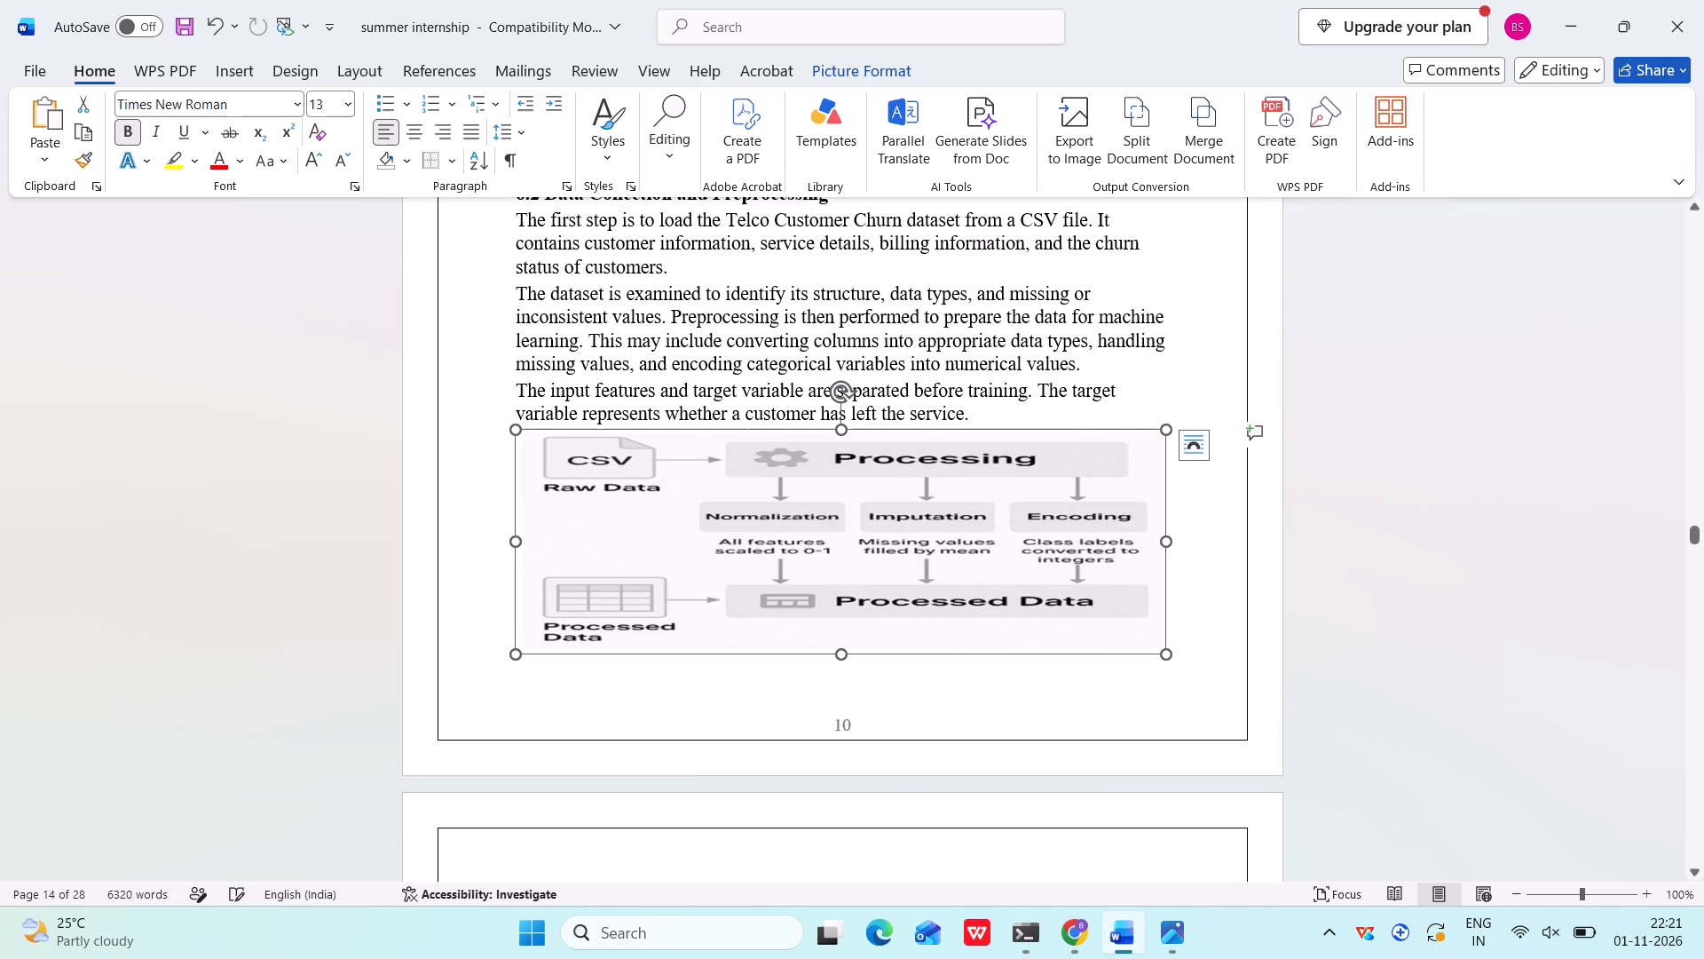
click(841, 655)
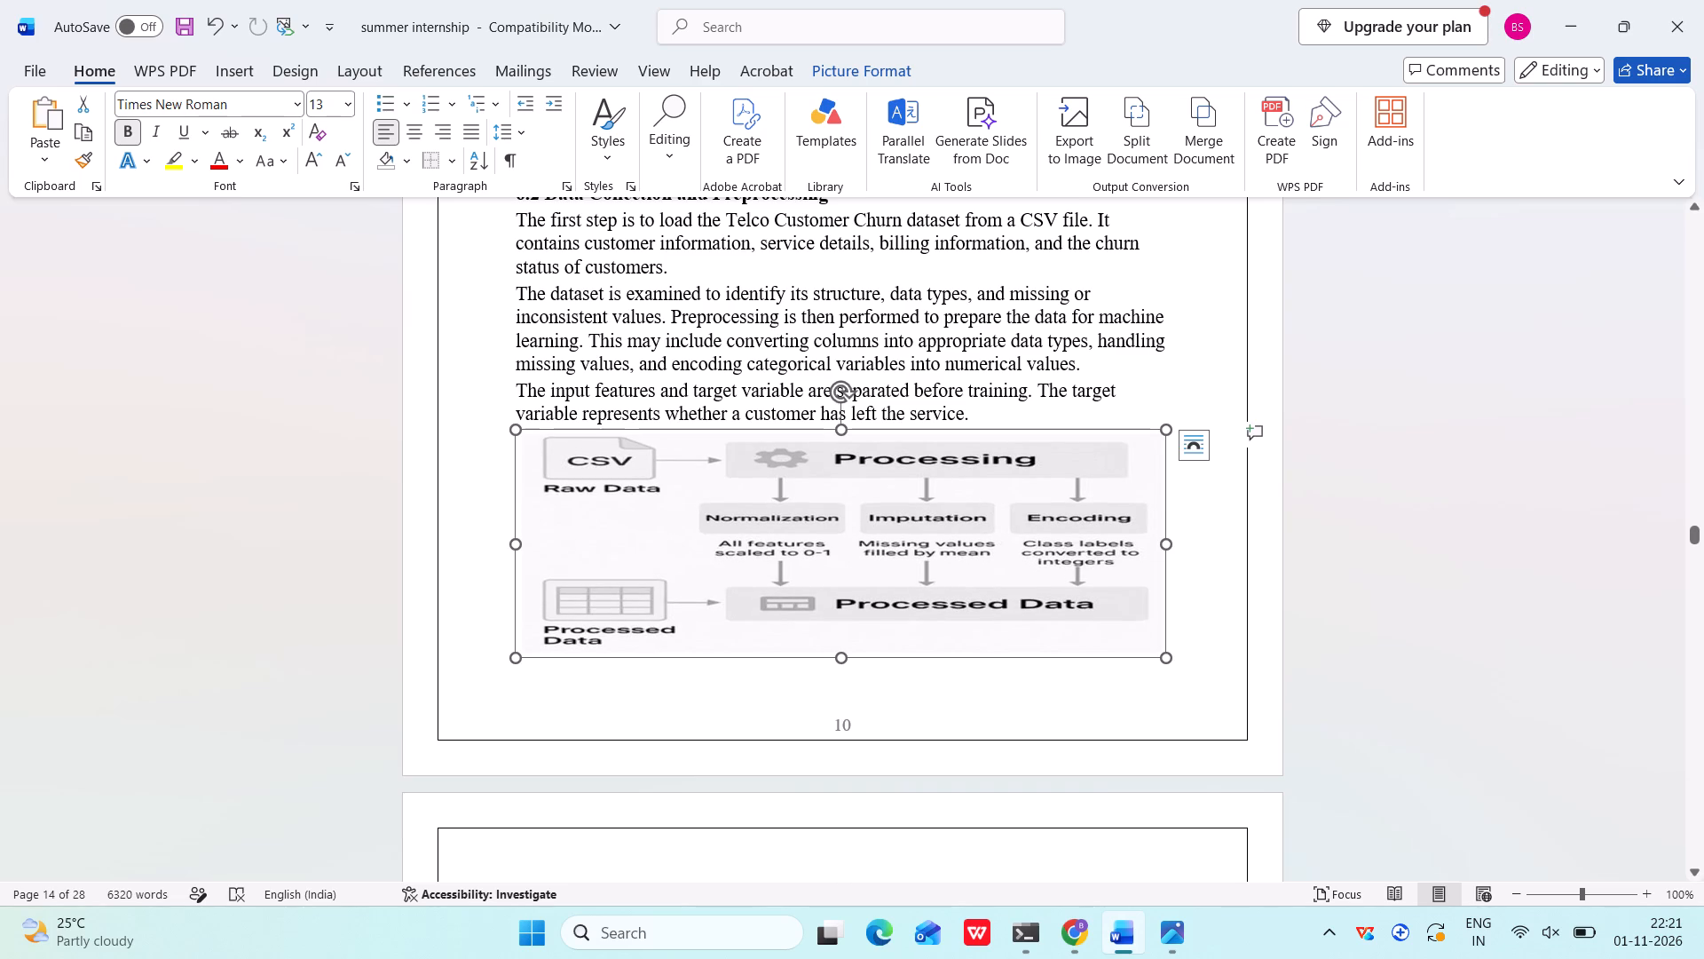
drag(1165, 429, 1049, 464)
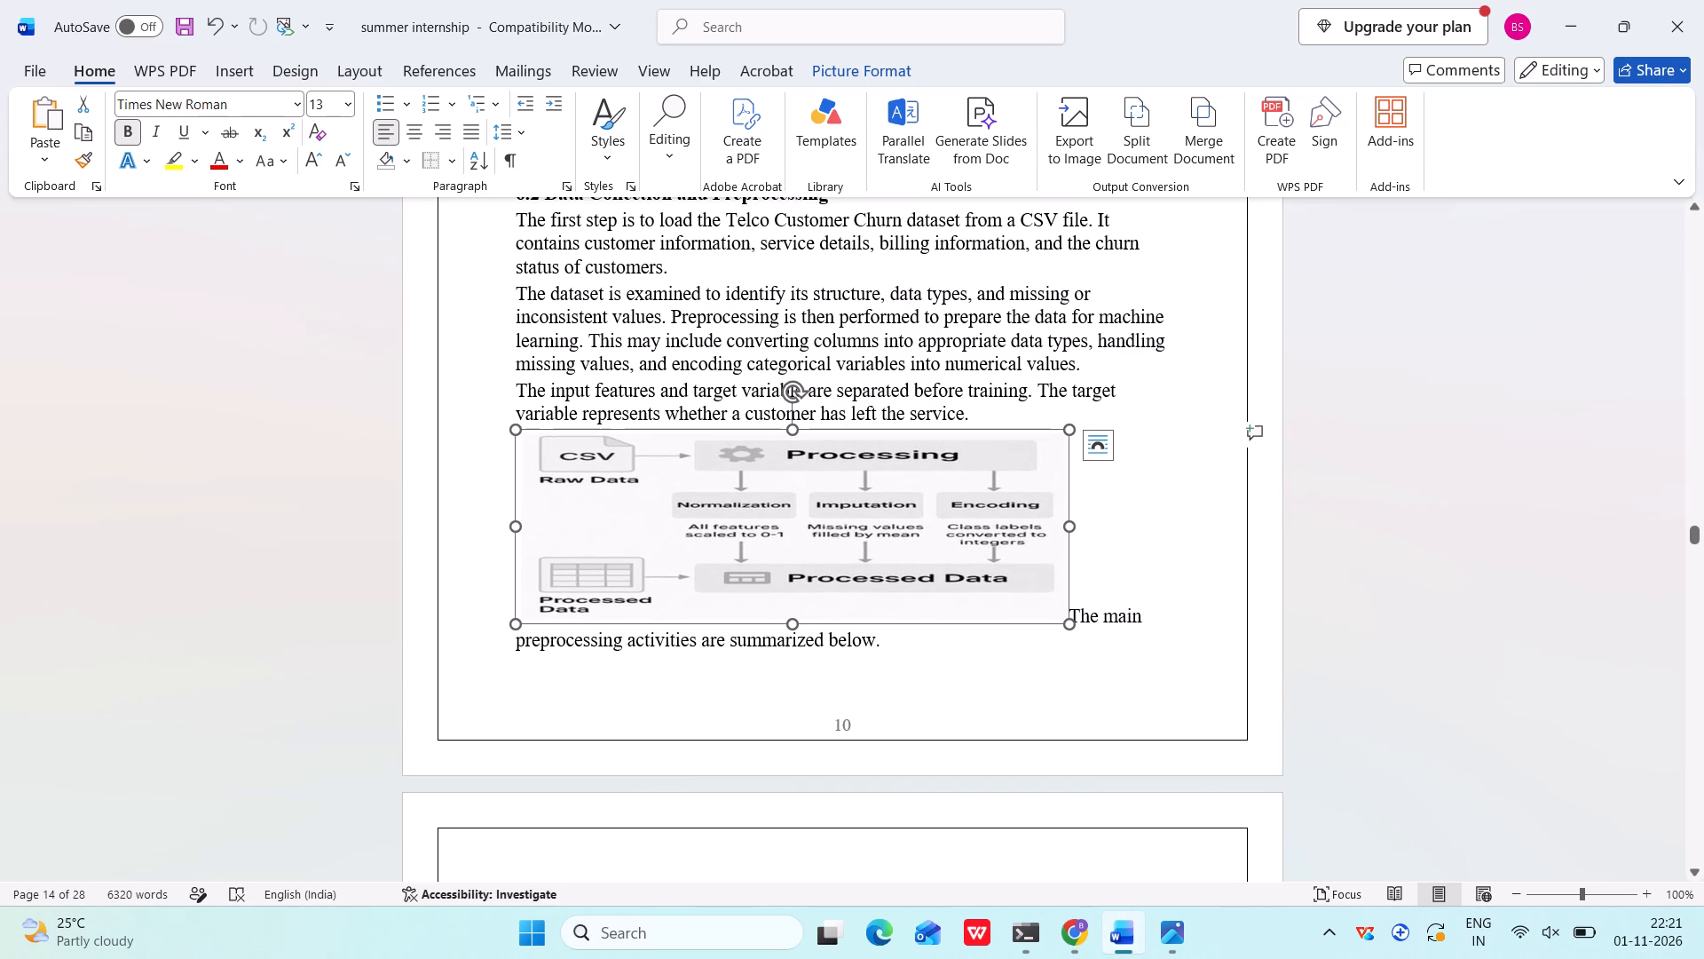
drag(1071, 619, 1127, 654)
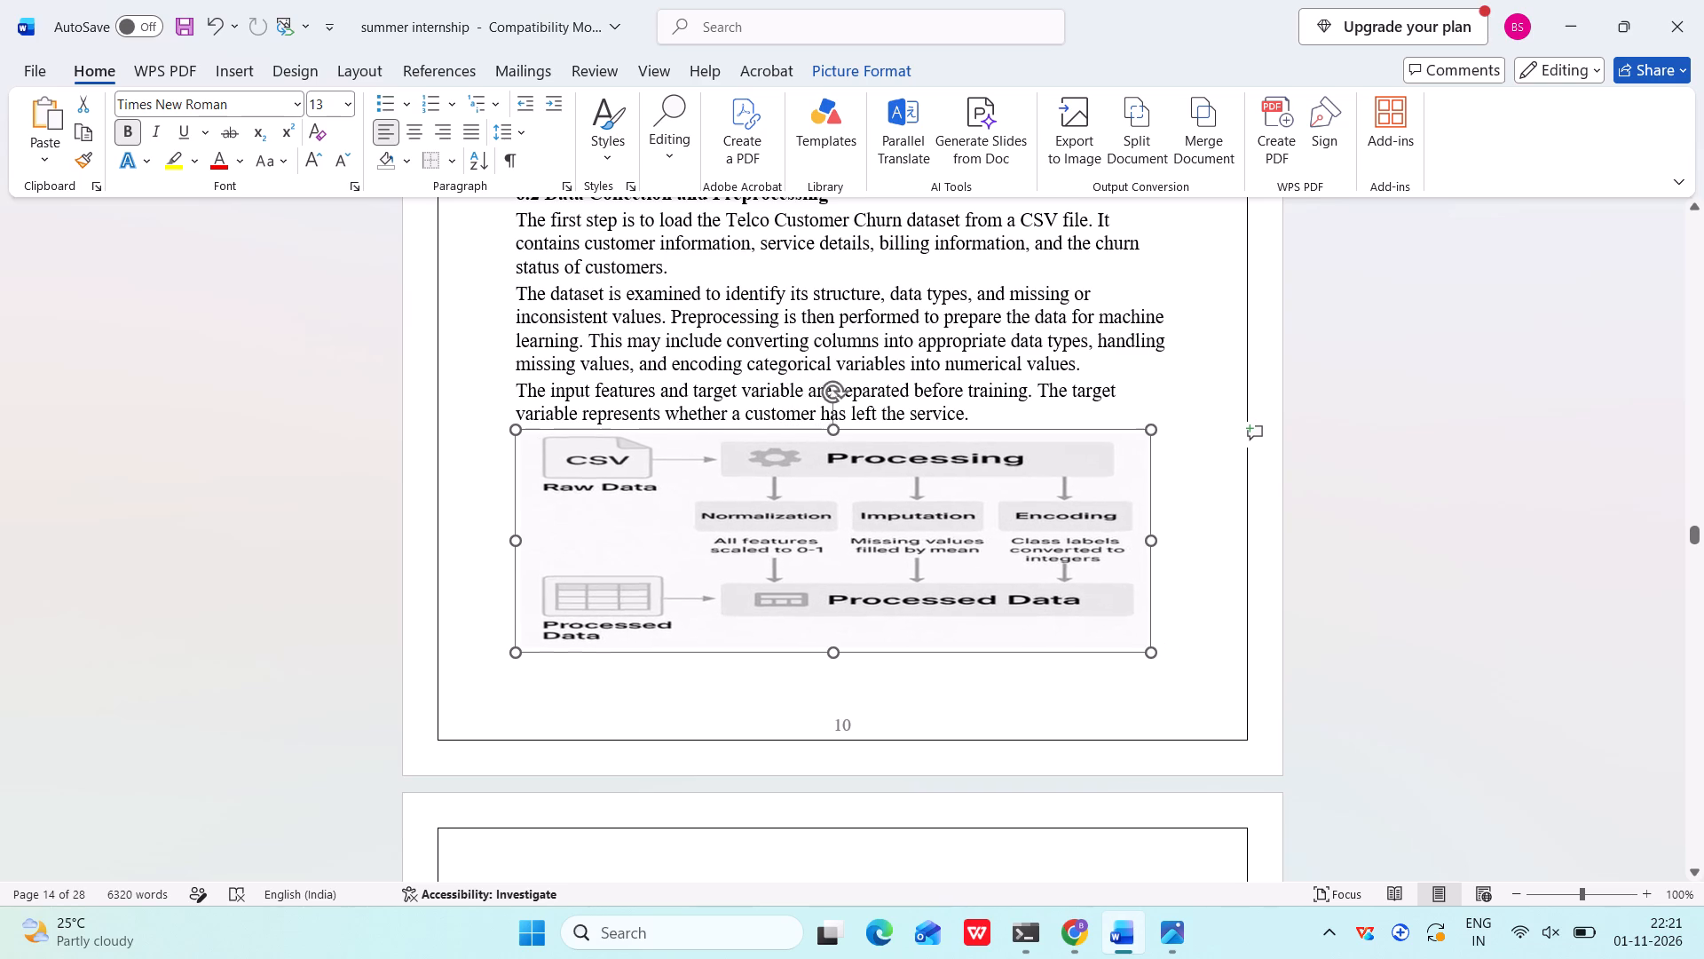
drag(1127, 654, 1128, 655)
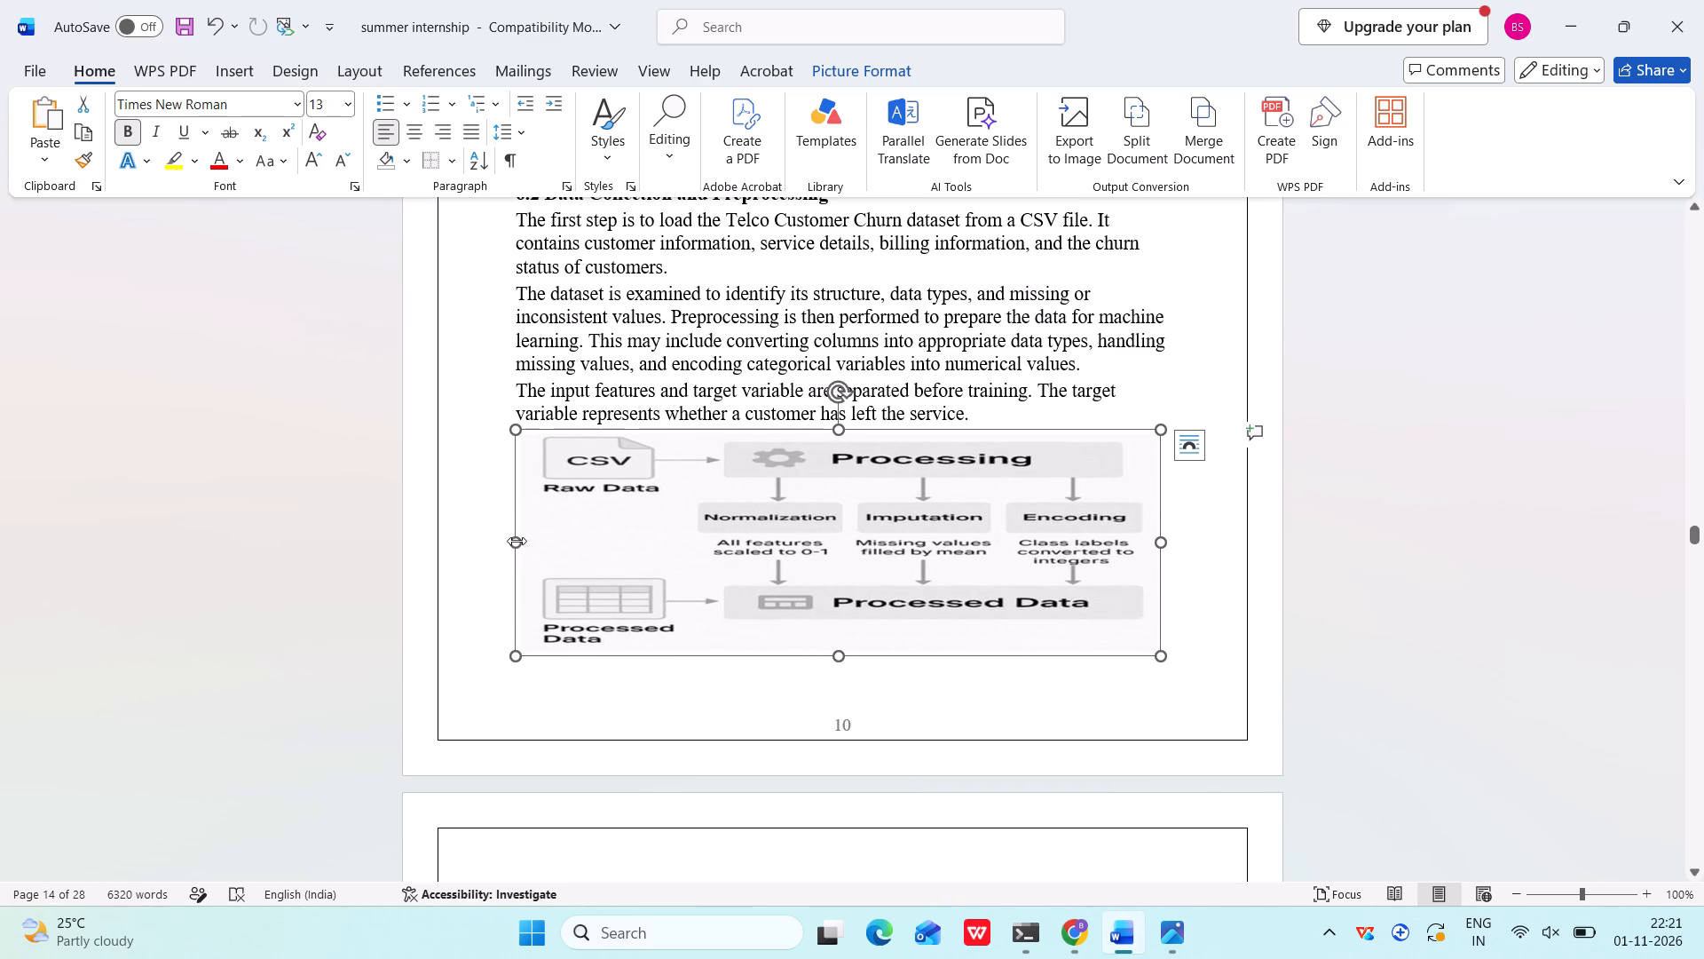
drag(517, 541, 659, 569)
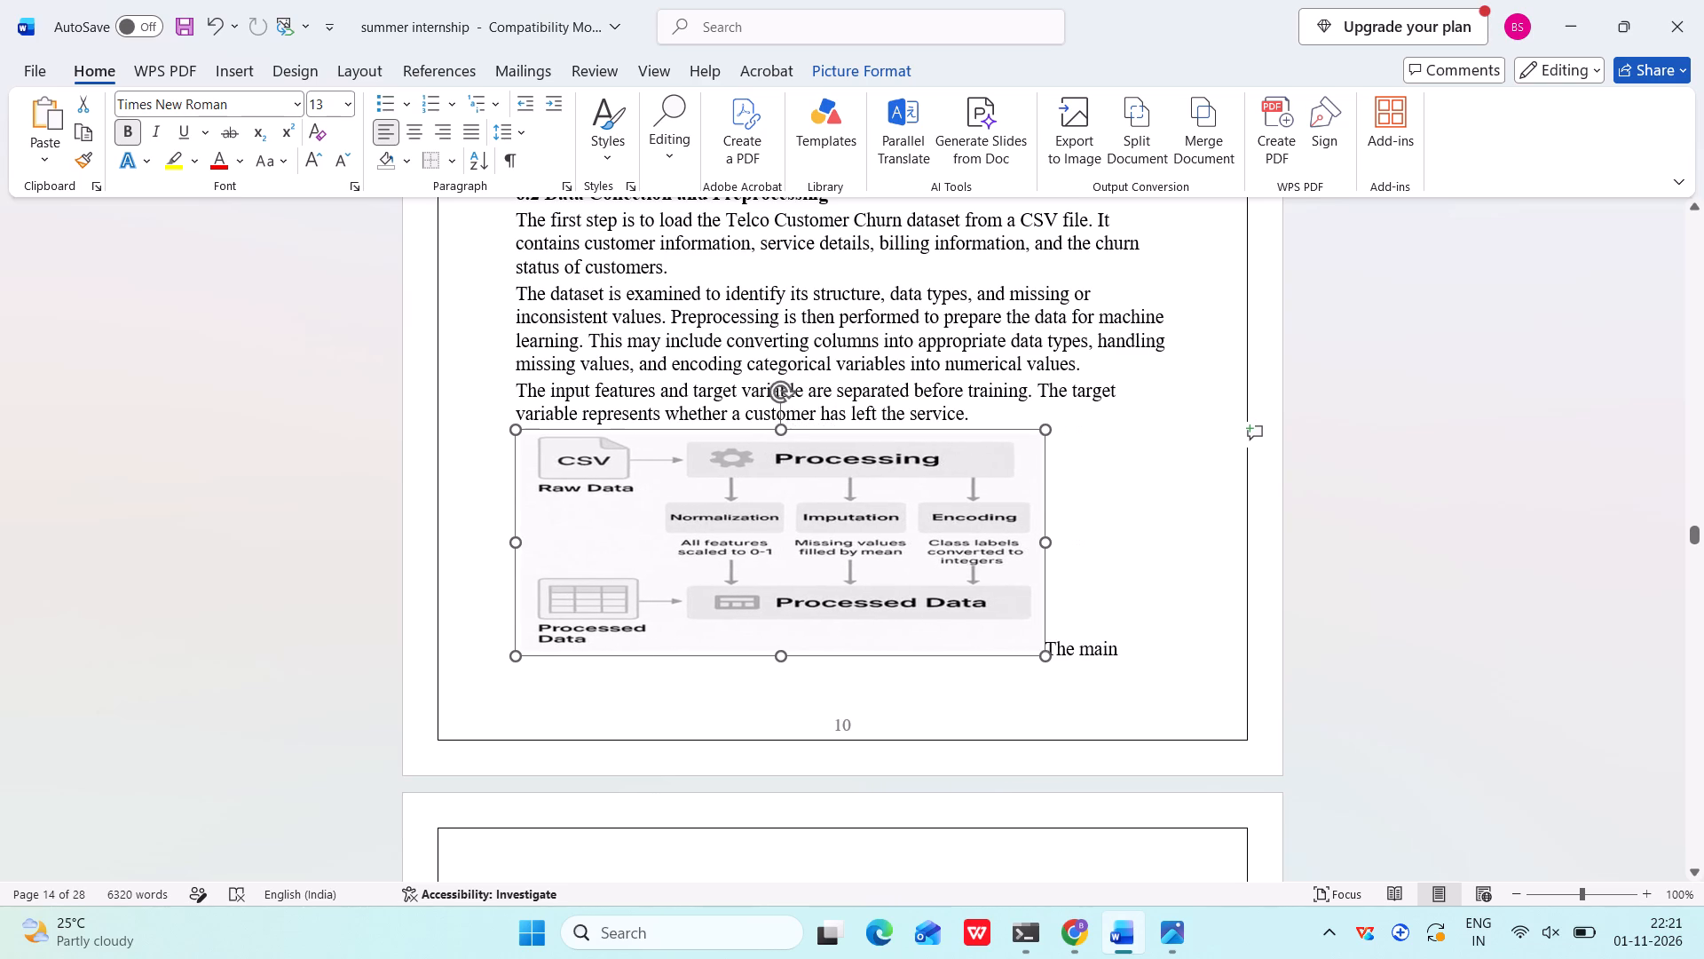
drag(659, 569, 597, 583)
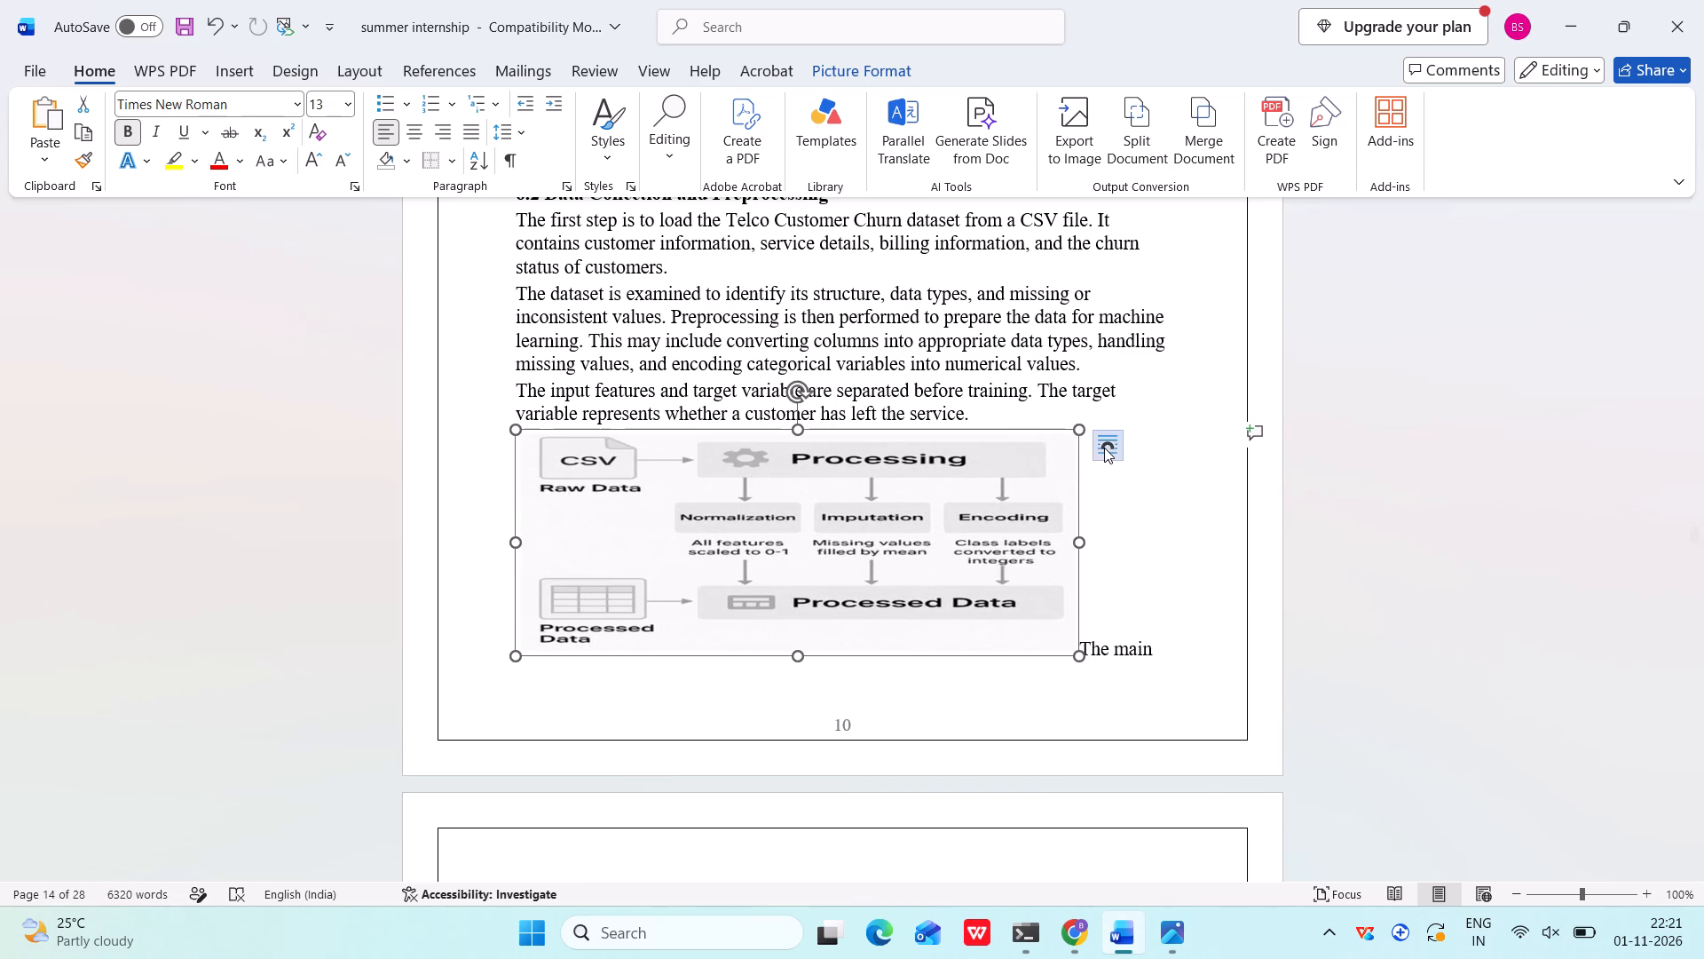
Set the preprocessing workflow picture's text wrapping to Tight.
click(1104, 448)
click(1224, 630)
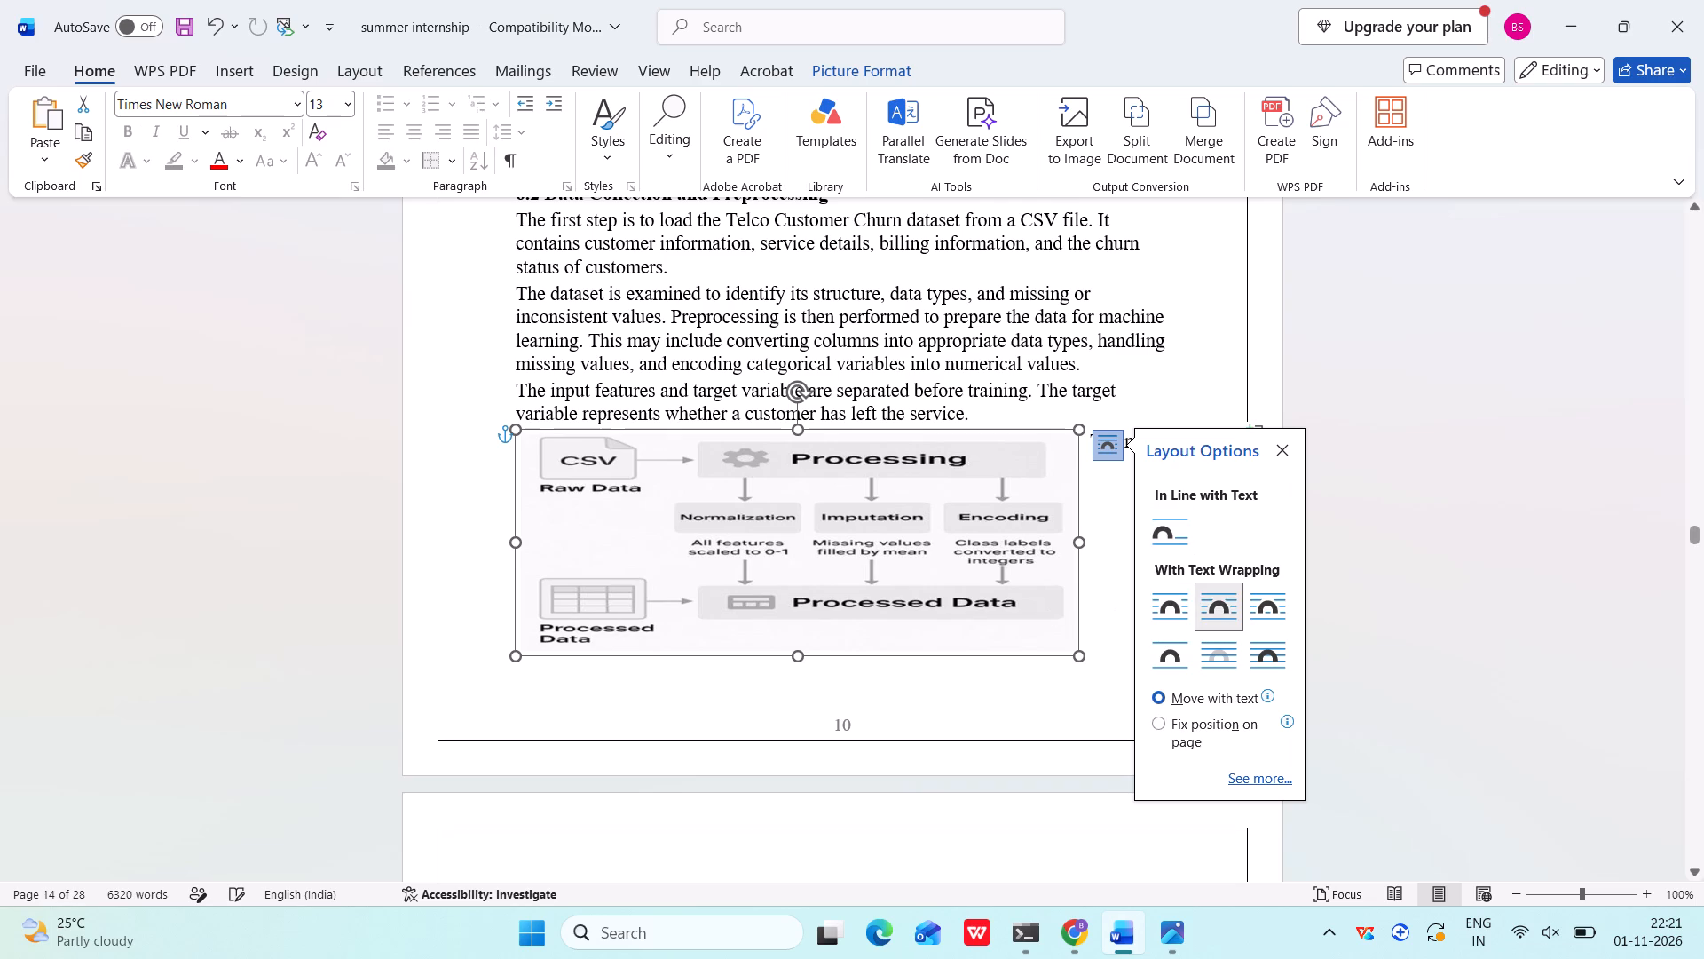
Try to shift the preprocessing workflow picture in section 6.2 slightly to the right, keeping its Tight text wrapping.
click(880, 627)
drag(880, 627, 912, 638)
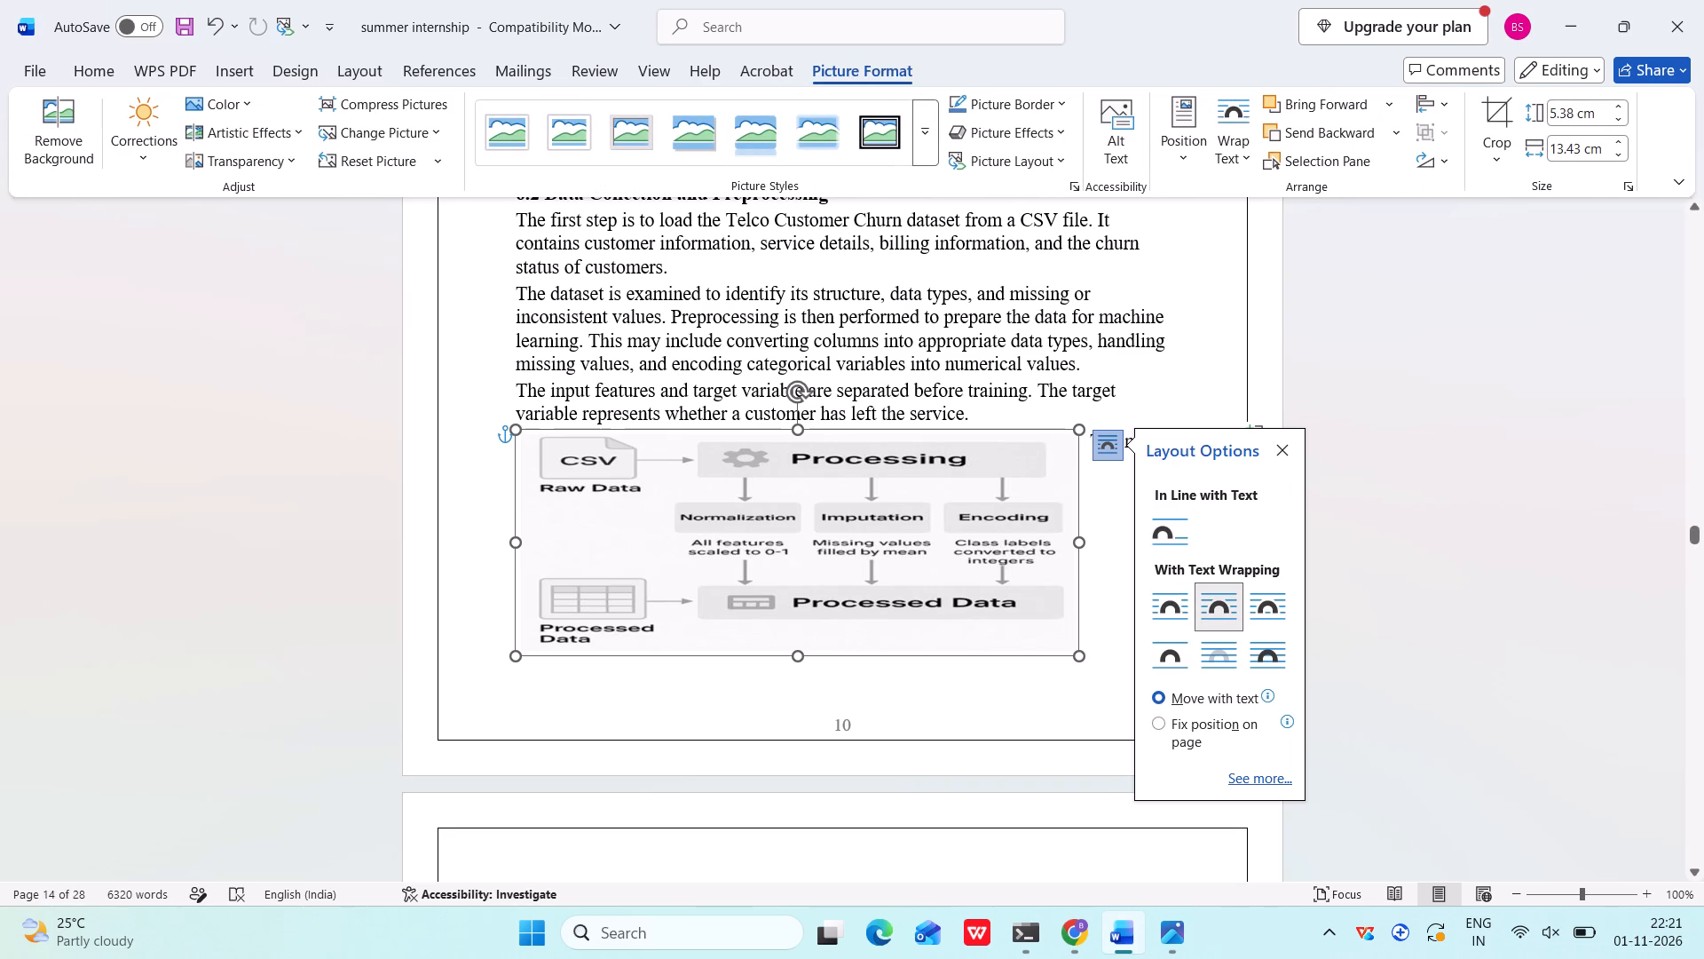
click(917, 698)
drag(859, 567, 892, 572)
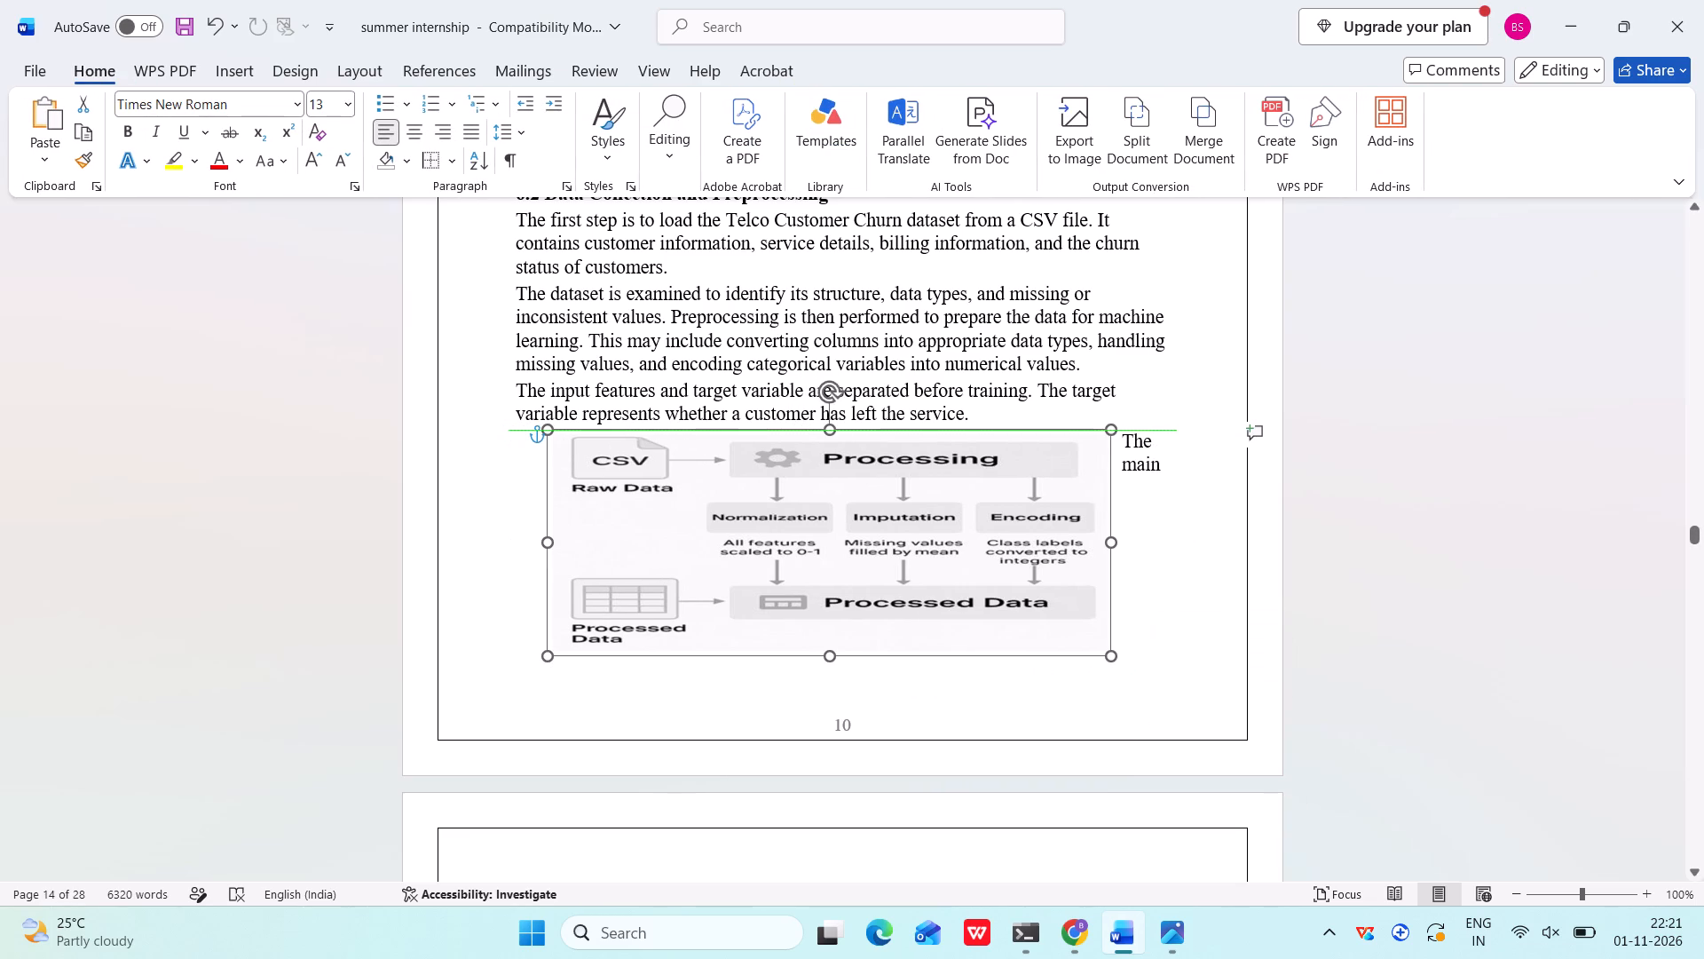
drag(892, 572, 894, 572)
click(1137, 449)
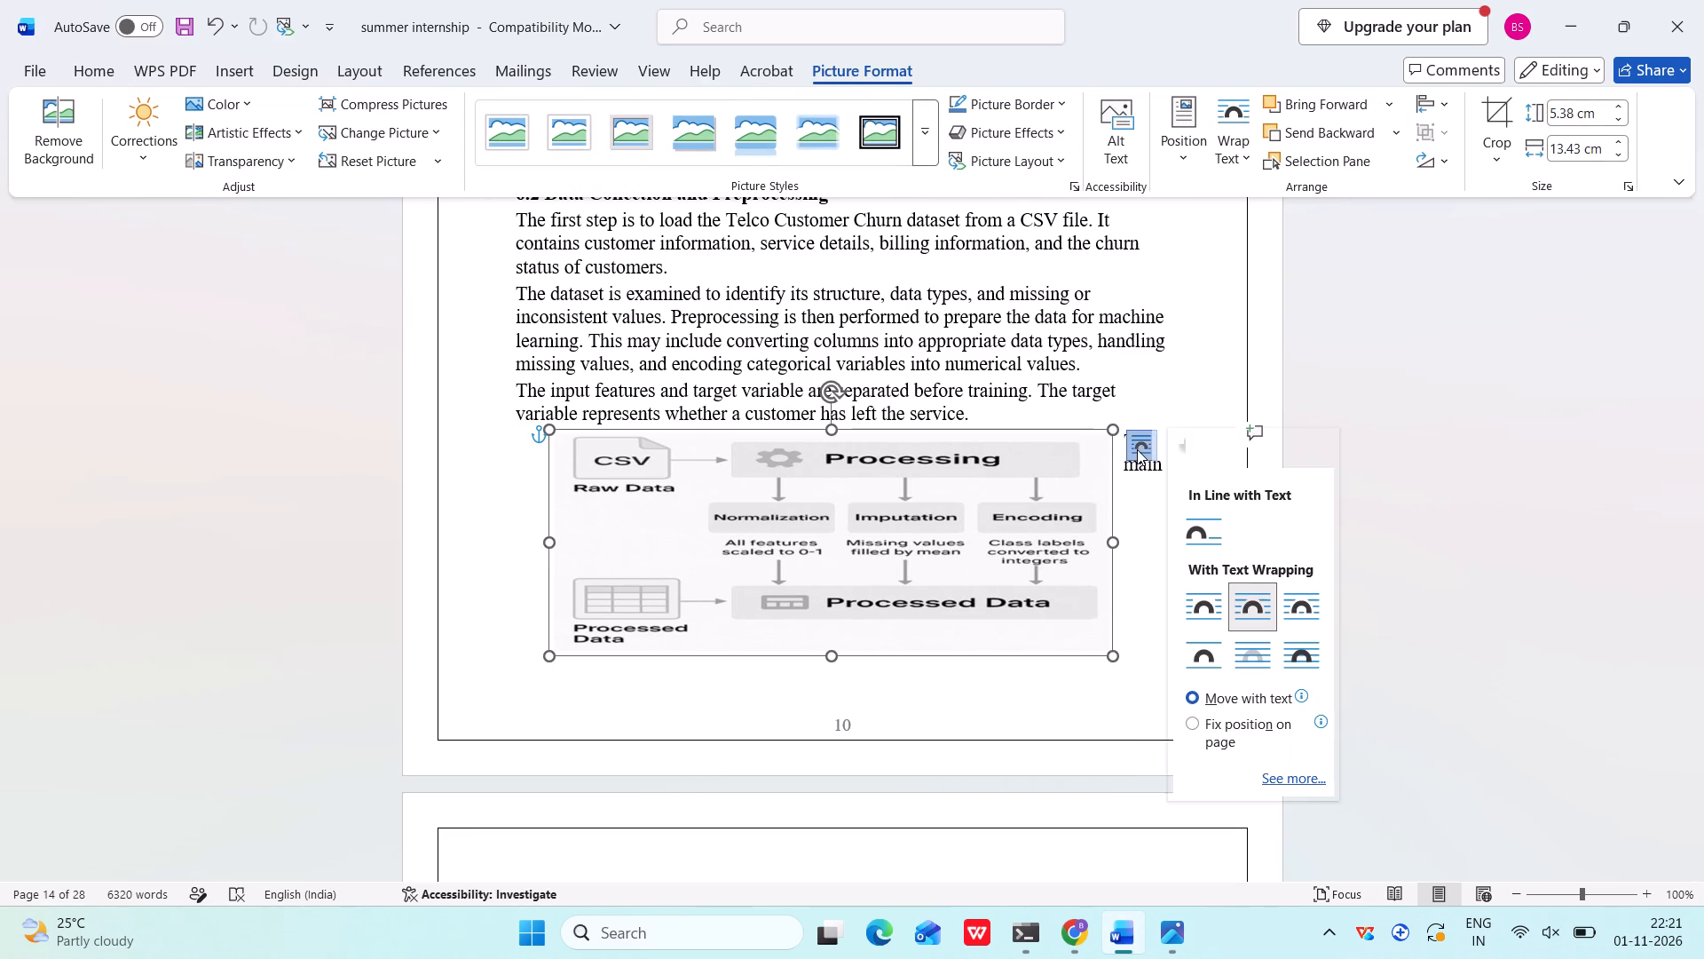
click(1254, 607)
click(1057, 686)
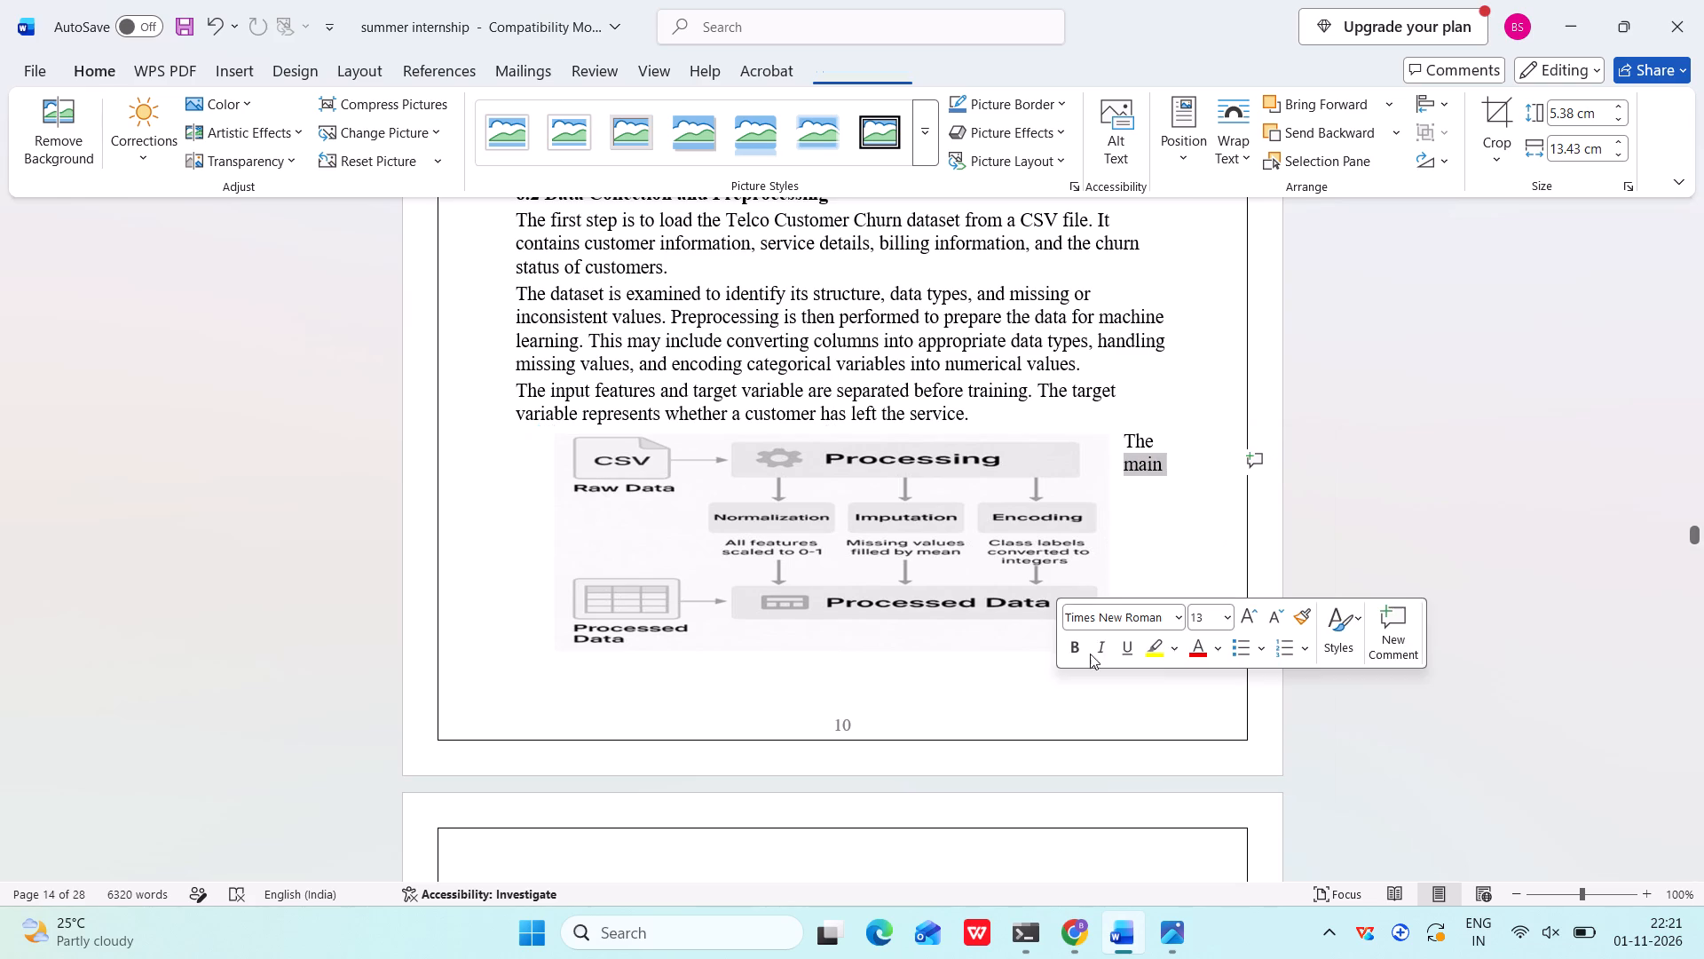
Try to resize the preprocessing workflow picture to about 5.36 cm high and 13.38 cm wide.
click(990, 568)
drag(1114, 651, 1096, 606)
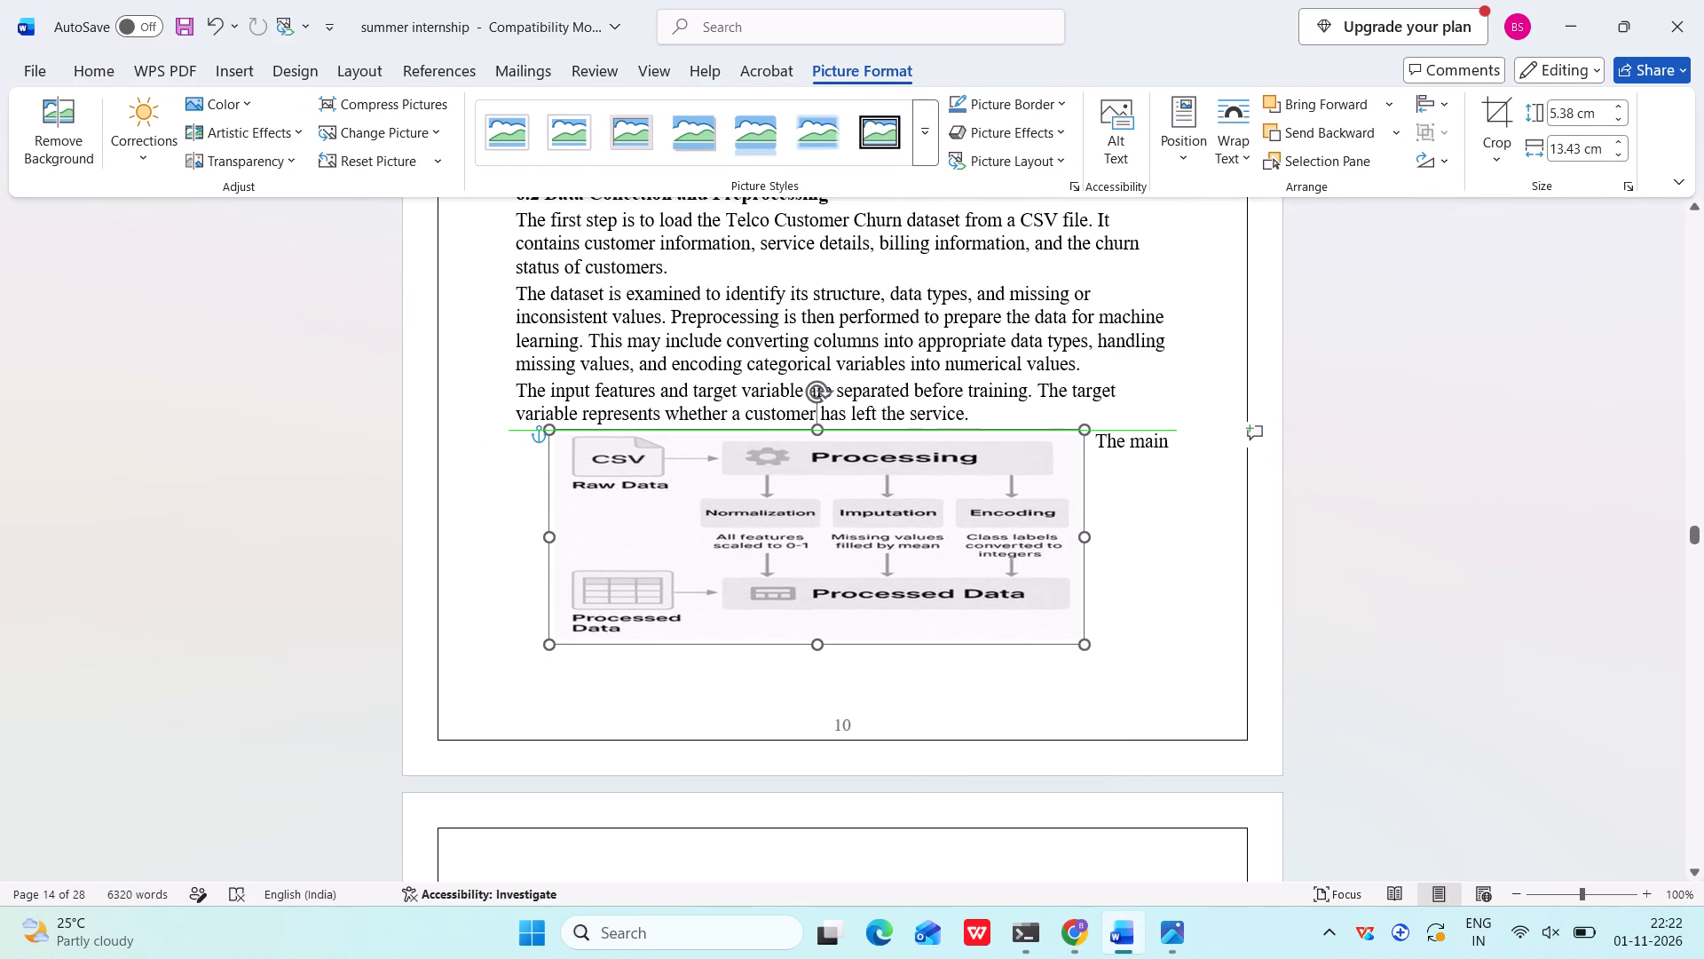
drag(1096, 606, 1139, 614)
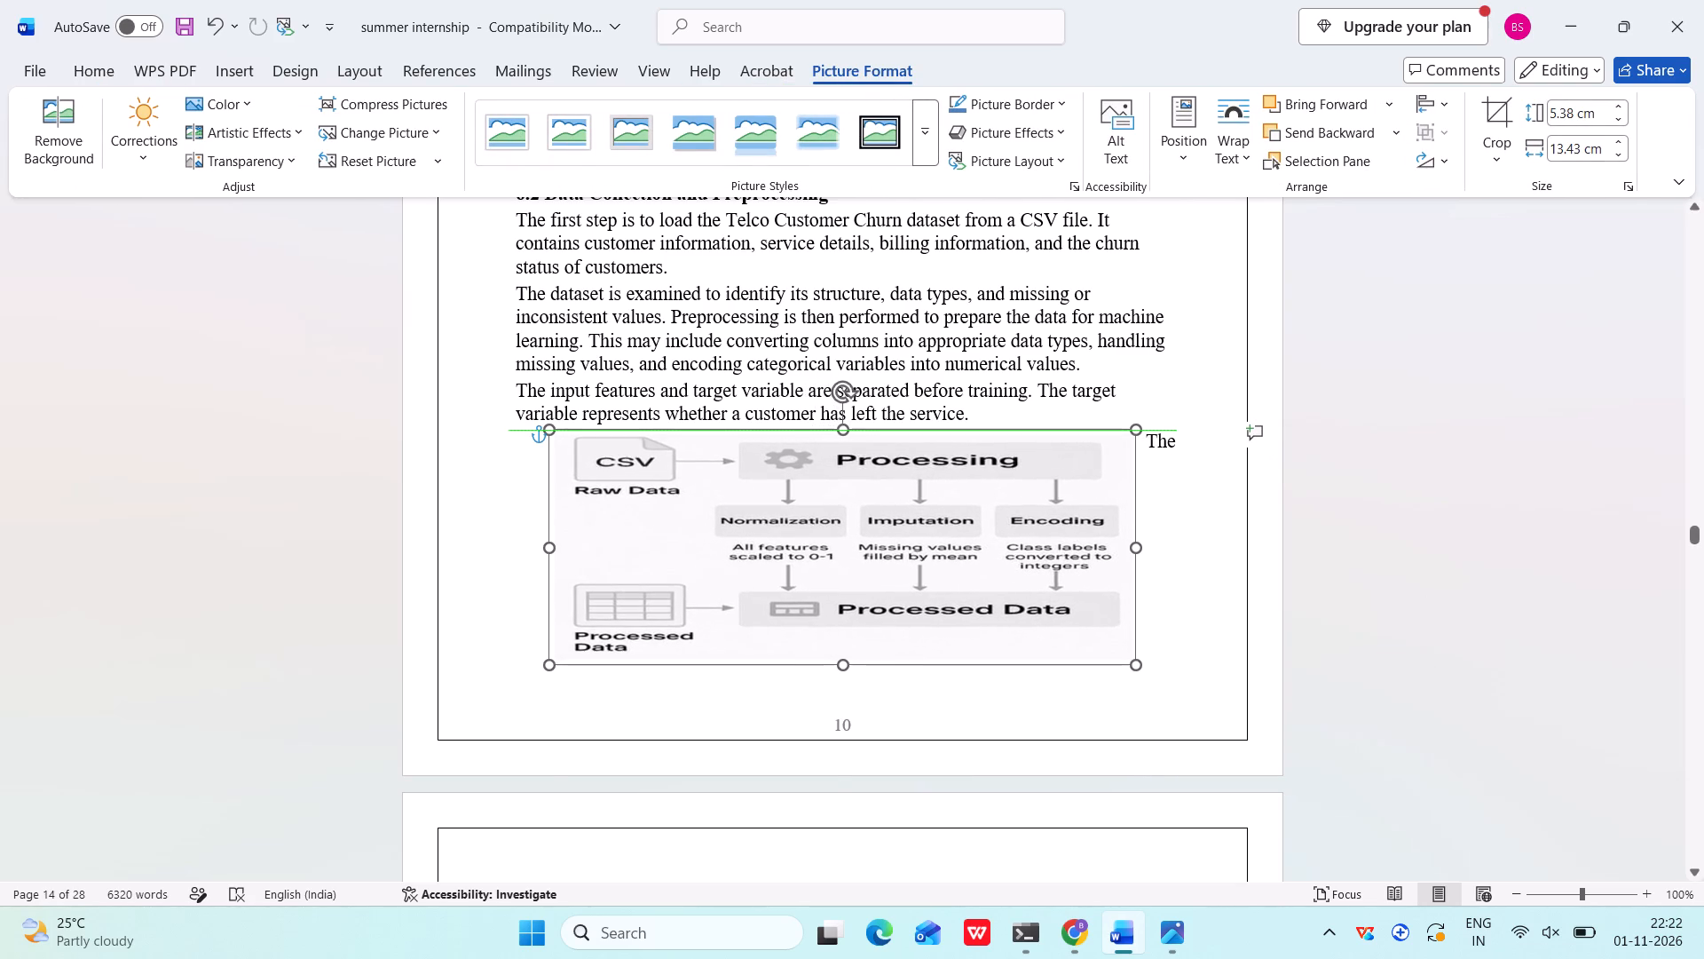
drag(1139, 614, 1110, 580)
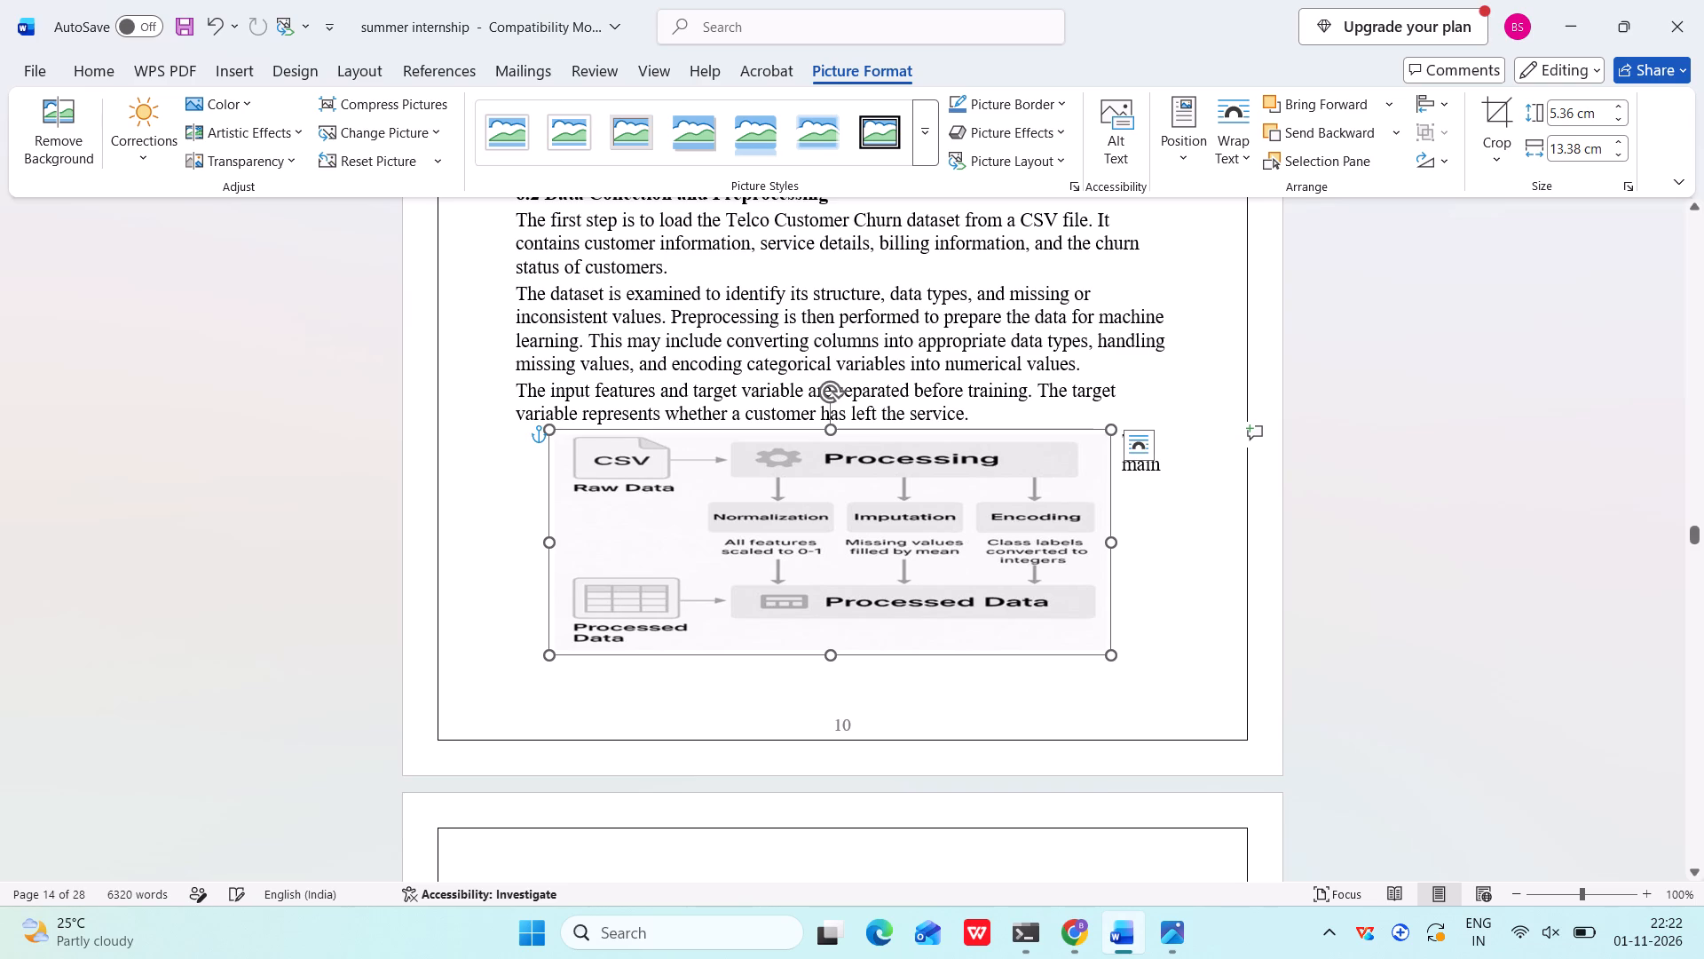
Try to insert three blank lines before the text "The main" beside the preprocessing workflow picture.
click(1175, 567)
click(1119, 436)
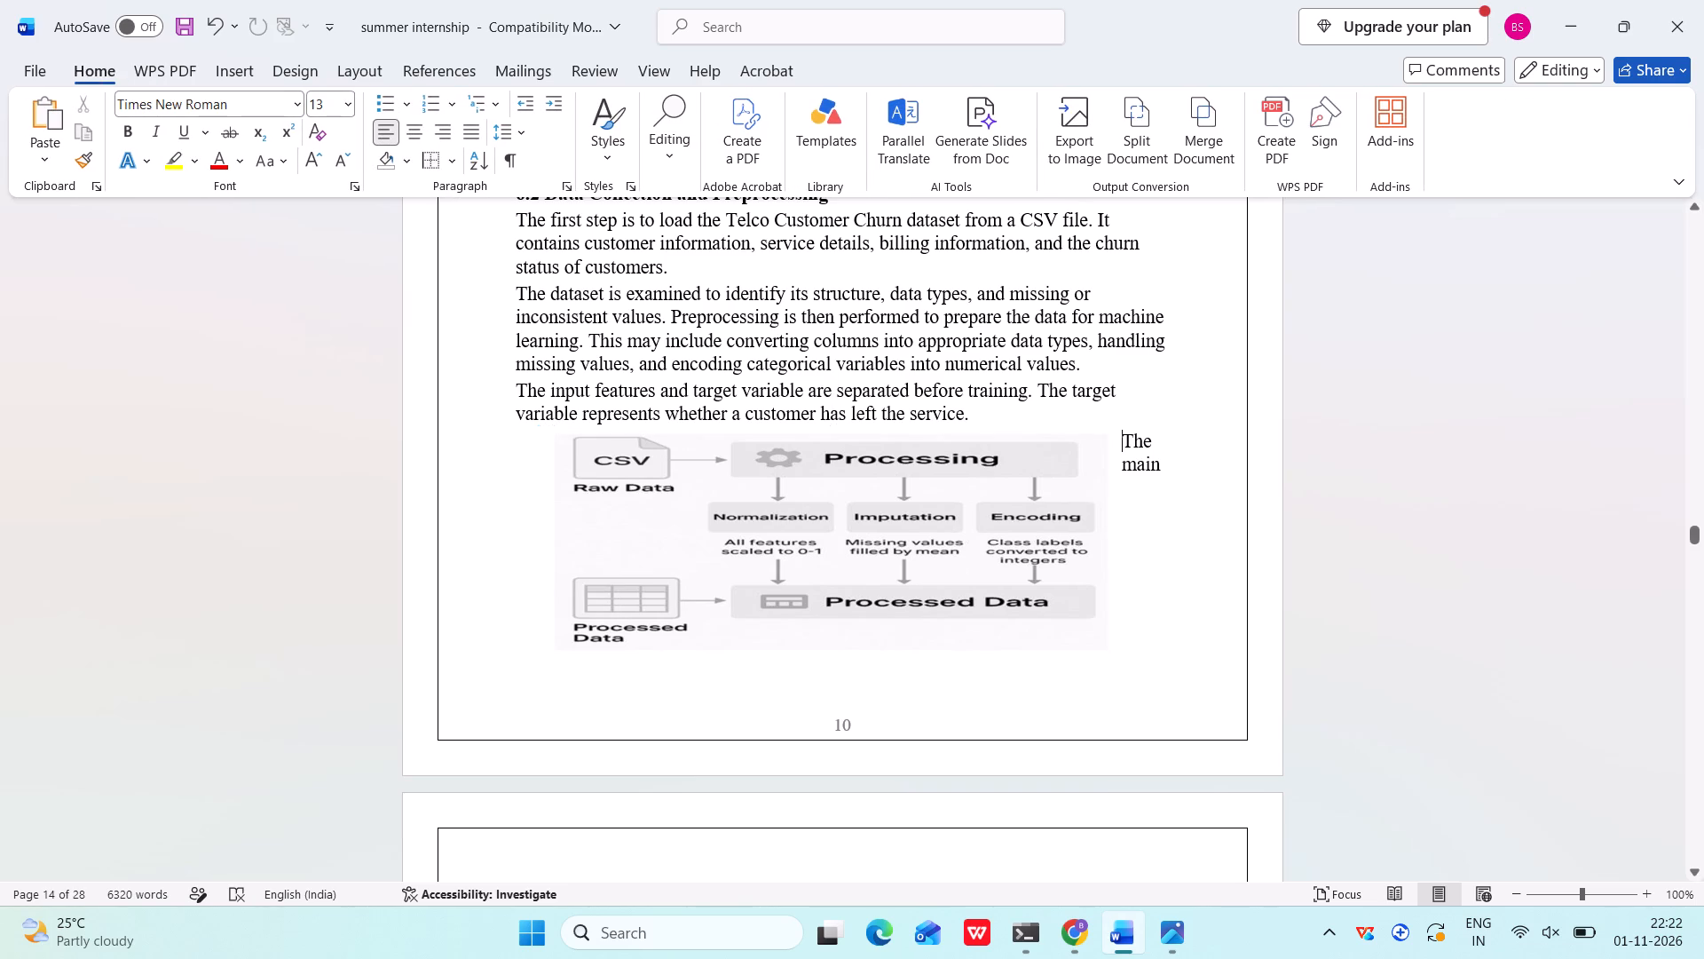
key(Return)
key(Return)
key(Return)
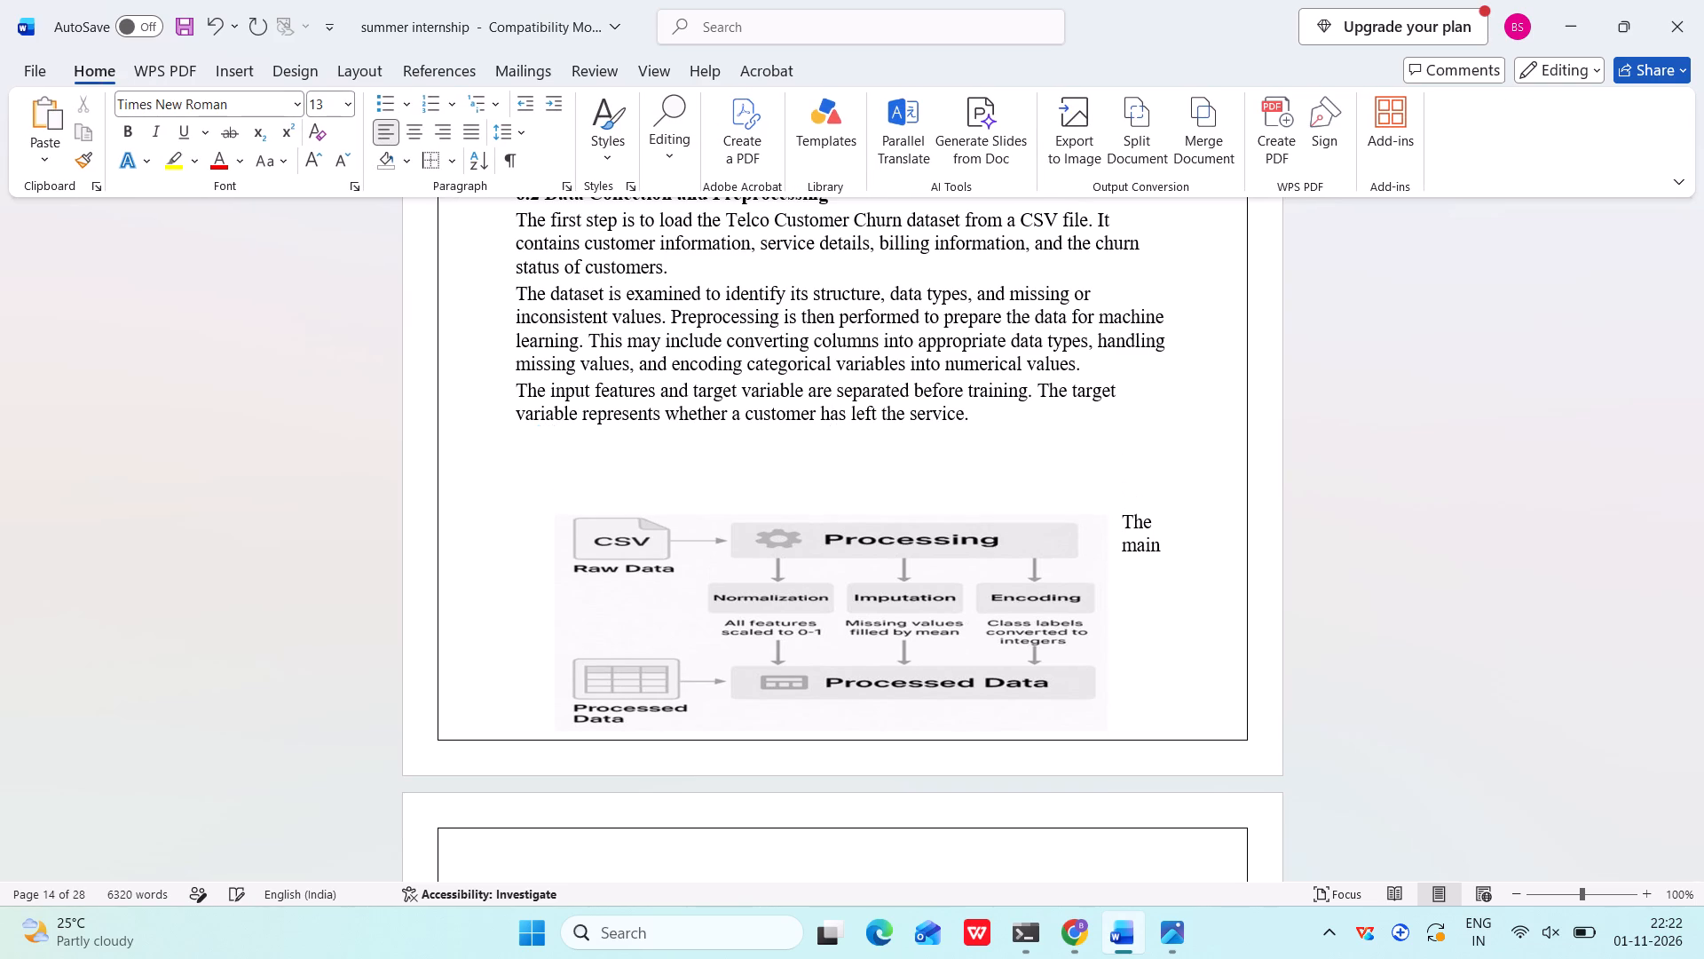
Undo the blank lines and the preprocessing workflow picture's recent edits, back to its wider in-line layout without Tight wrapping.
key(ctrl+z)
key(ctrl+z)
key(ctrl+z)
key(ctrl+z)
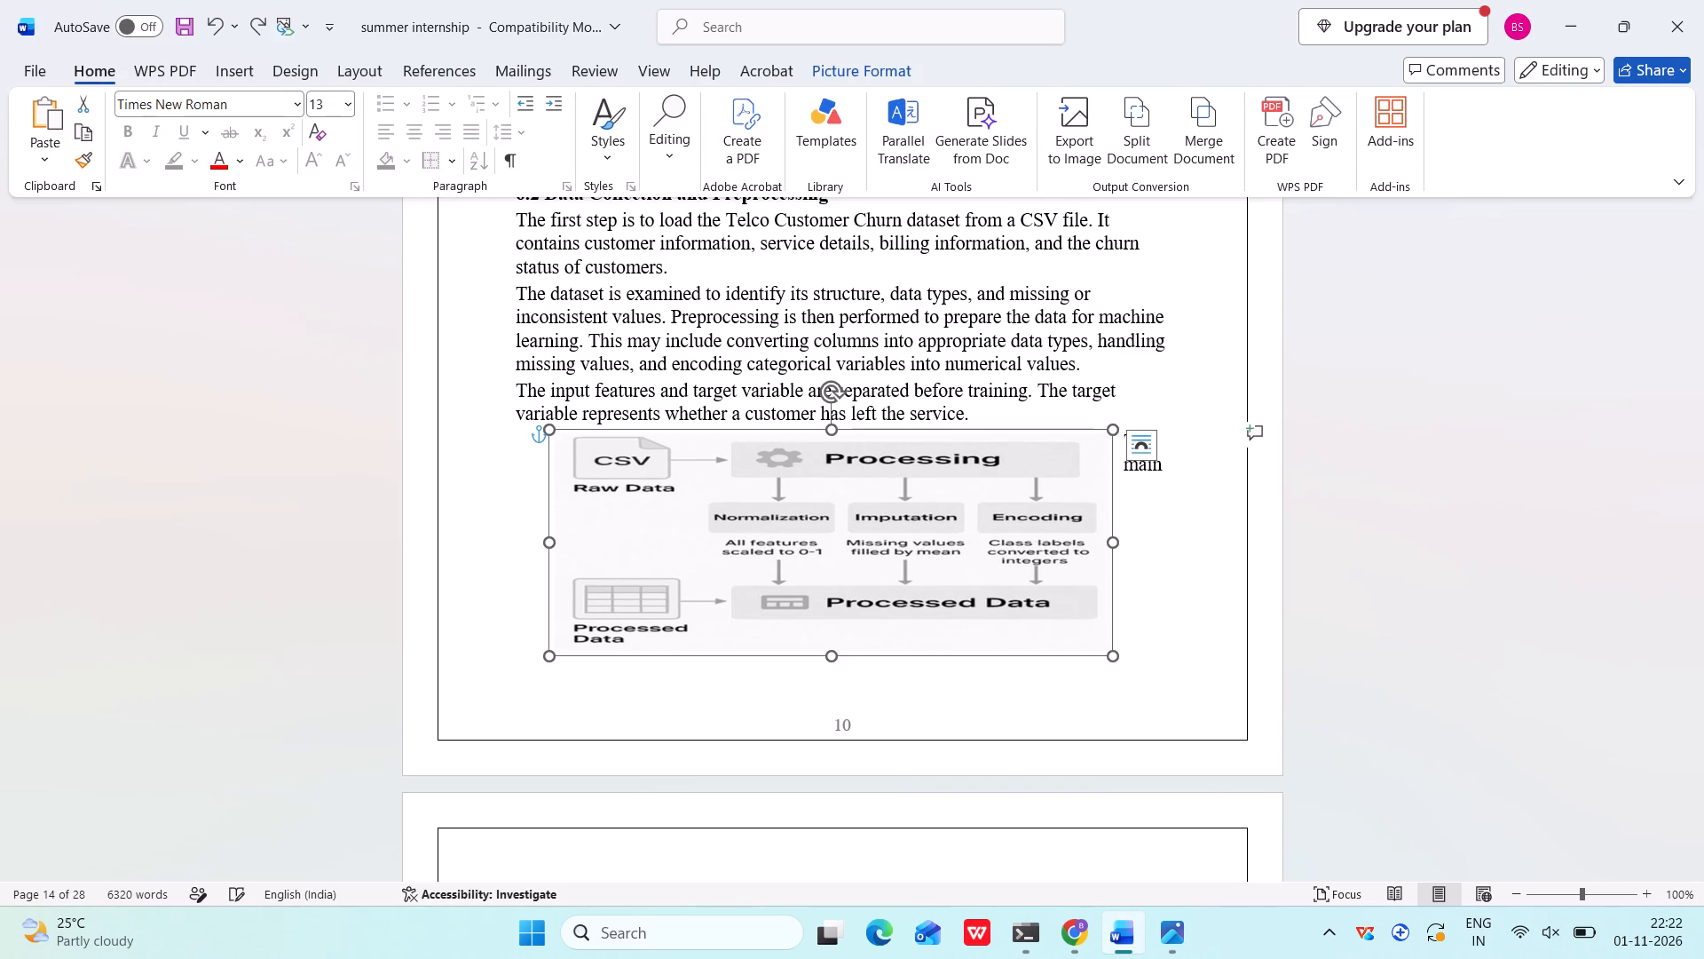
key(ctrl+z)
key(ctrl+z)
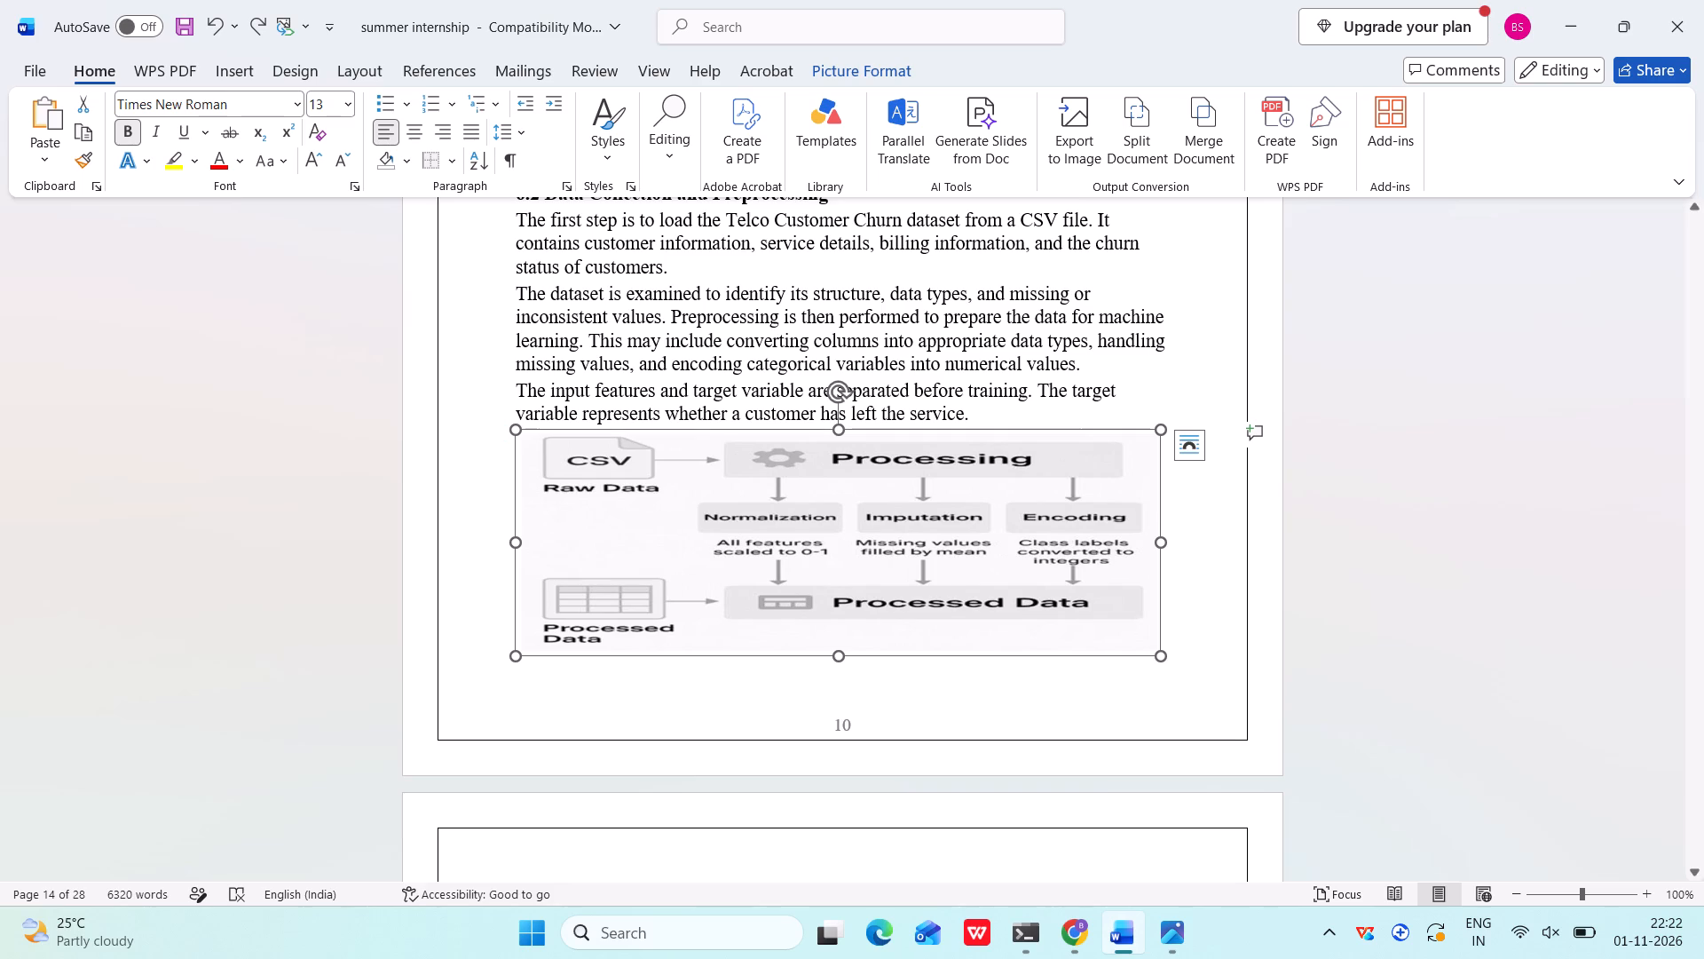
click(1079, 685)
Review the figure placement in sections 6.1 and 6.2 and look through the following sections for the next figure placeholder.
scroll(1079, 685, down, 3)
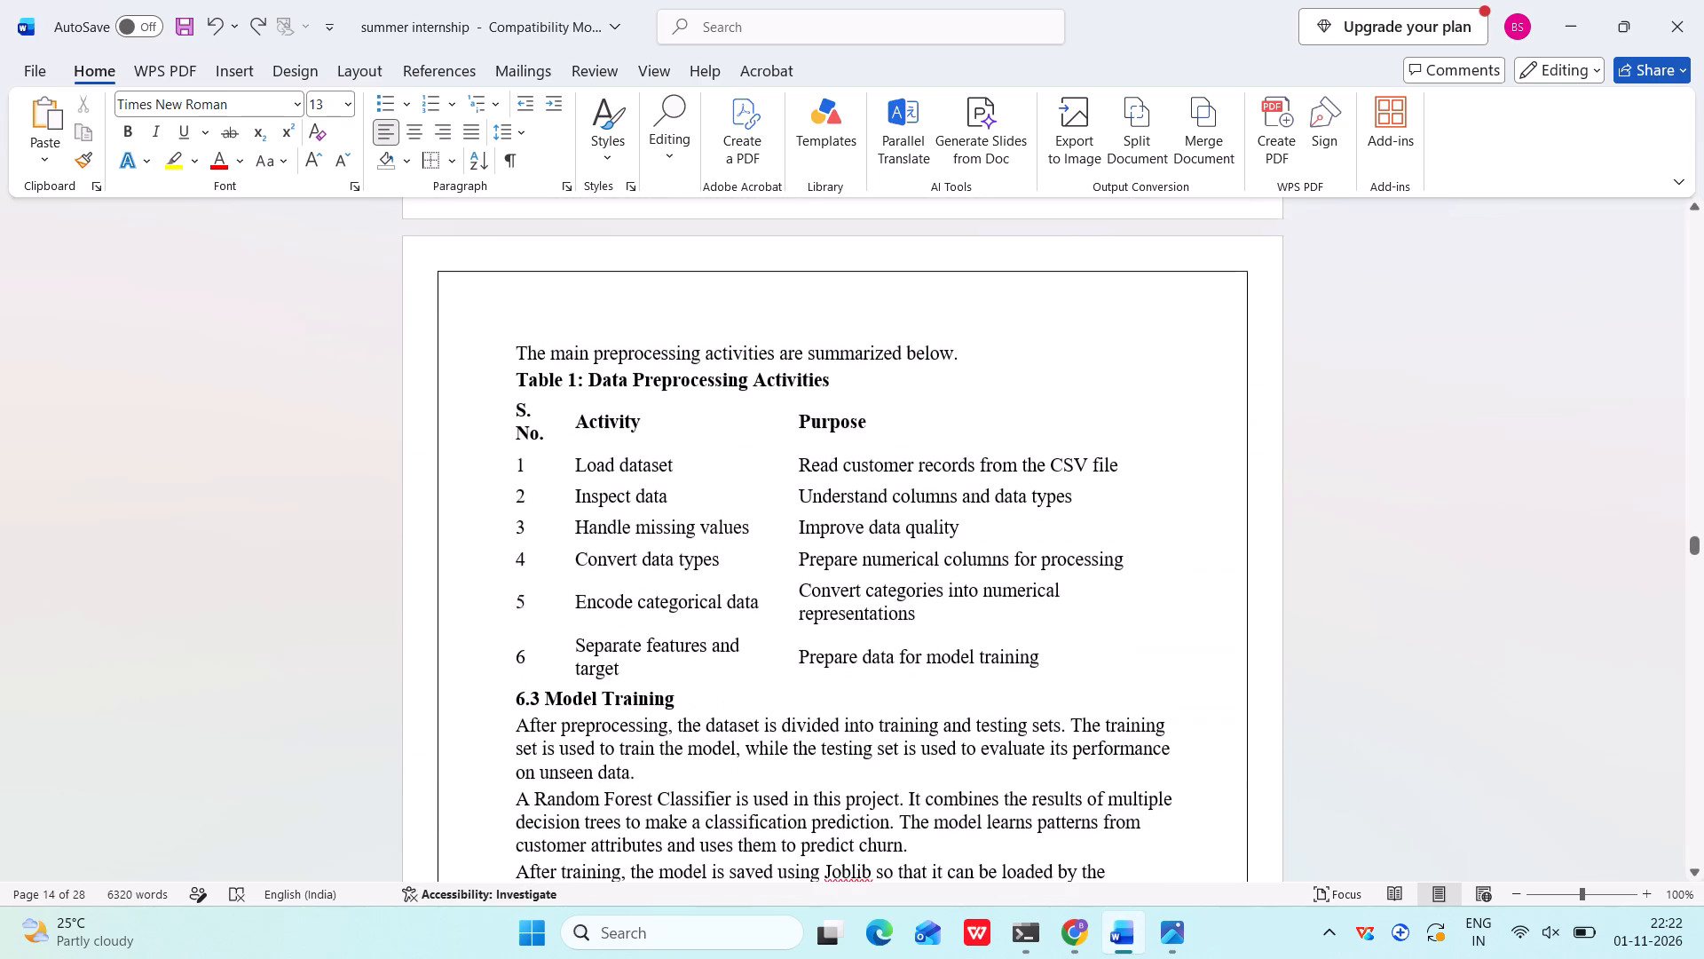
scroll(785, 535, up, 2)
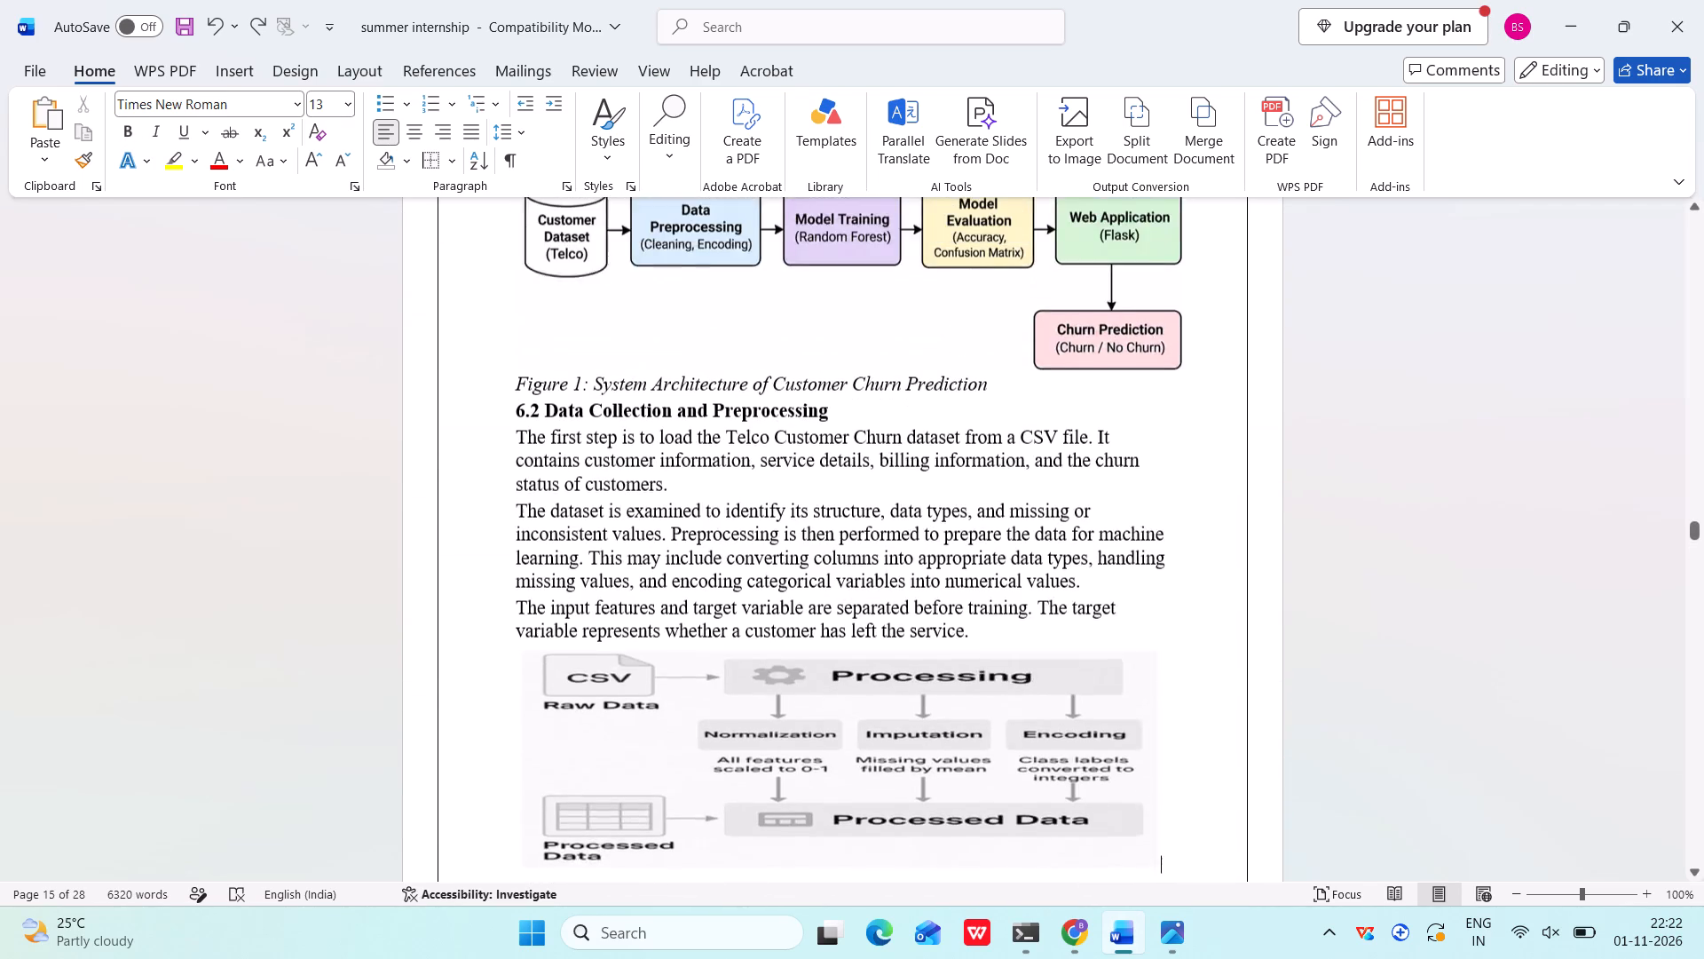
scroll(785, 535, up, 2)
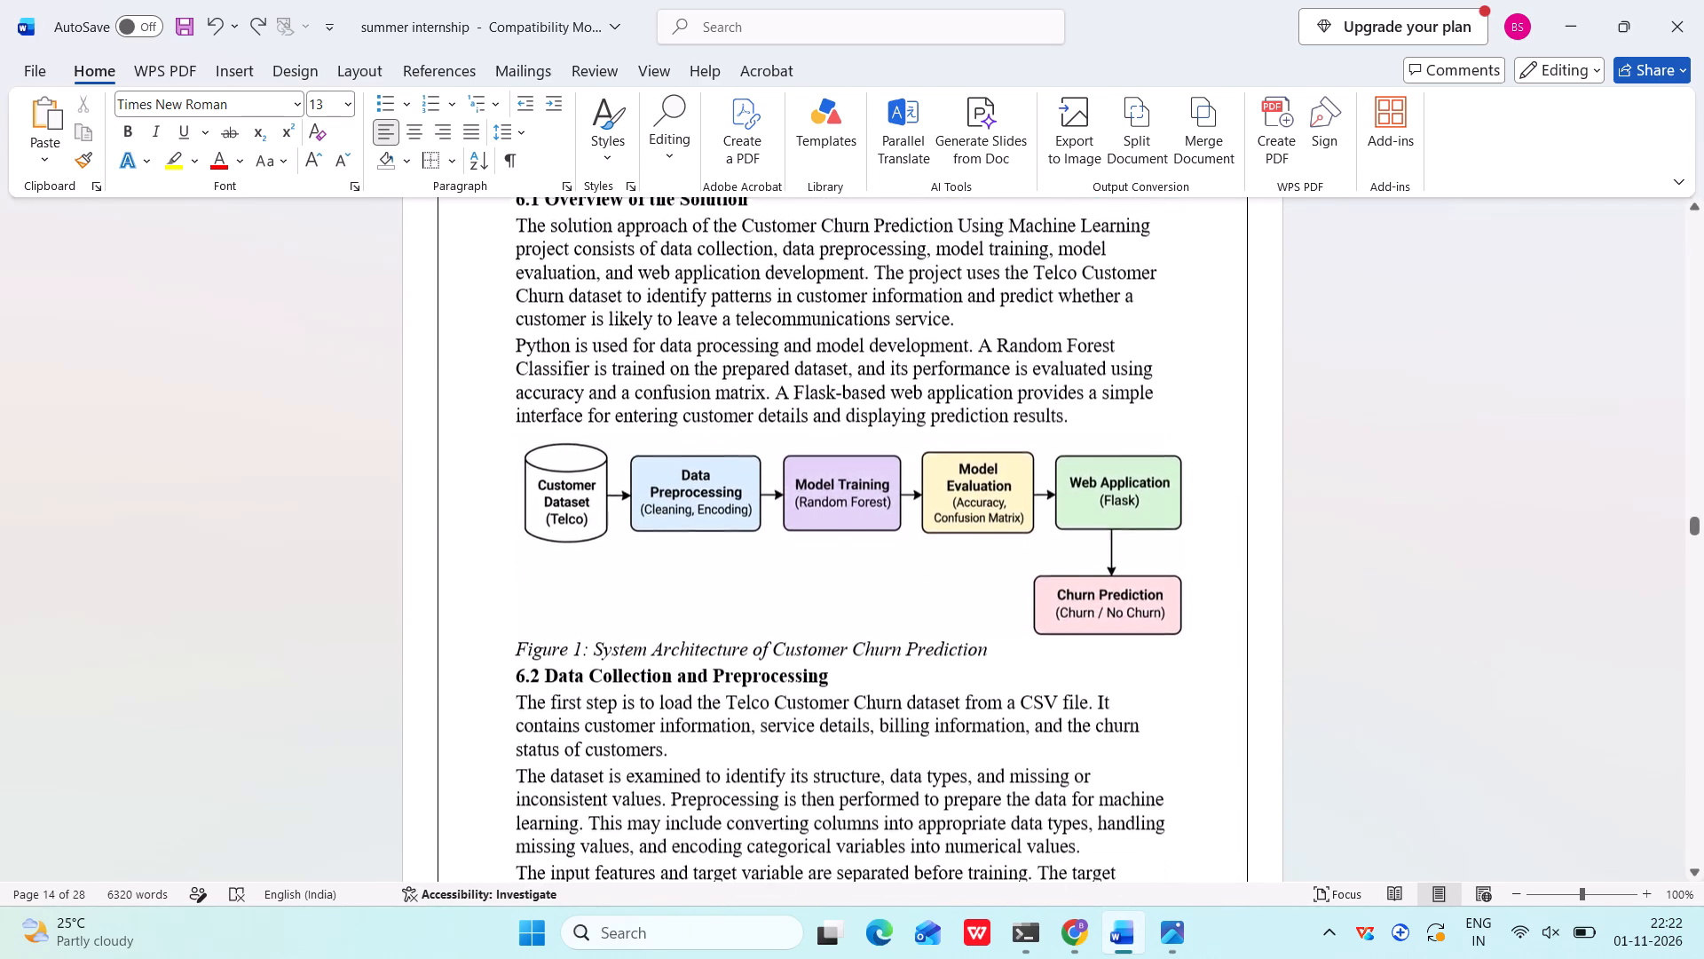
scroll(785, 535, up, 1)
scroll(785, 535, down, 3)
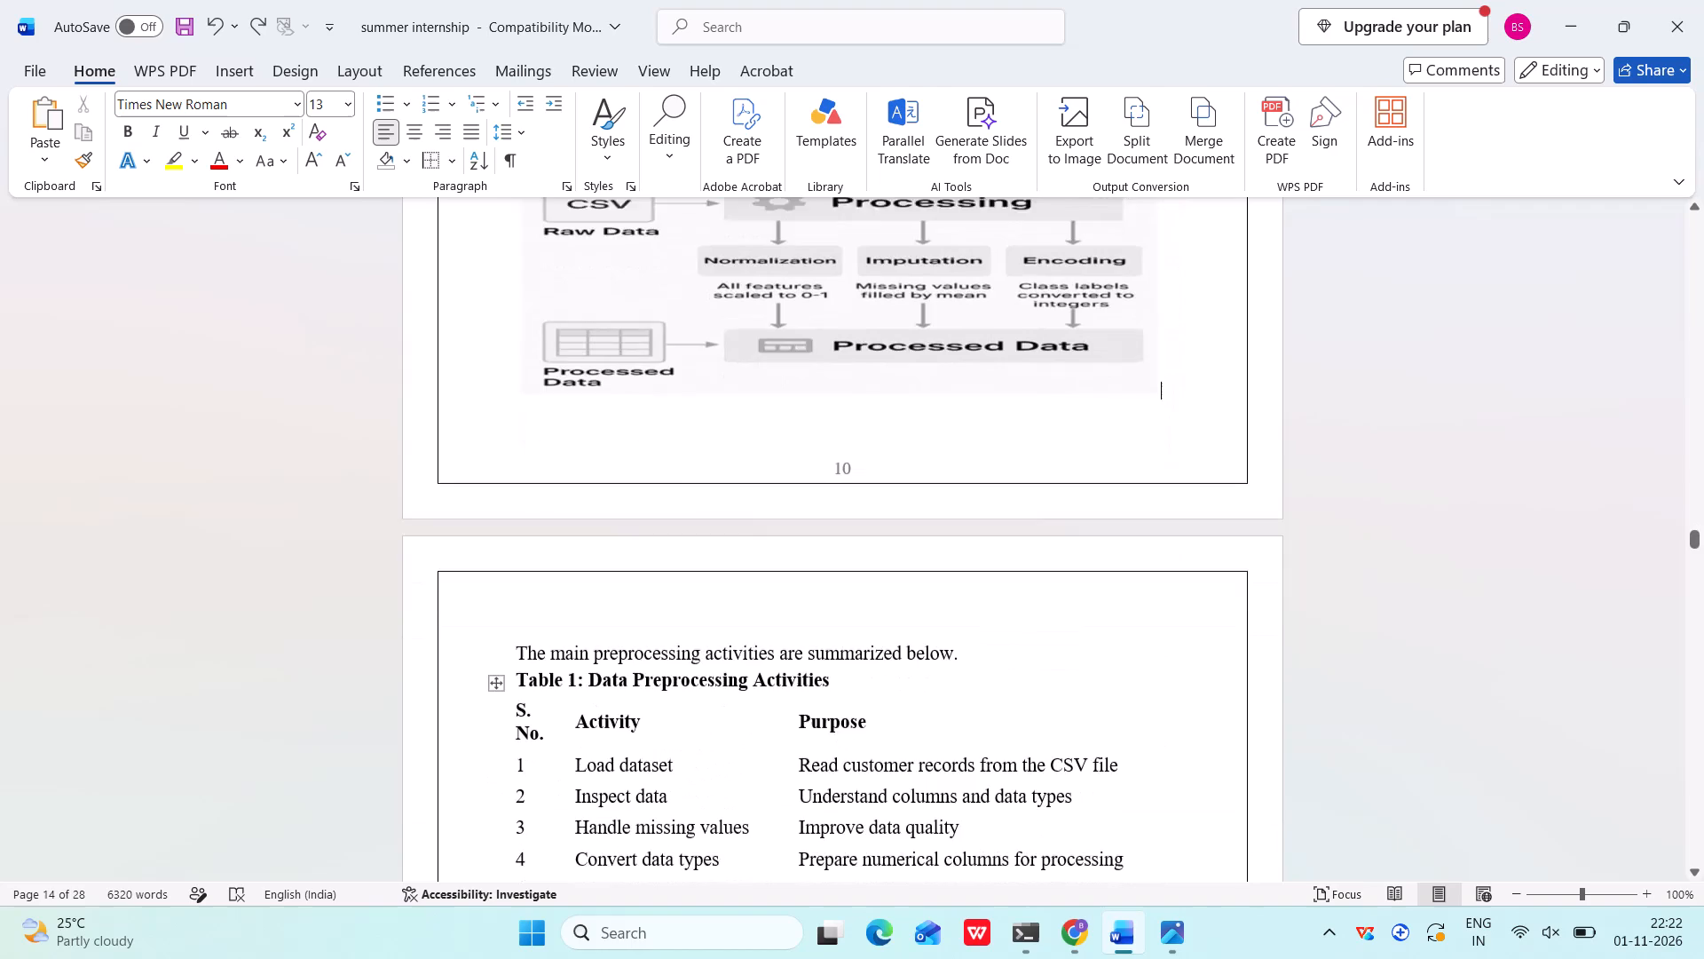
scroll(785, 535, down, 4)
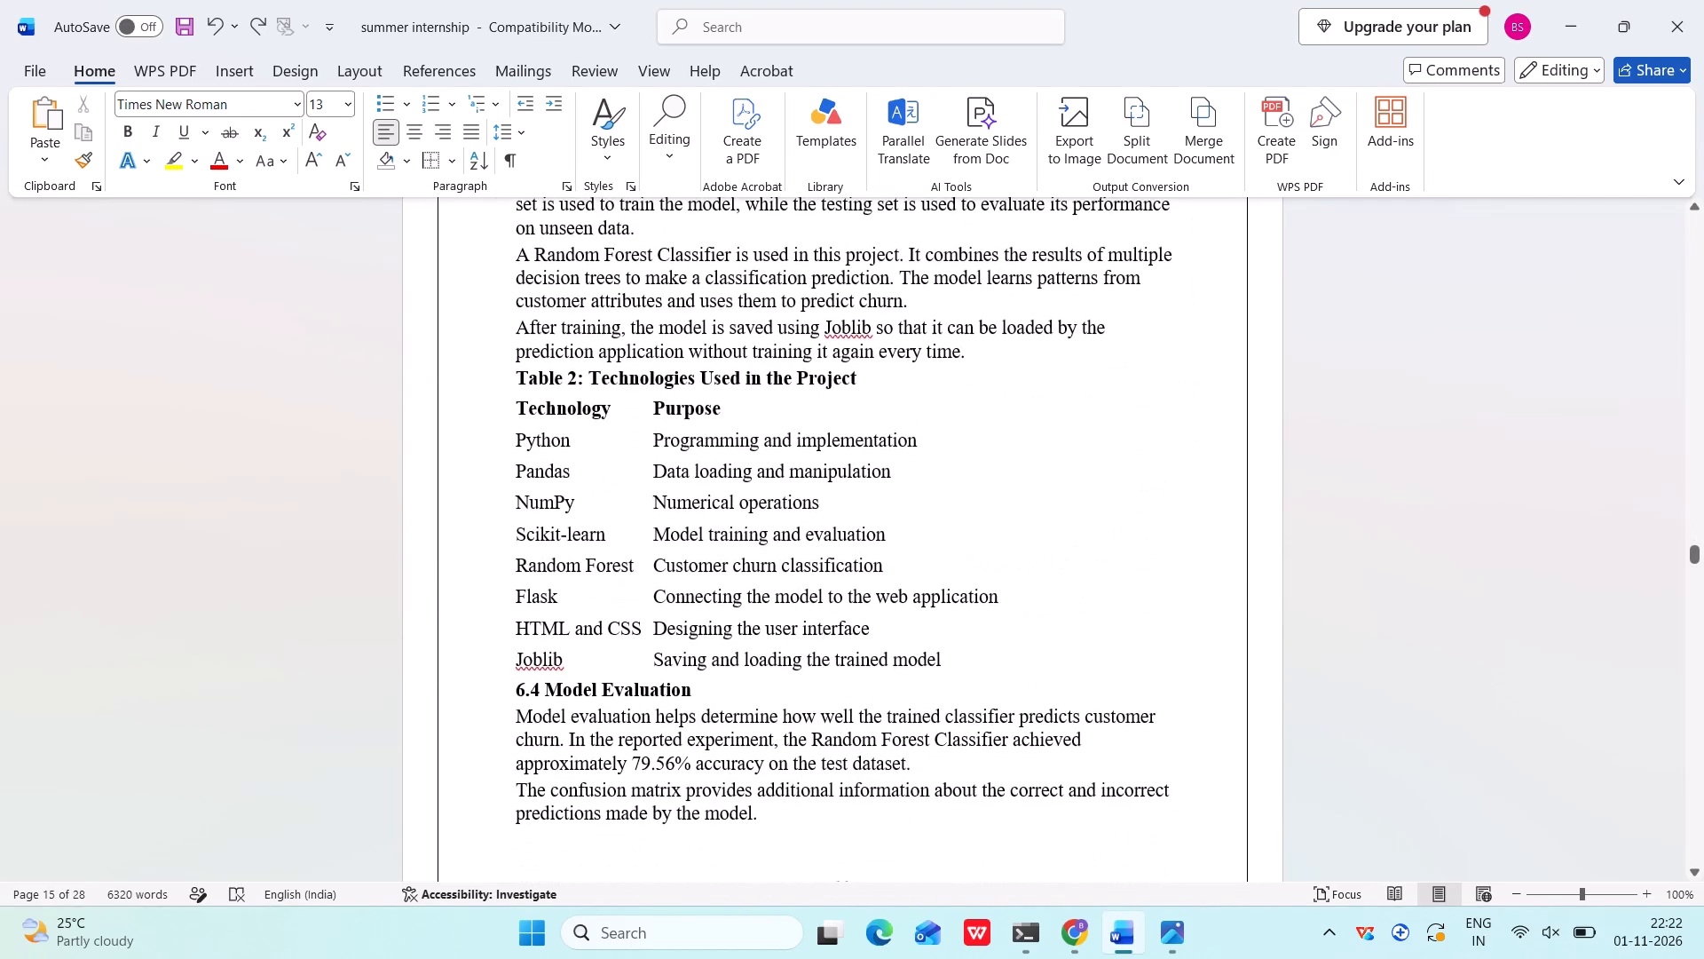
scroll(785, 535, down, 4)
click(823, 149)
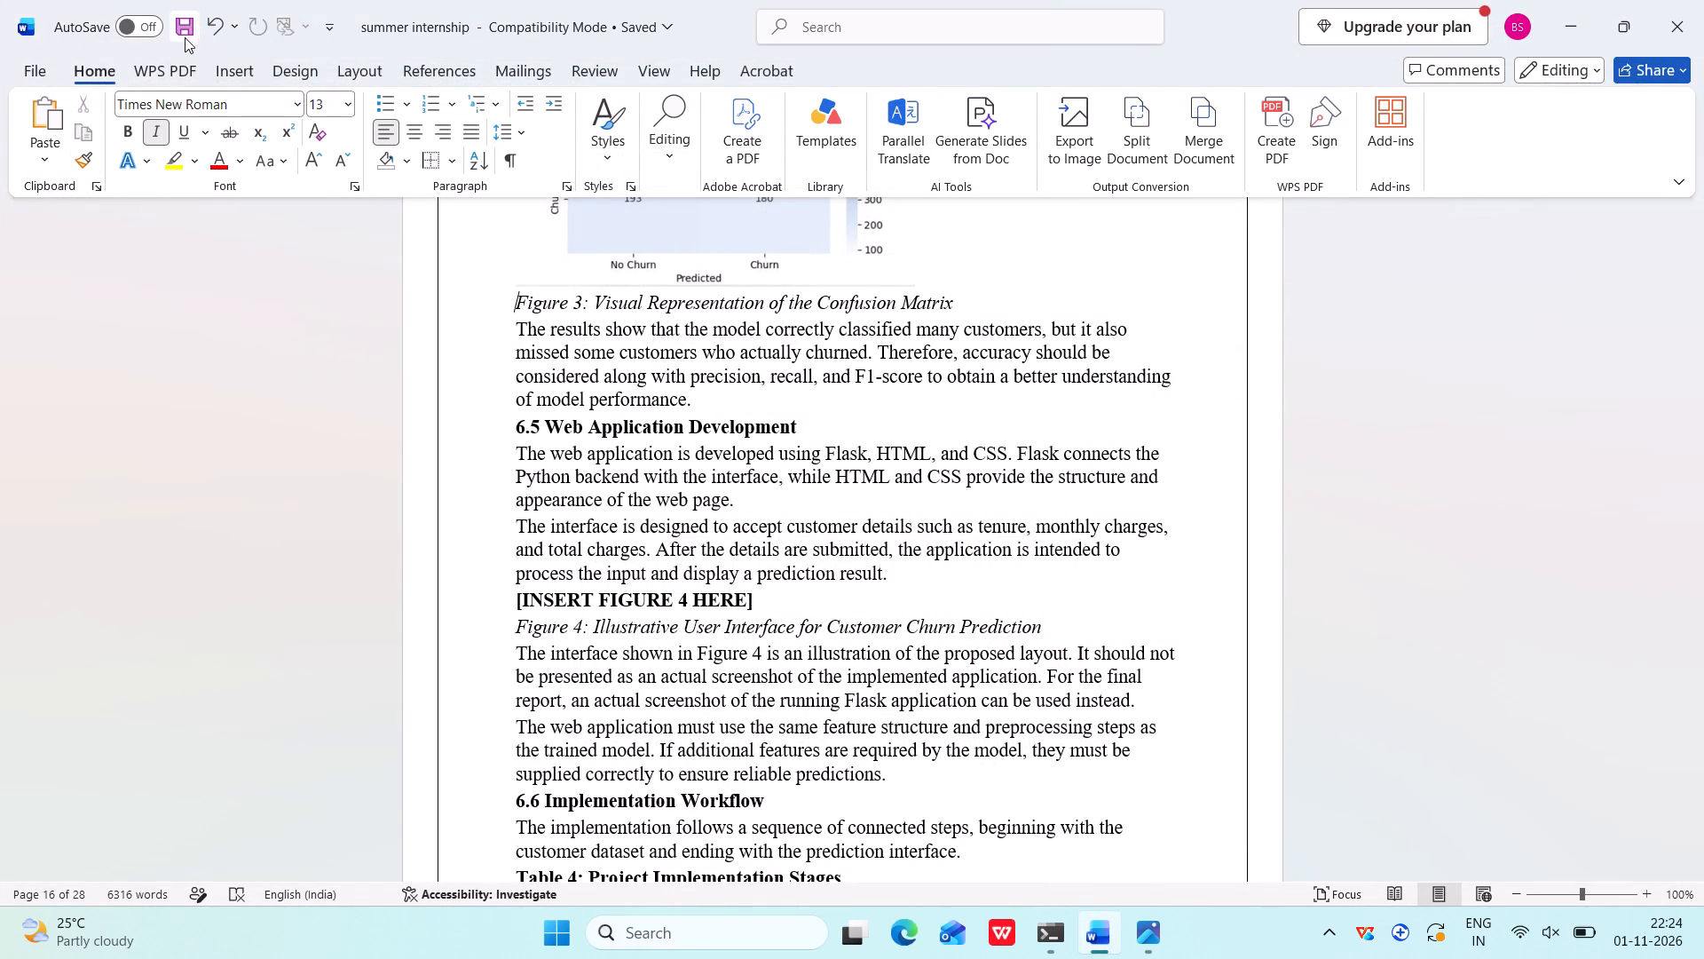
Turn on AutoSave for the report by uploading it to OneDrive - Personal.
click(139, 27)
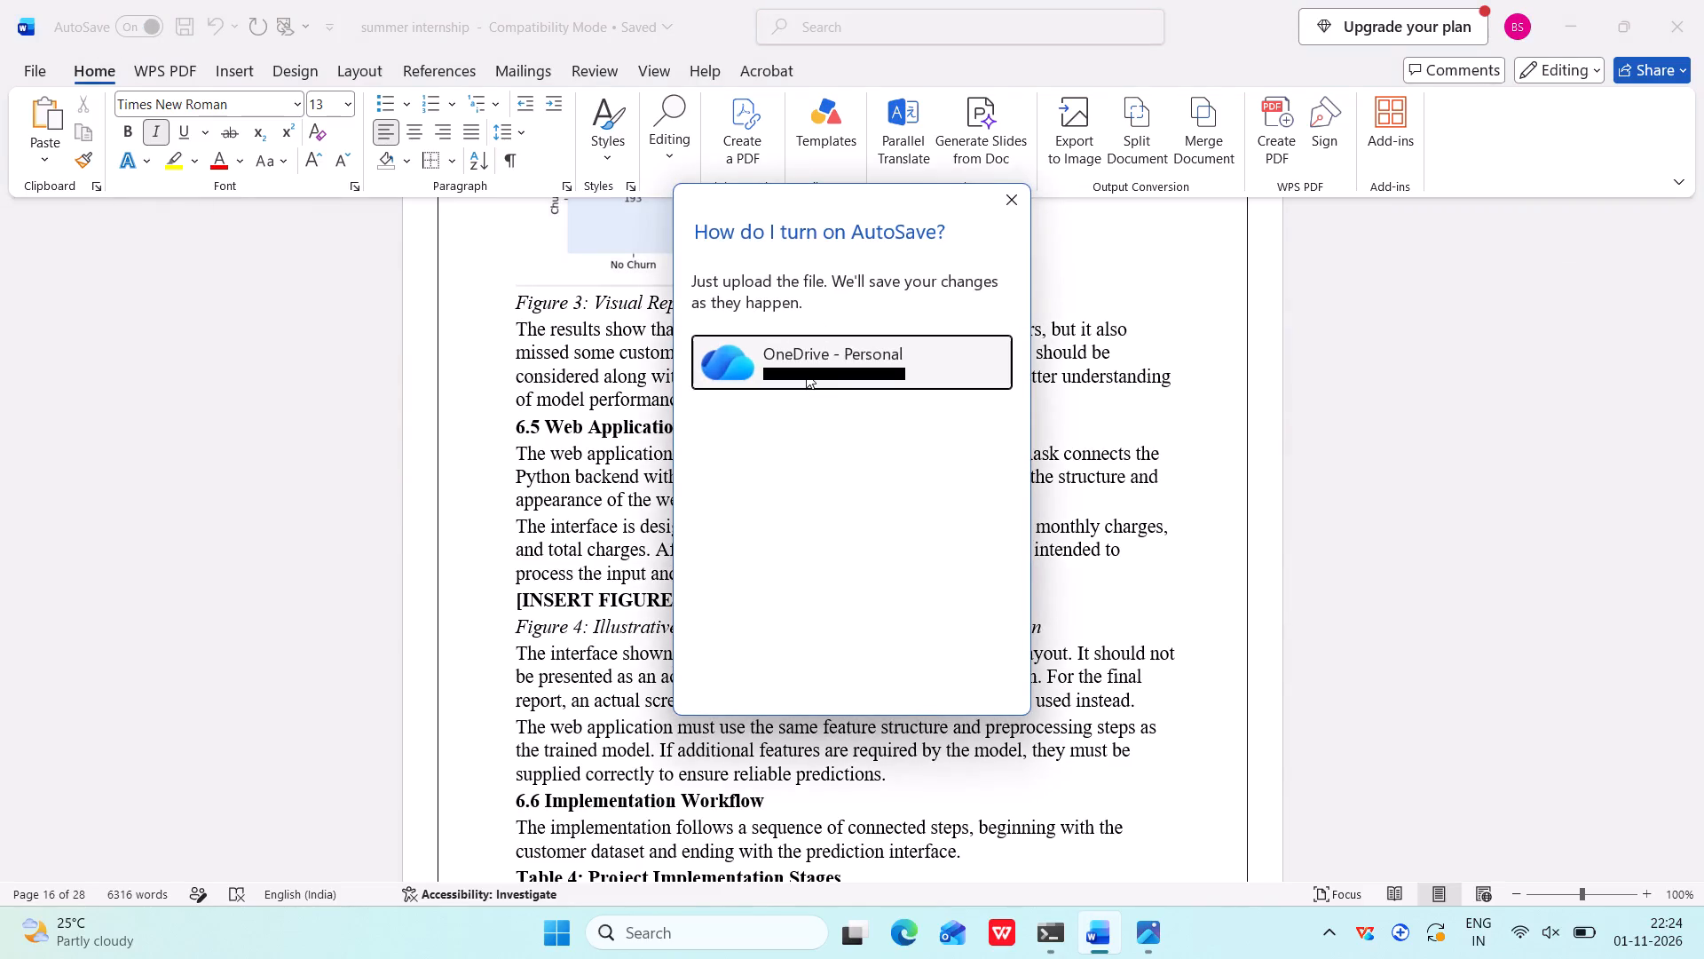
click(805, 374)
click(648, 511)
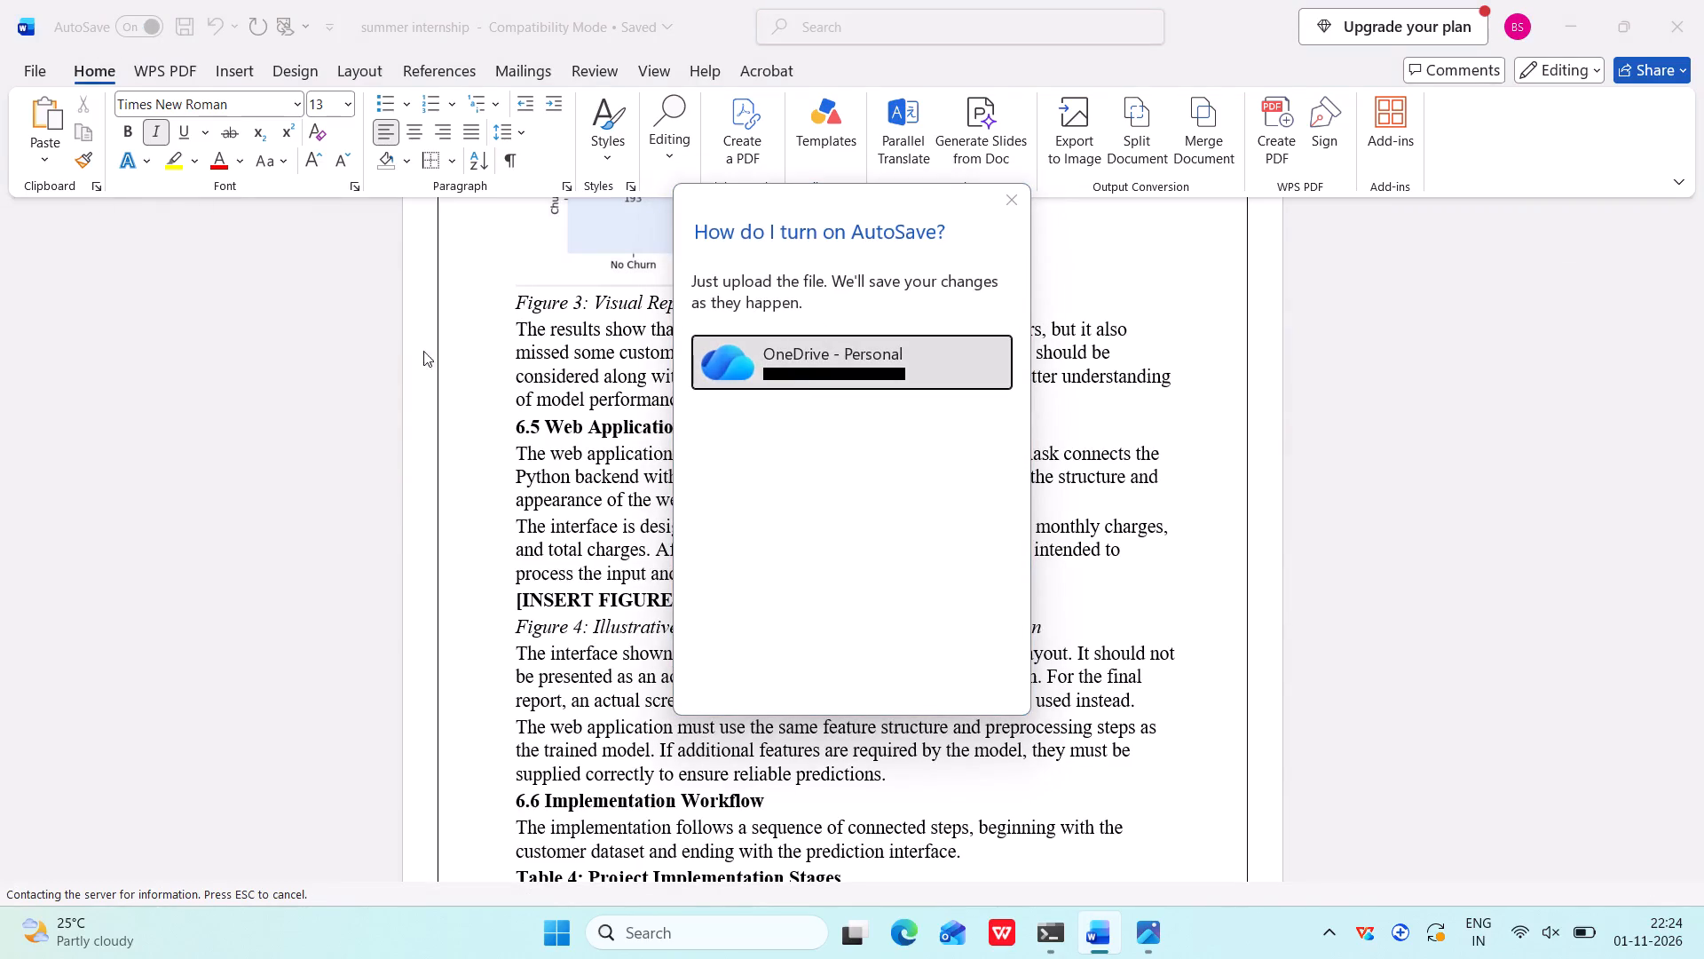
click(994, 203)
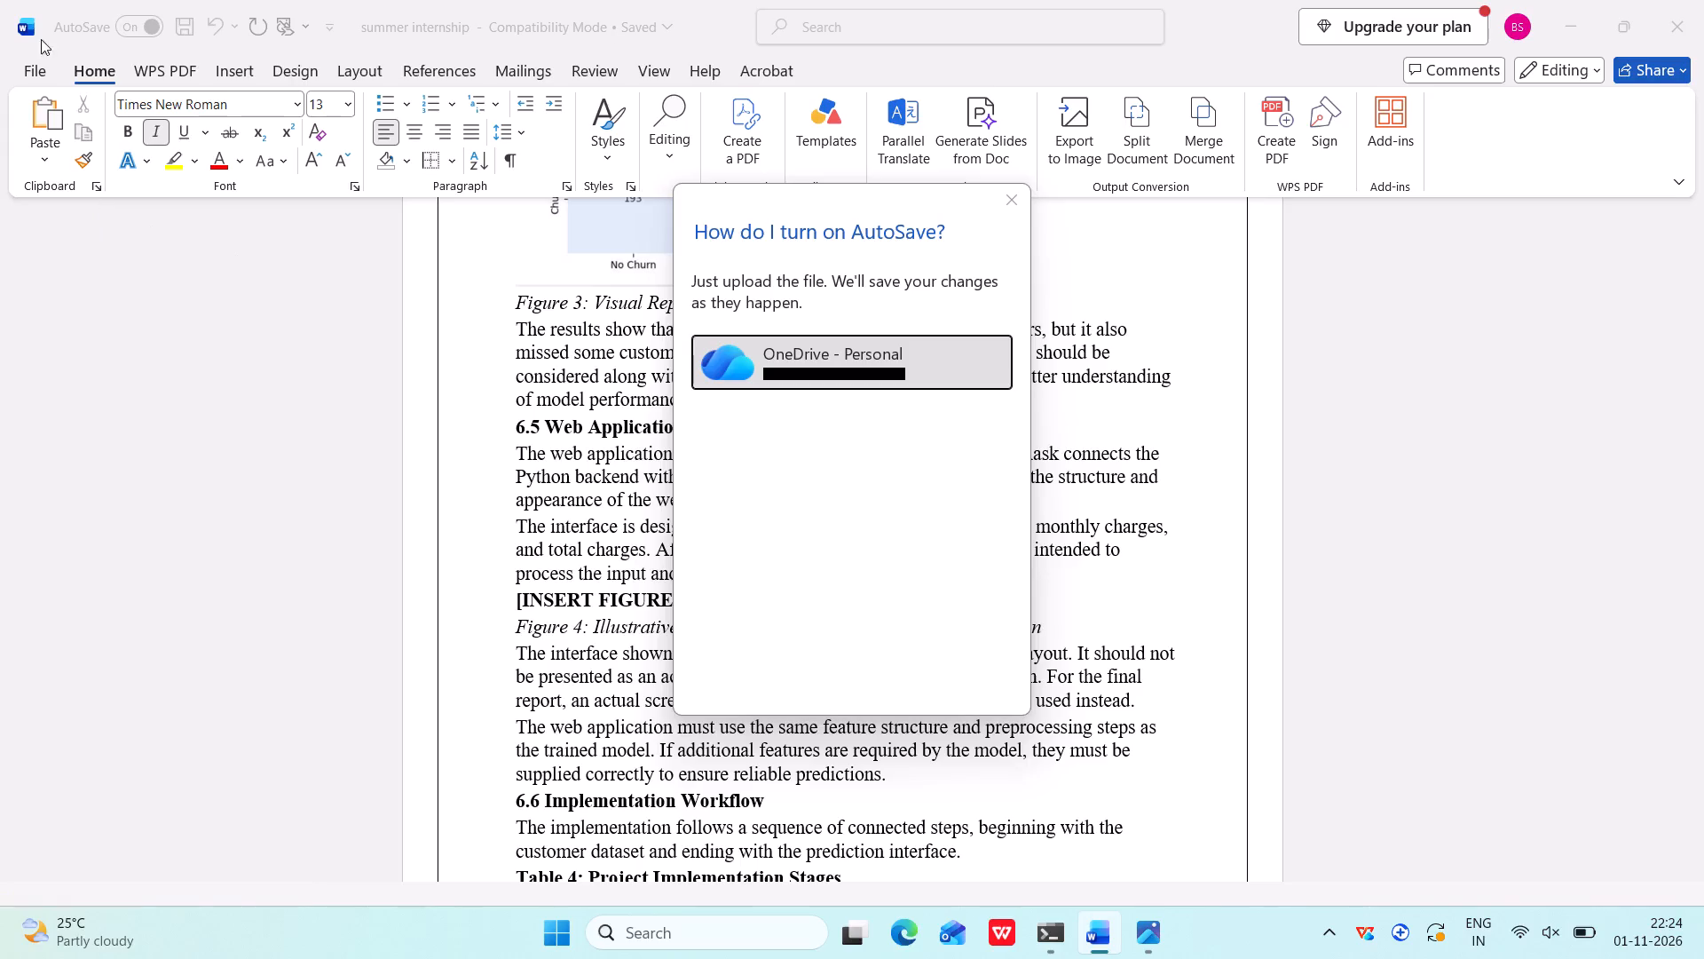
click(21, 59)
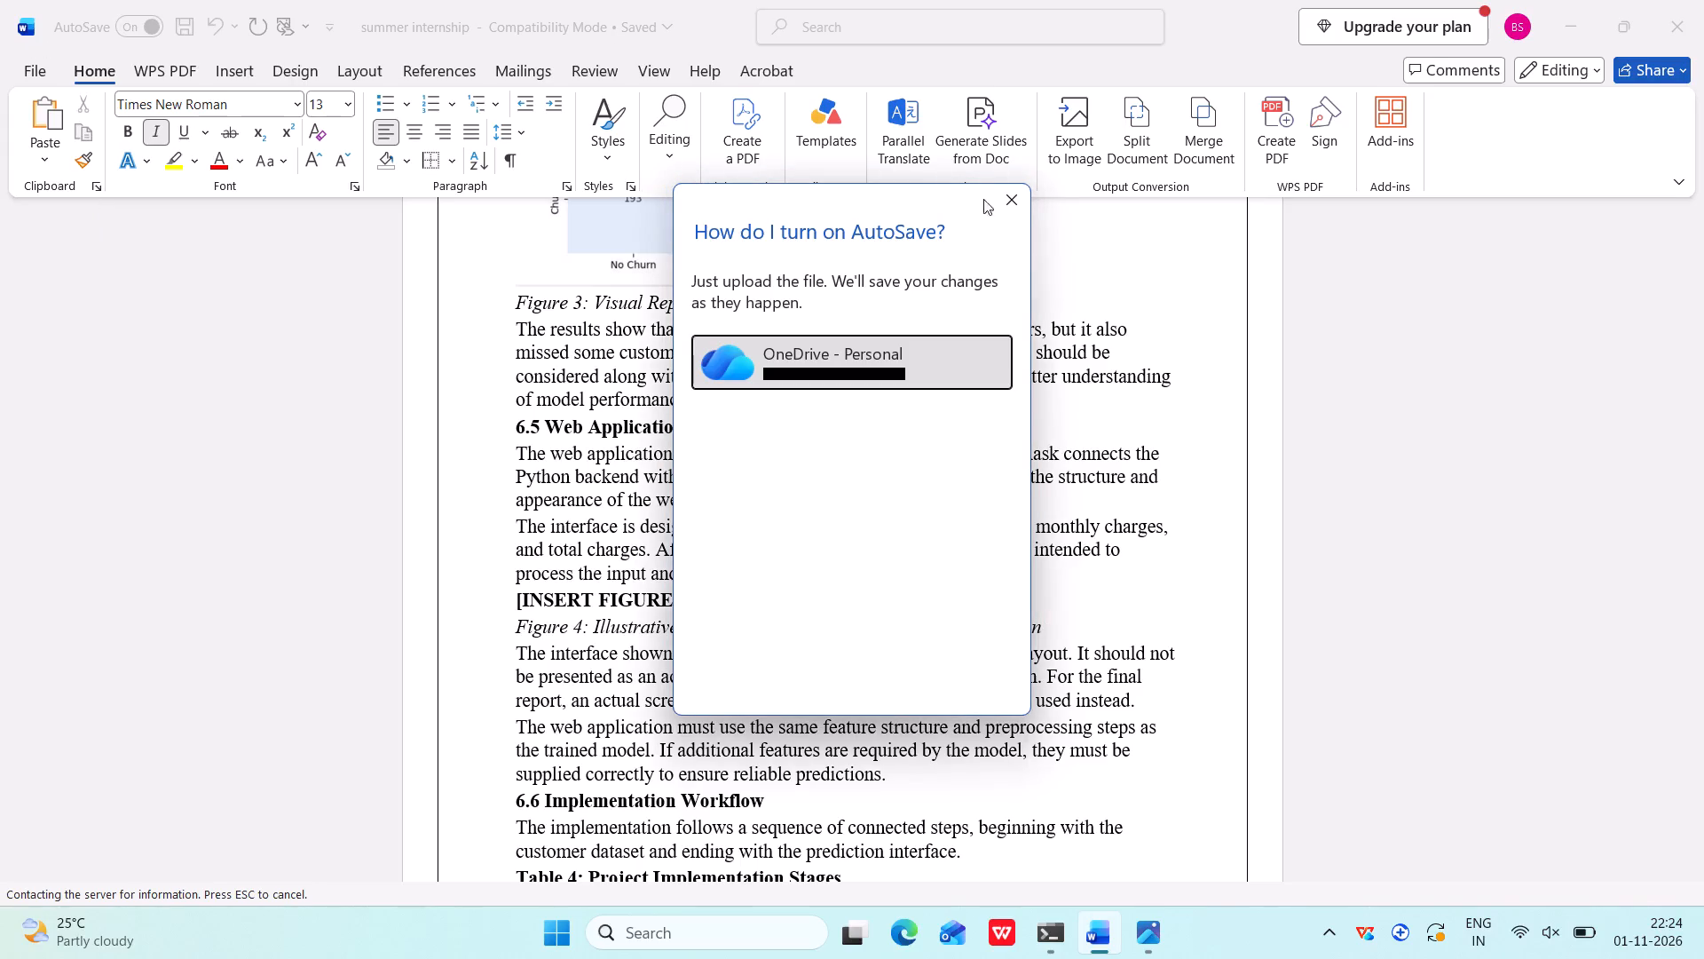
click(1004, 209)
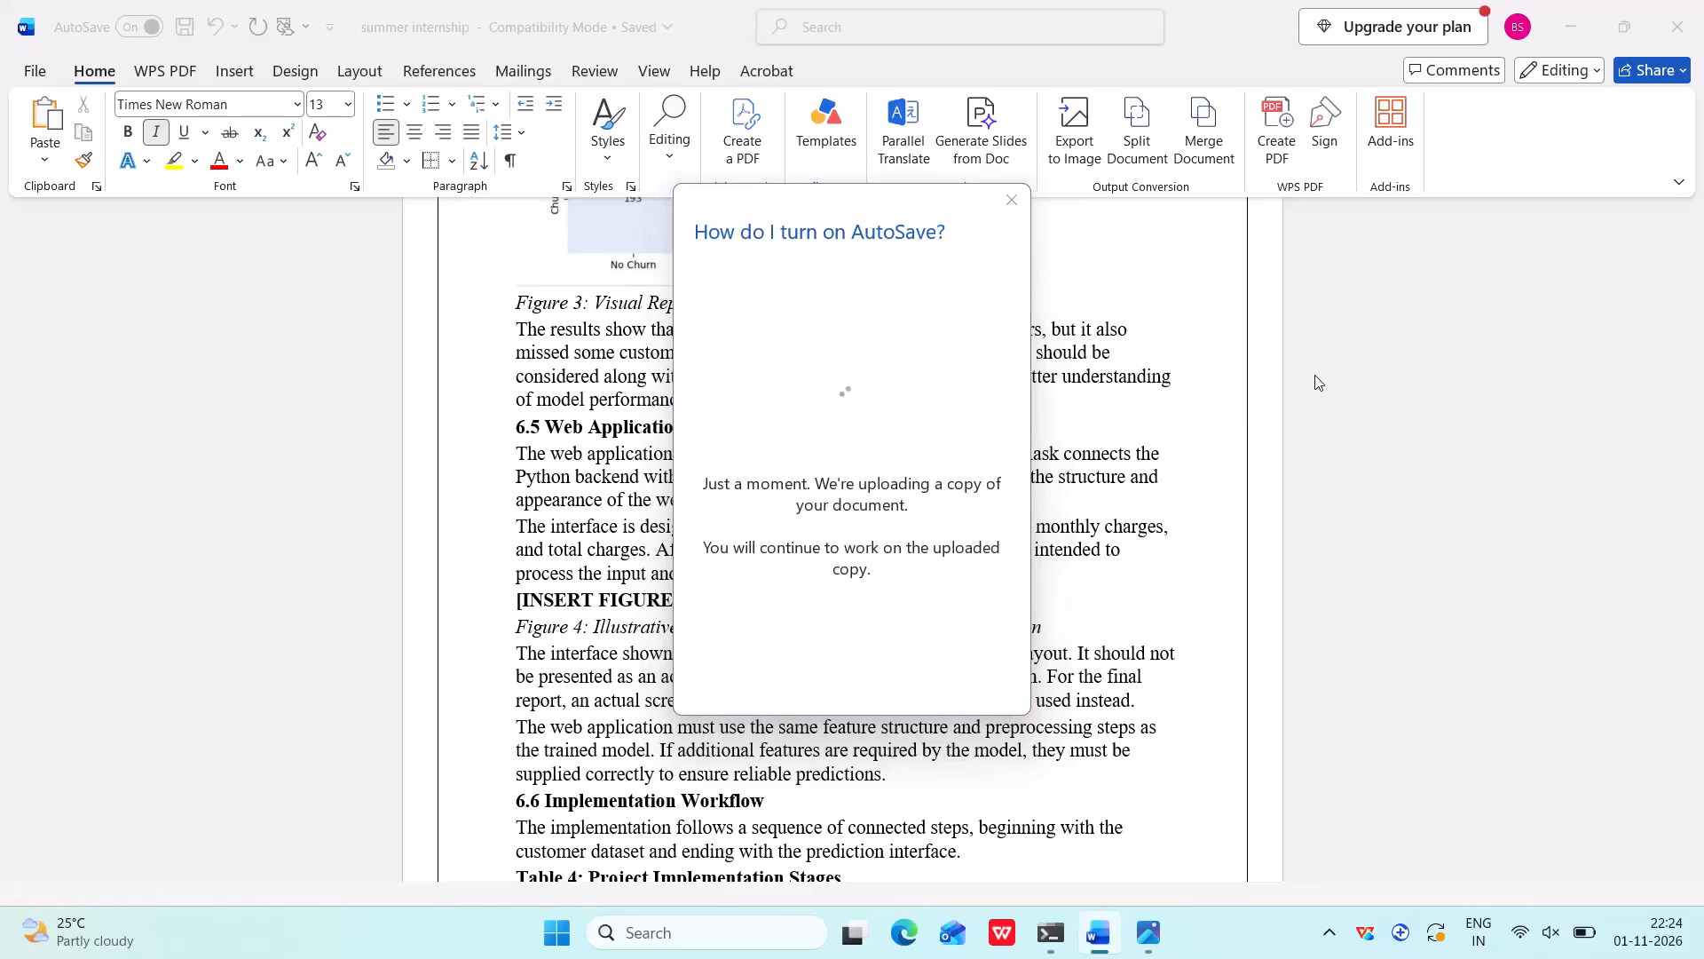
click(1314, 375)
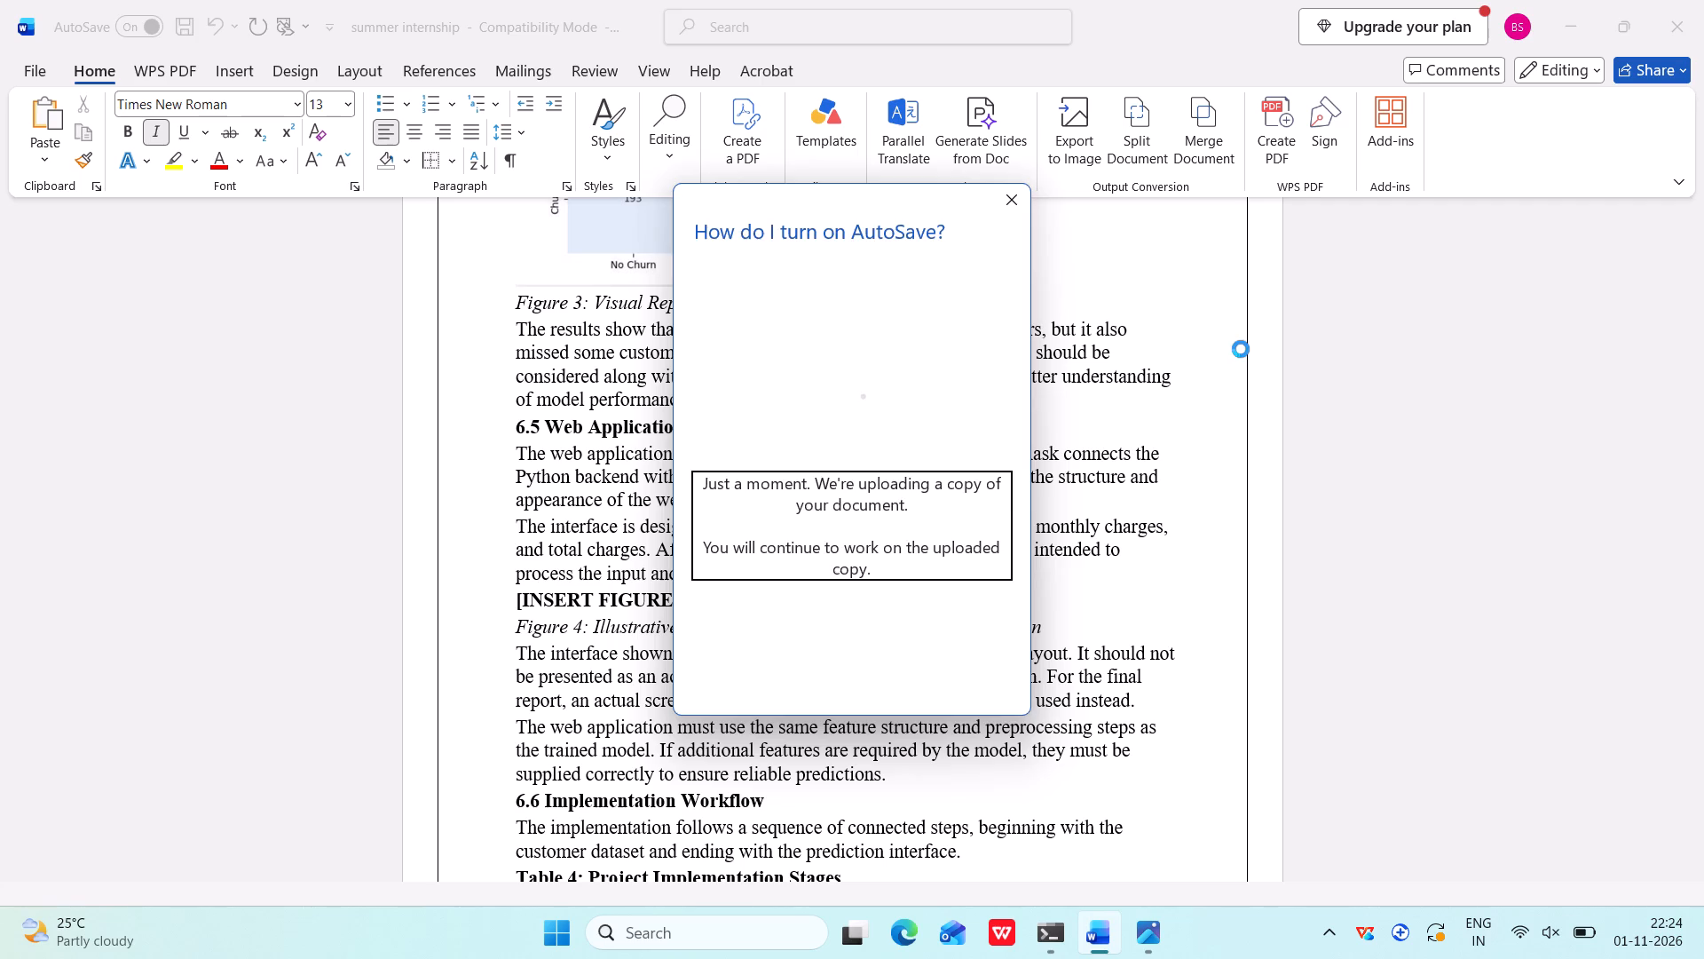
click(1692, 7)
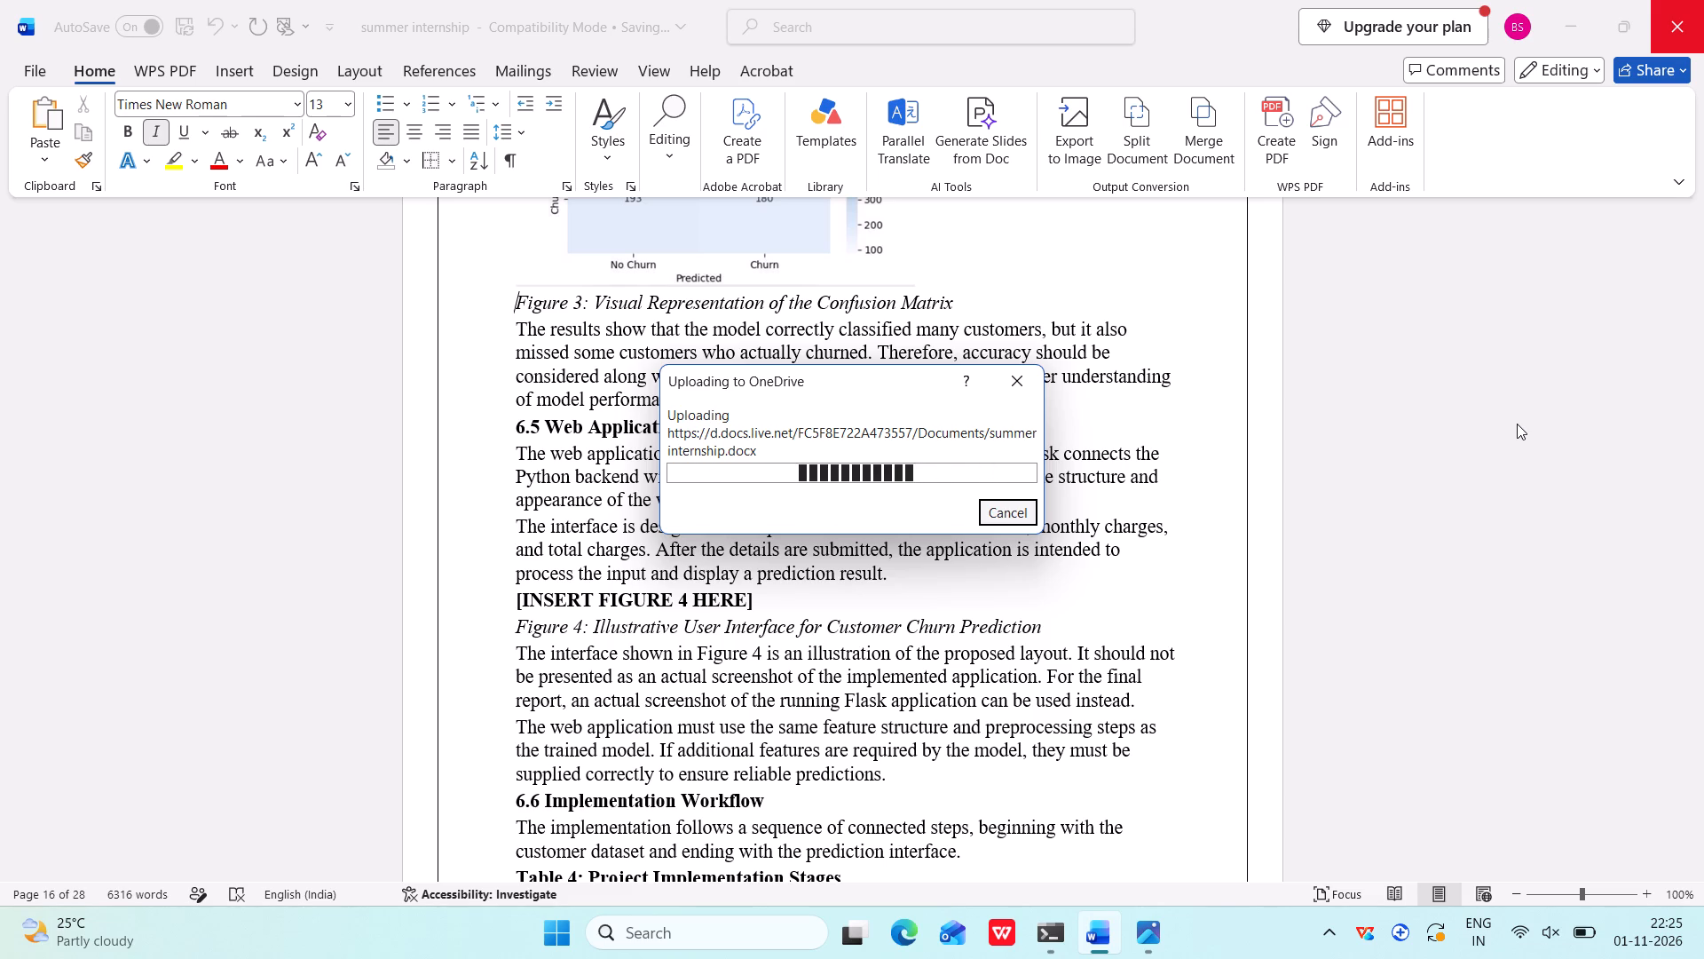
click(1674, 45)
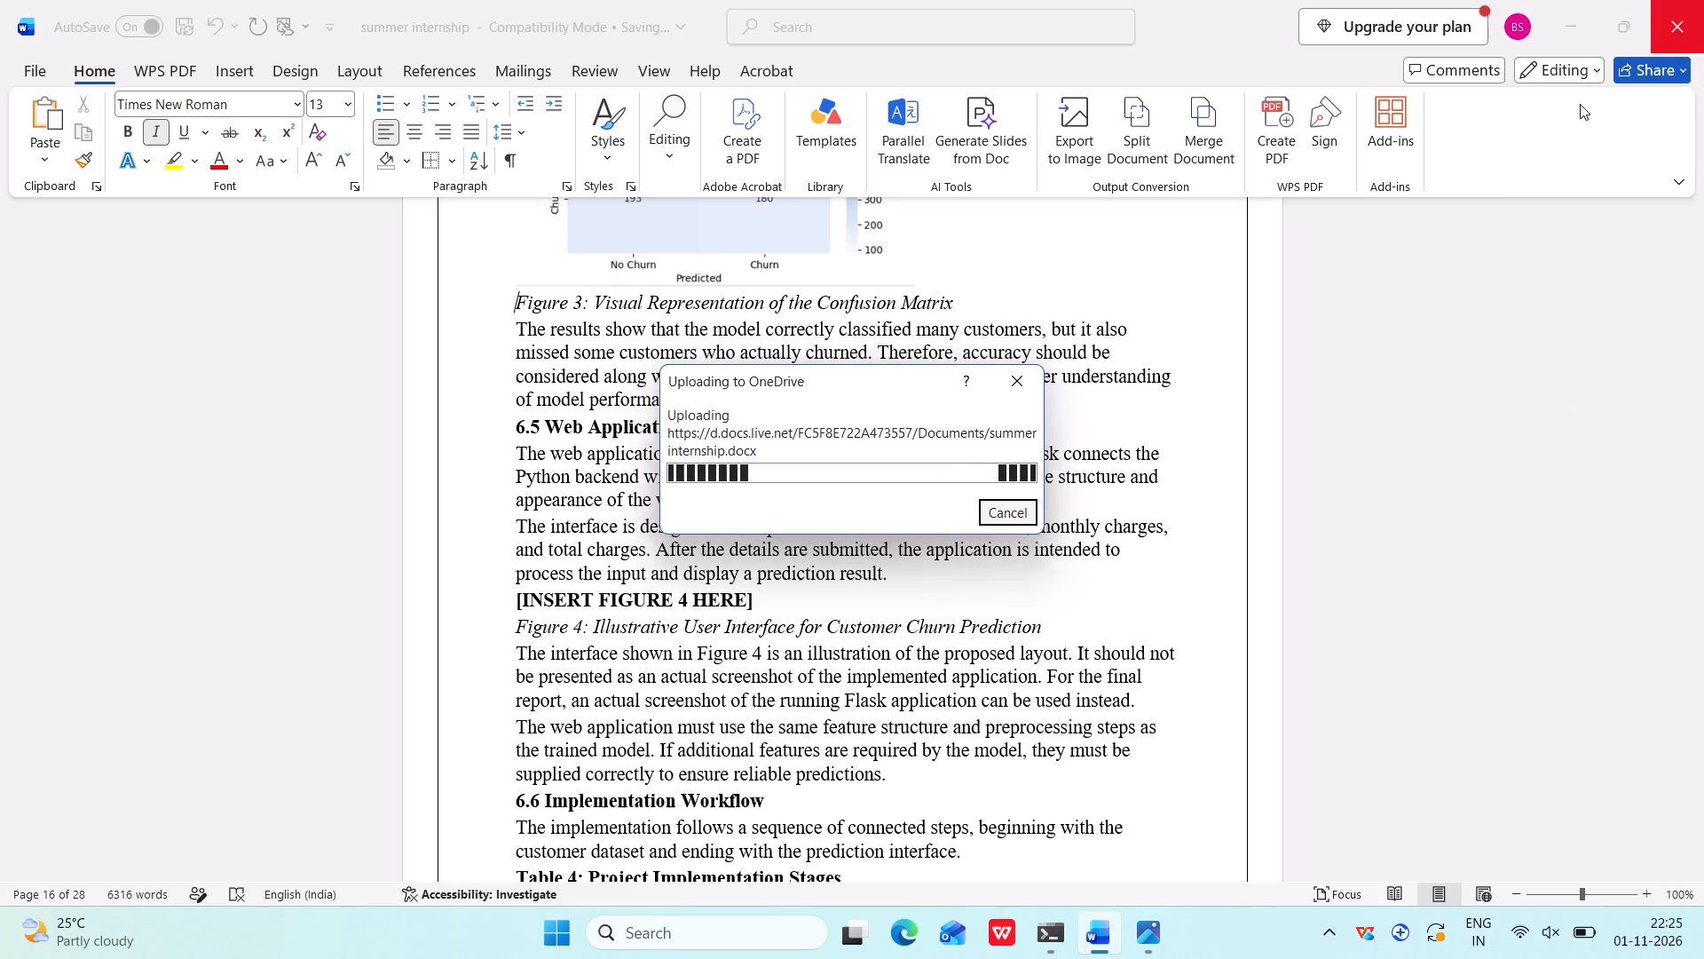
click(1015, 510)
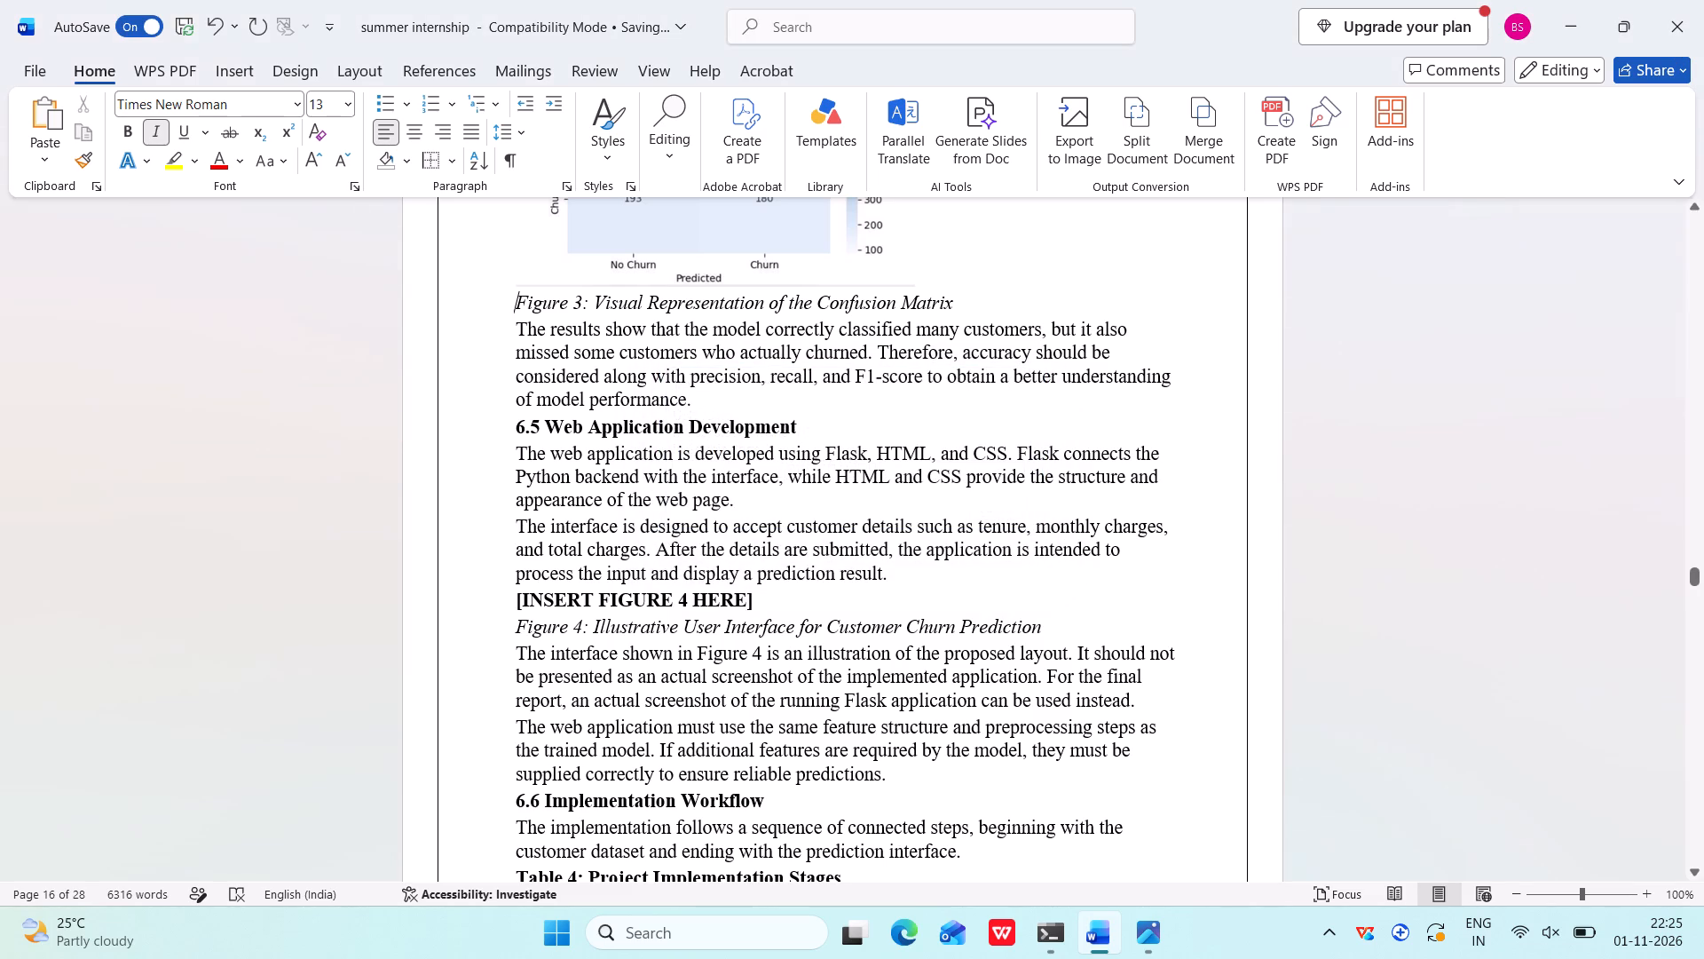
Open the report's file management page with its save, export and recent document options.
click(35, 67)
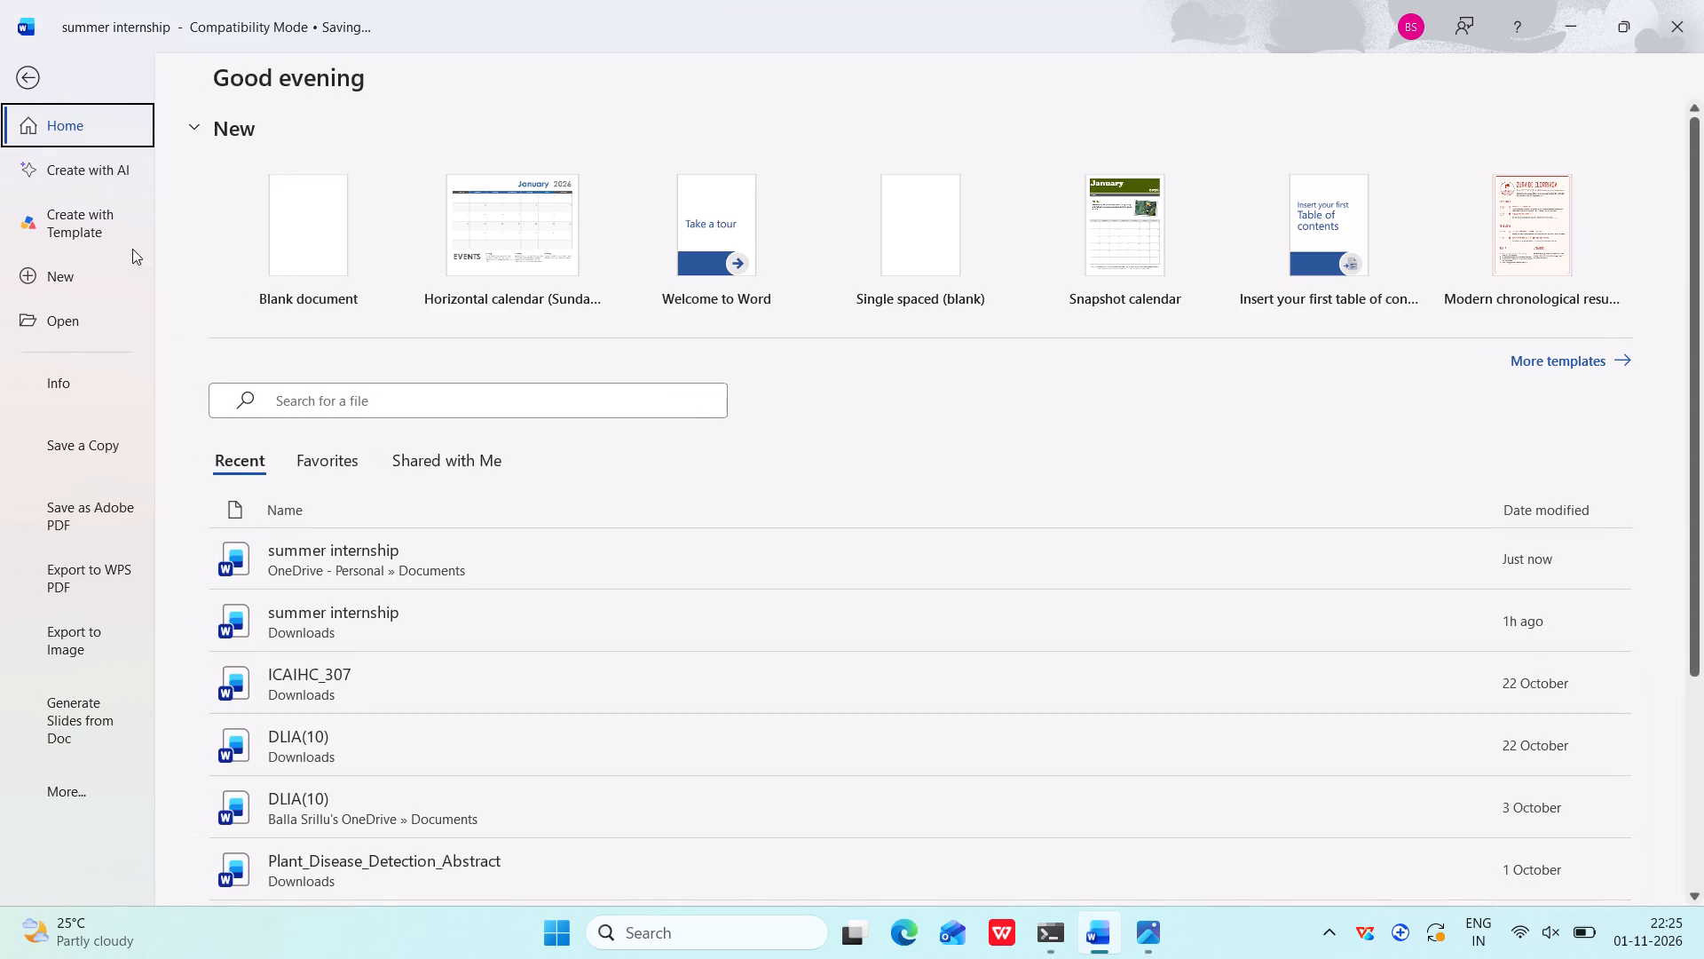
Close the summer internship report in Word, leaving its pending upload for the next time the file is opened.
click(1700, 0)
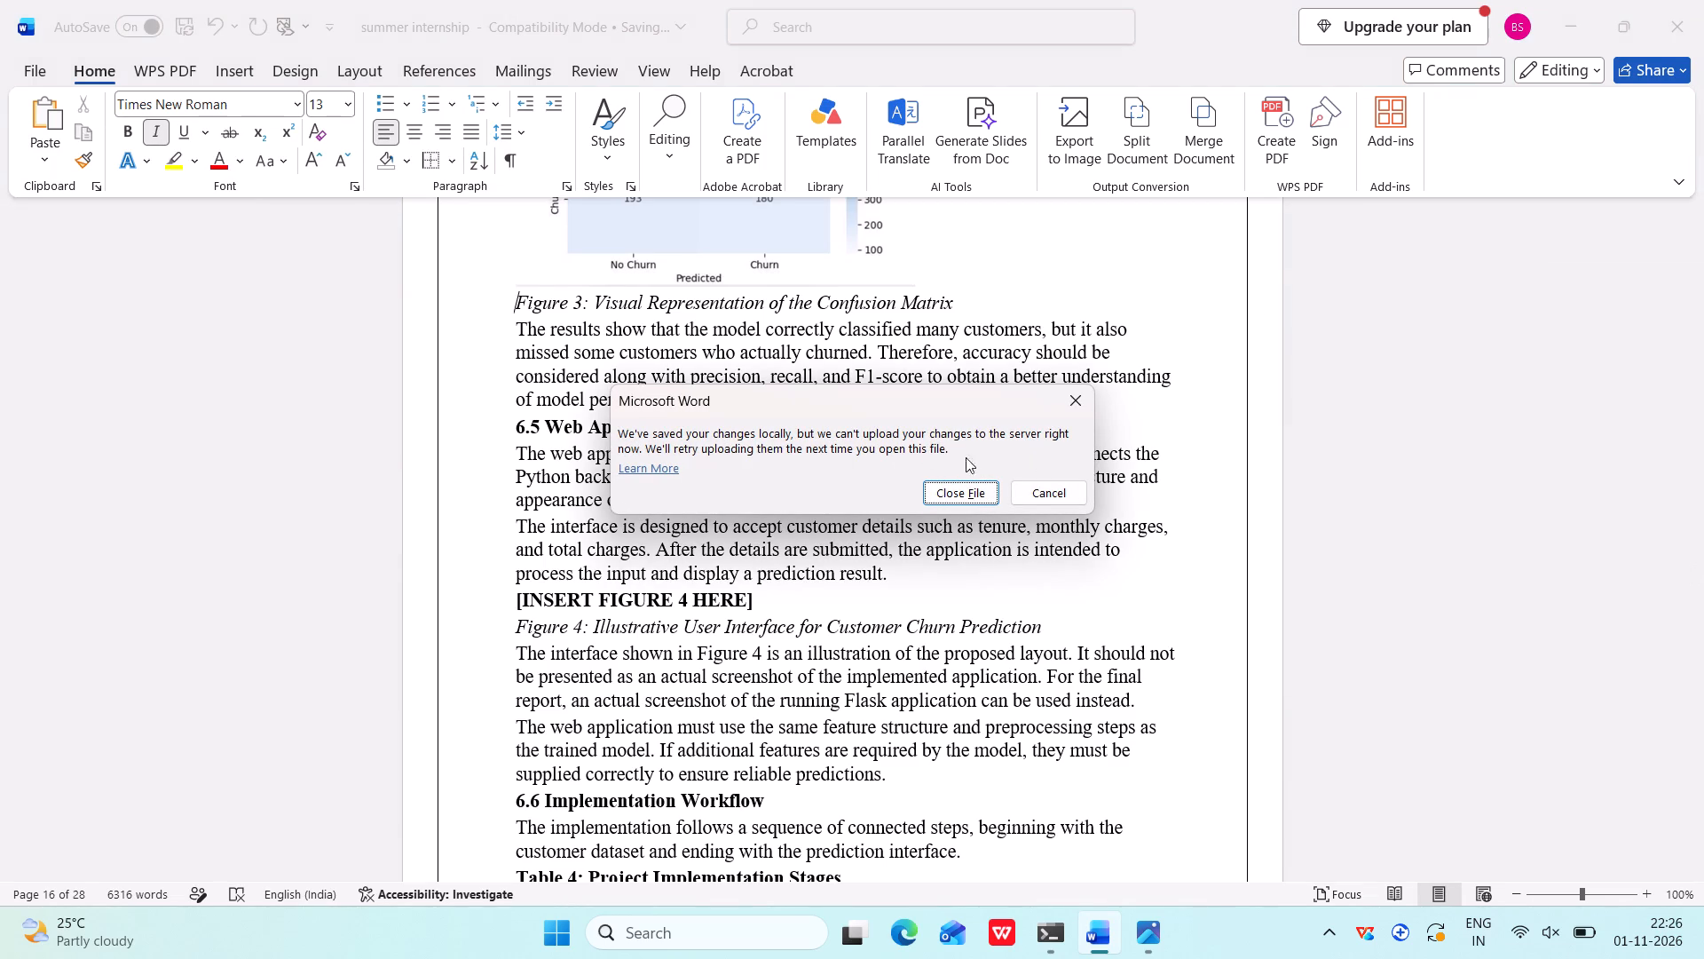
click(977, 482)
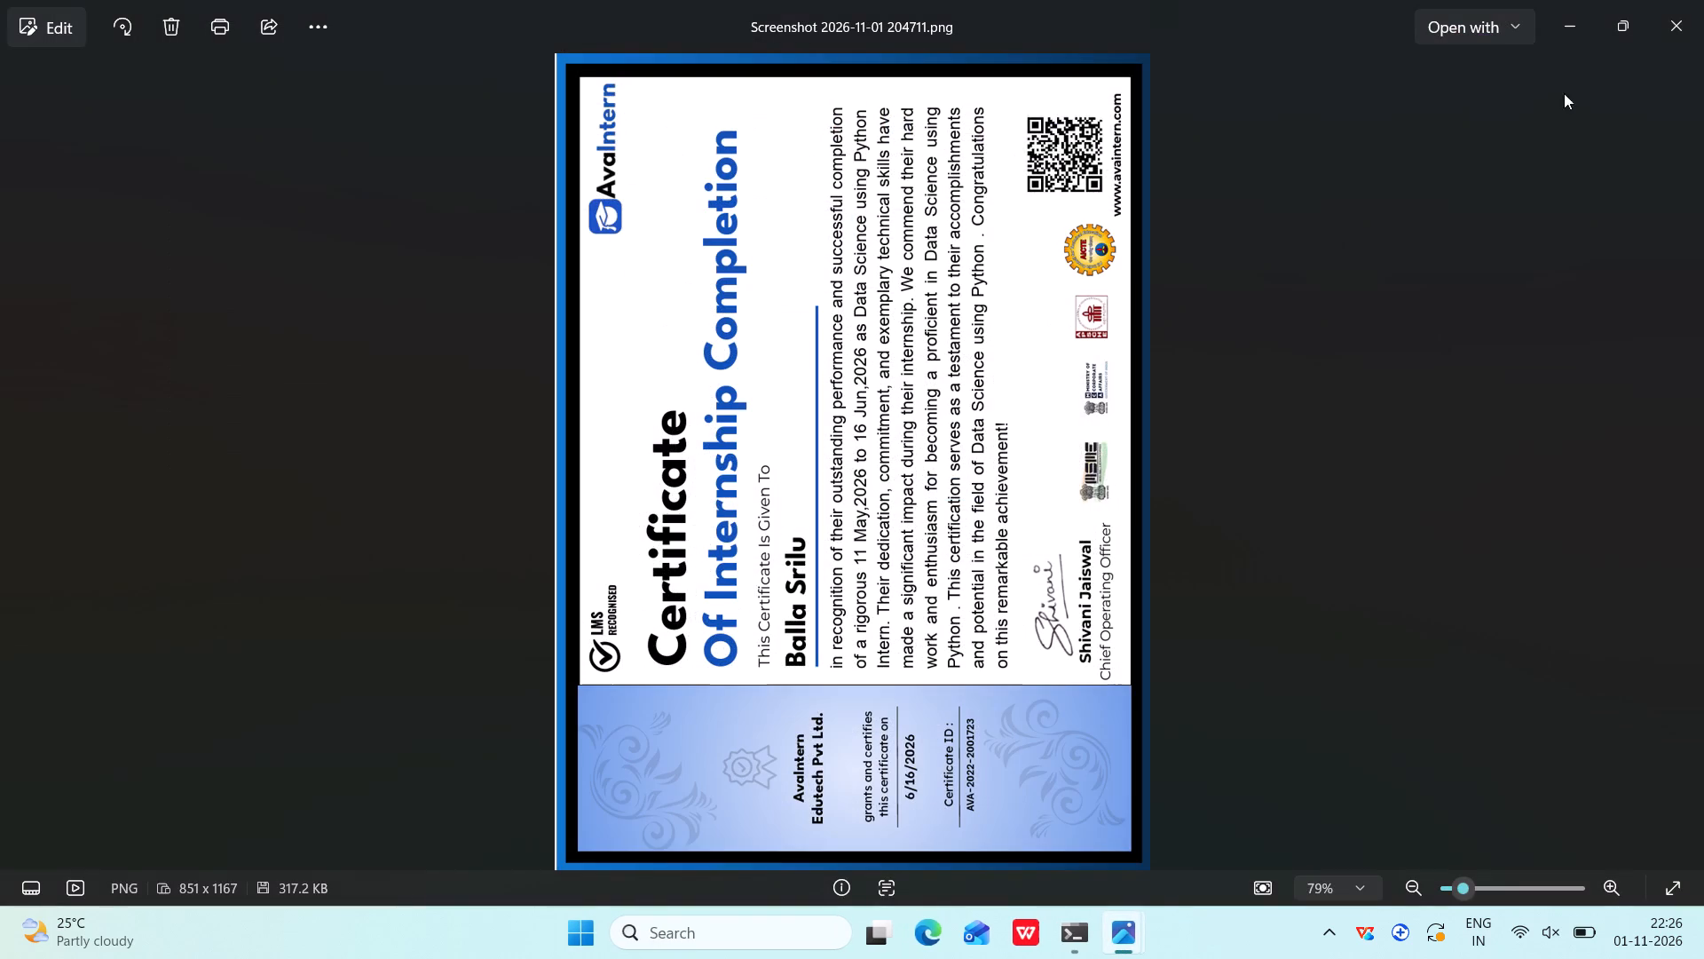
Close the internship certificate picture and all remaining Photos windows, dismissing Word's open-dialog message.
click(1703, 0)
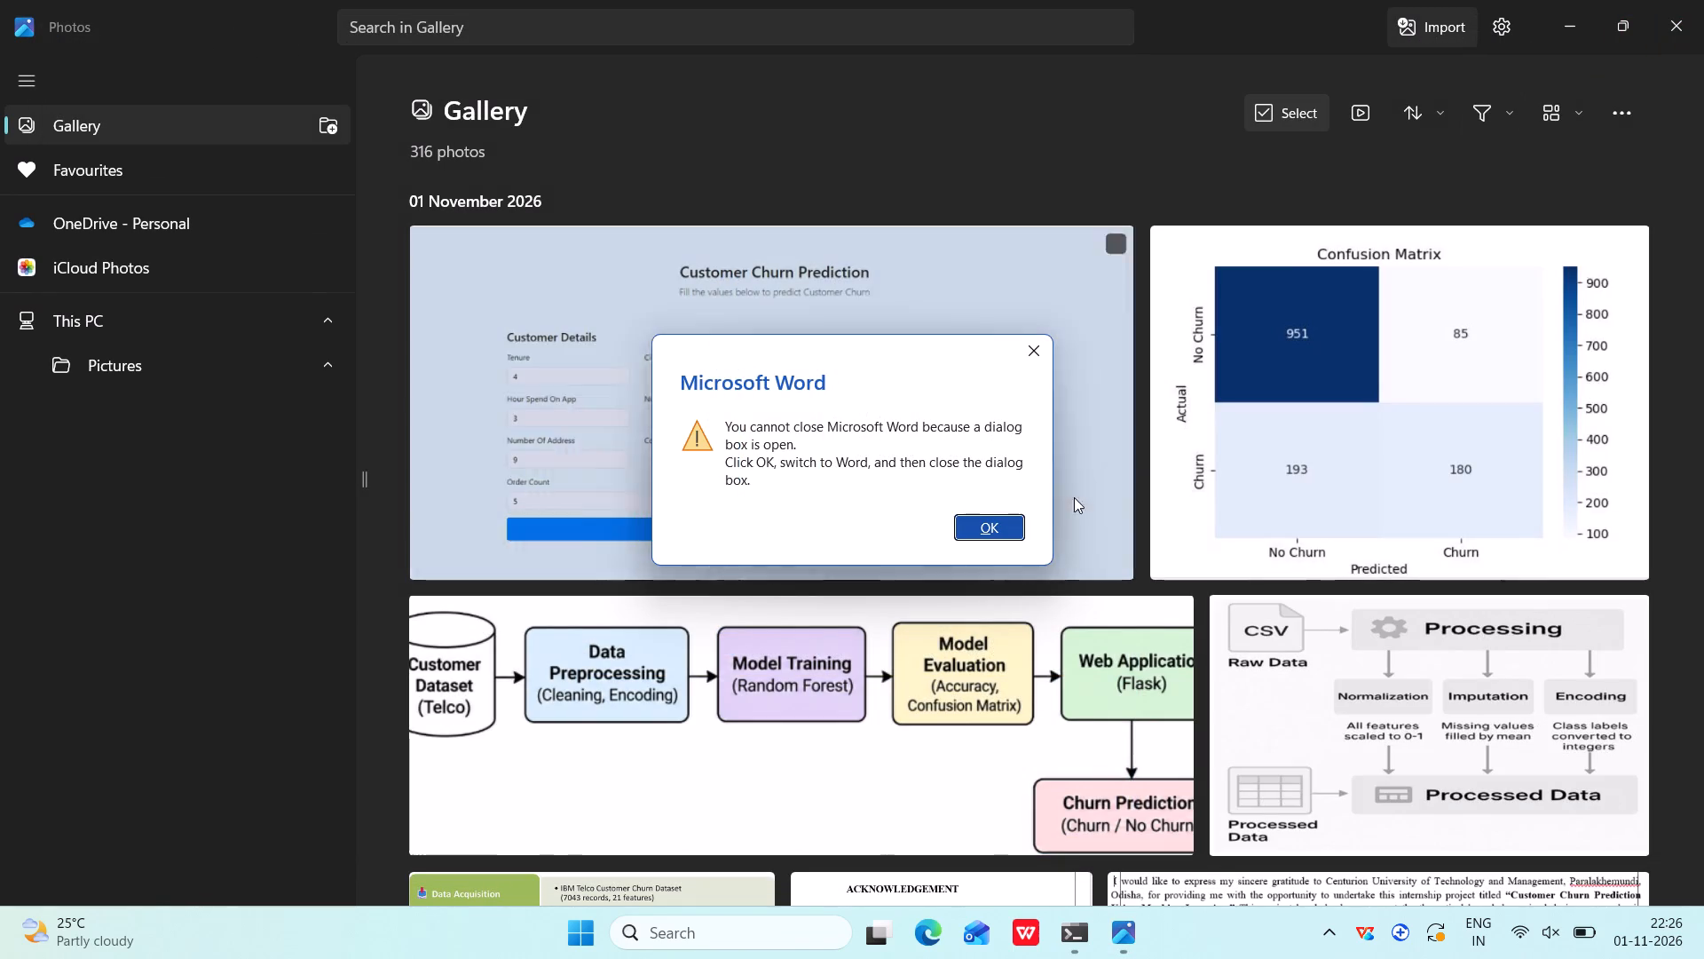
click(1033, 503)
drag(965, 546, 972, 532)
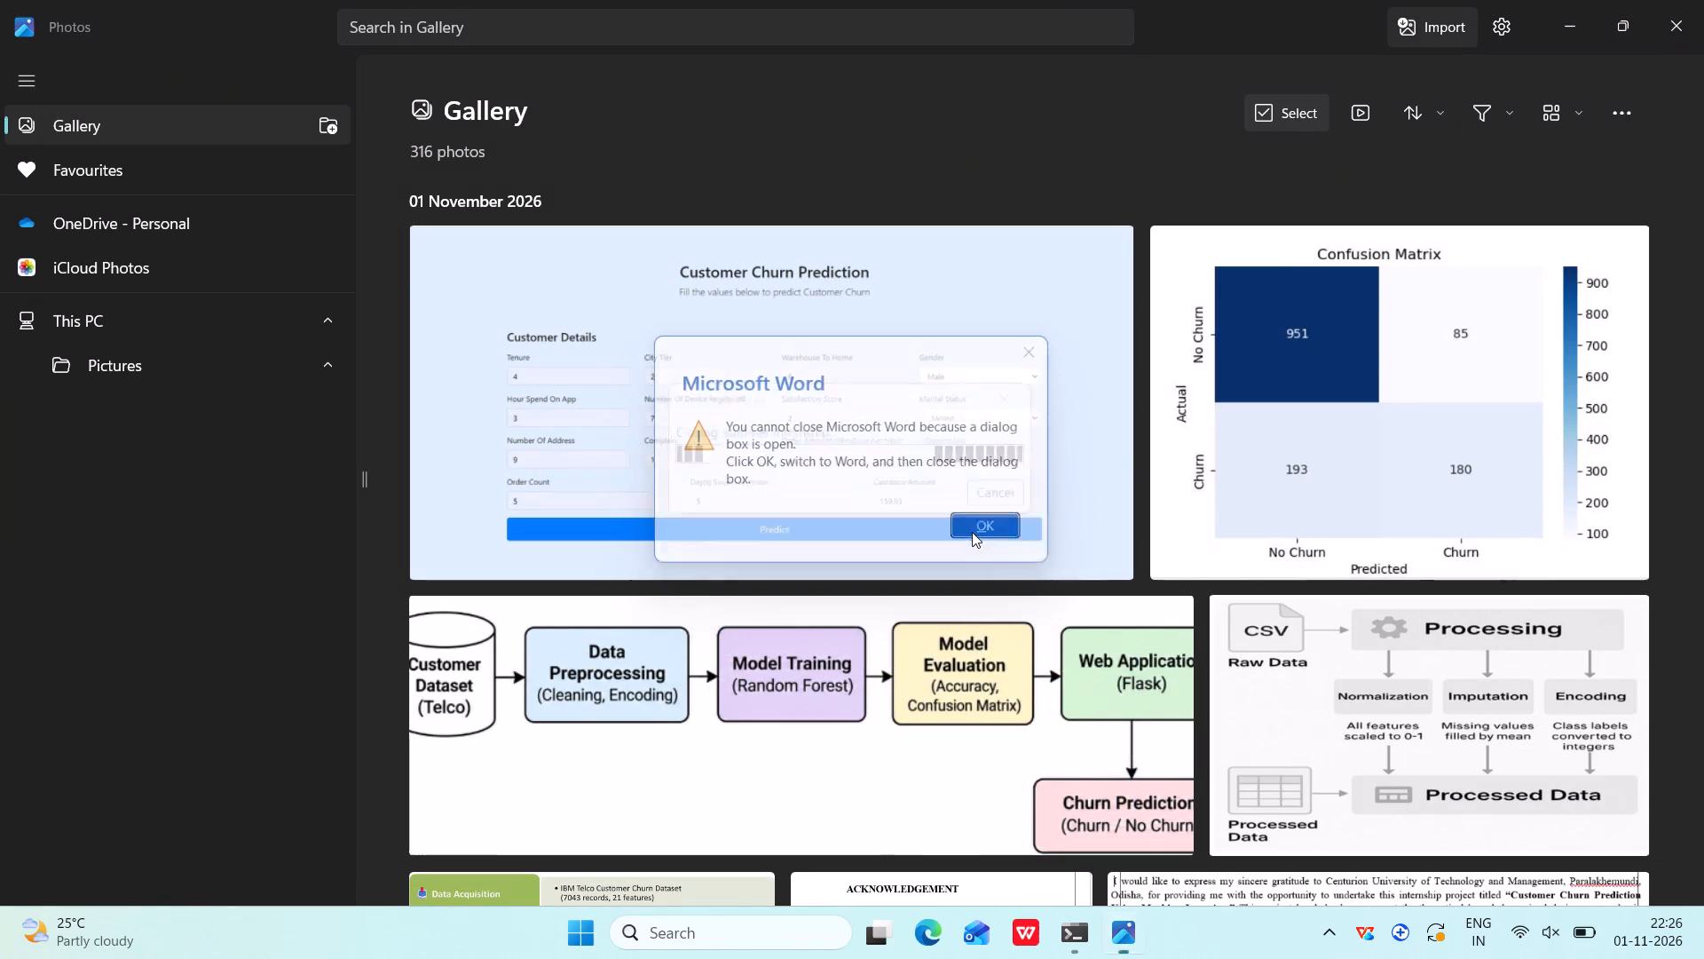
click(972, 532)
click(1676, 45)
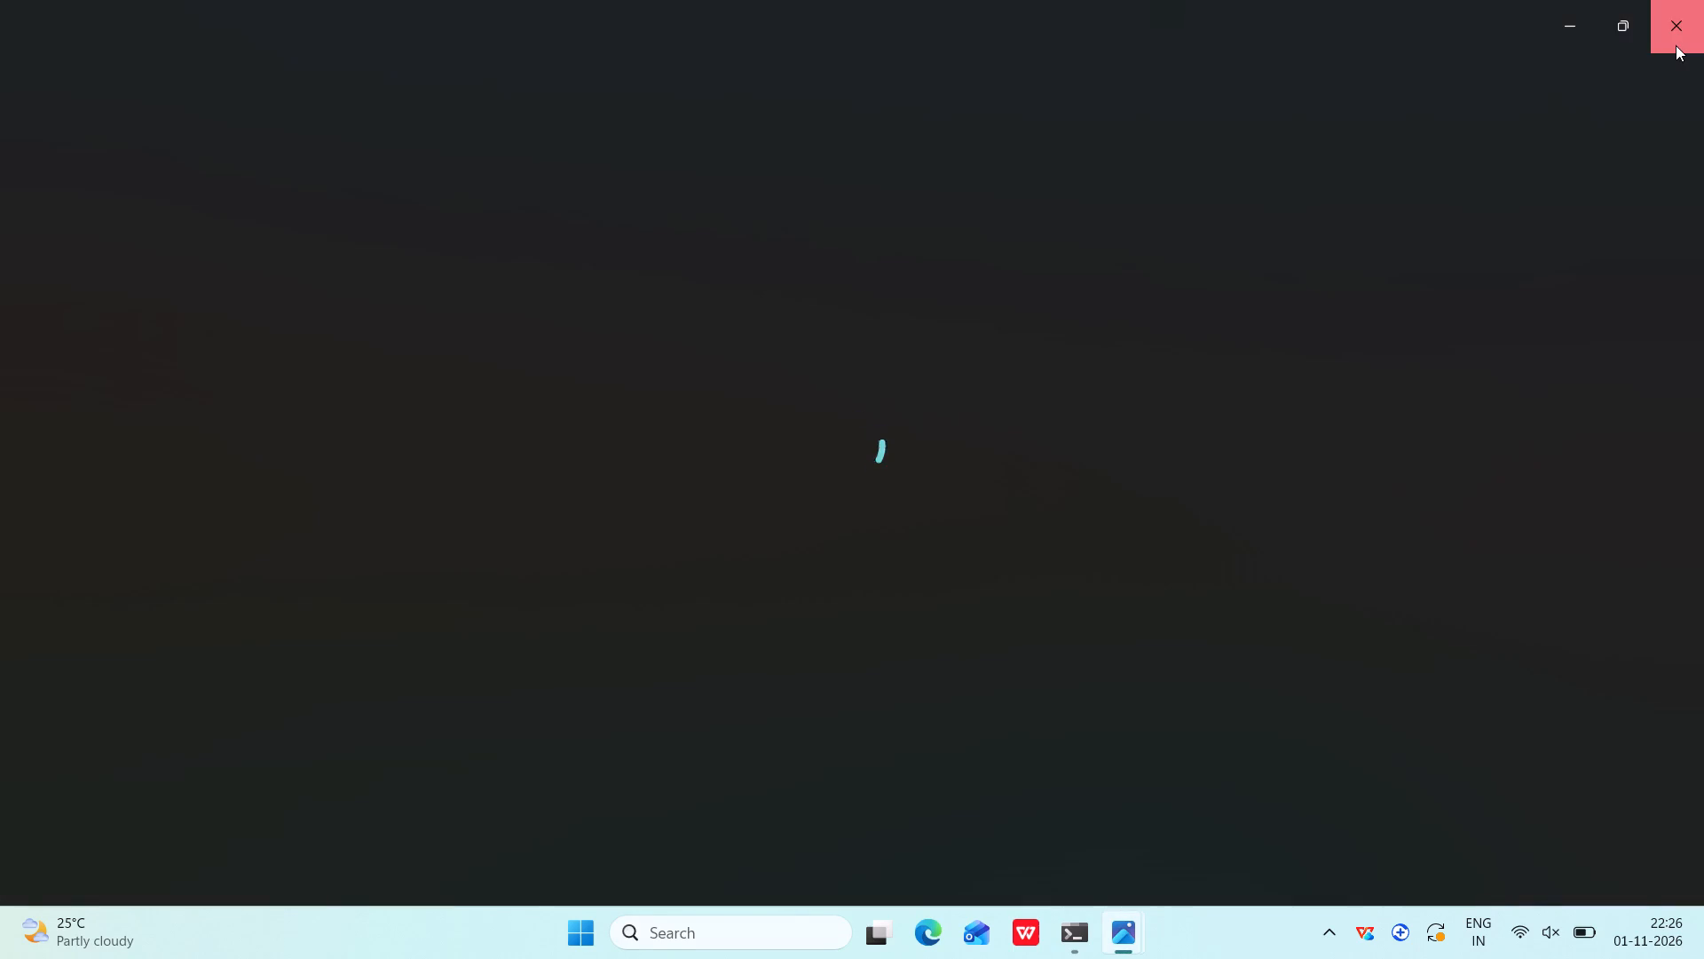
triple_click(1676, 45)
drag(1676, 45, 1442, 162)
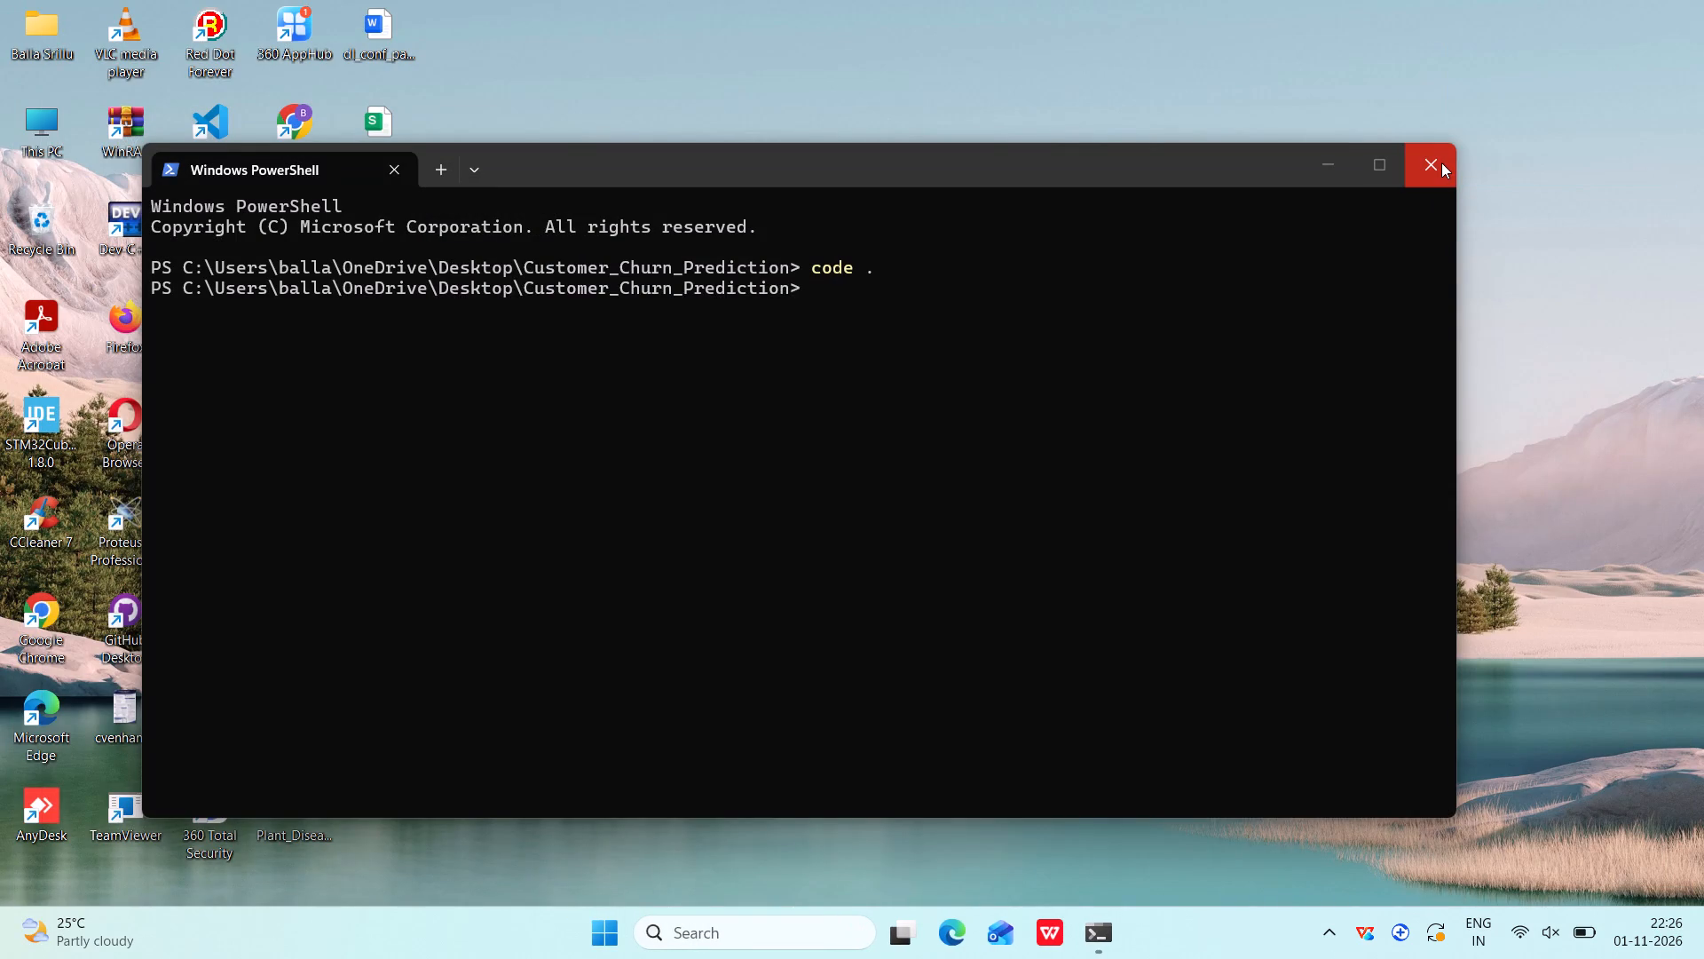
Close the Windows PowerShell window for the Customer_Churn_Prediction folder.
click(1441, 162)
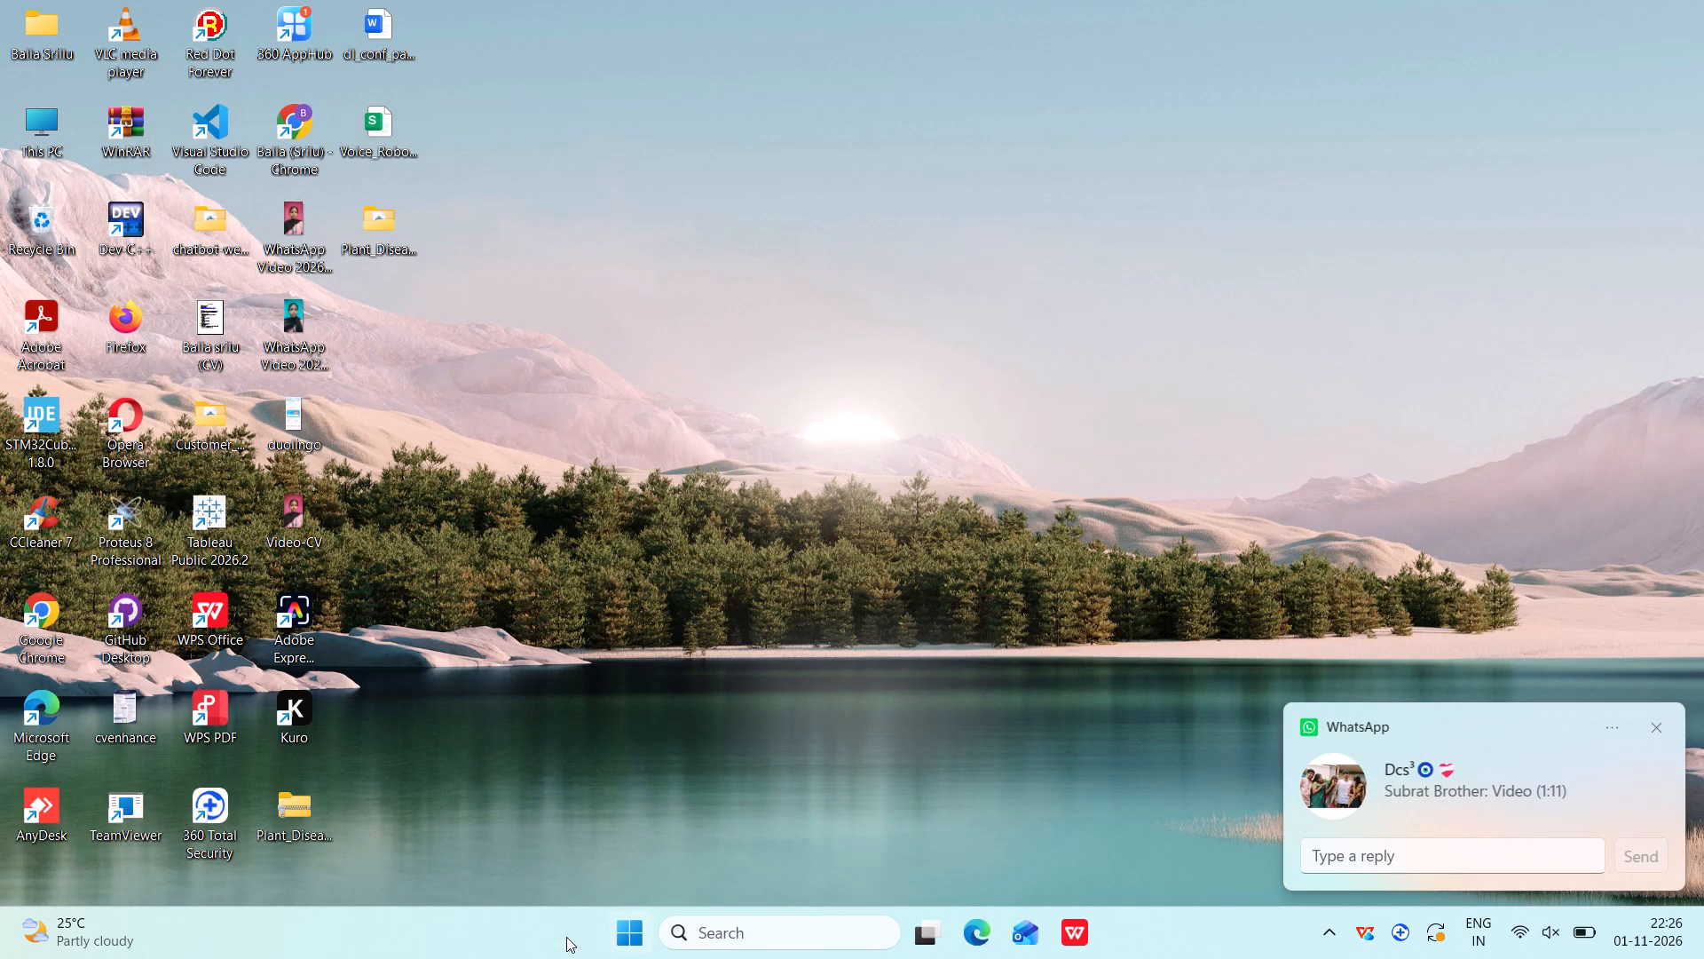
Shut down the computer without installing the pending update.
click(619, 906)
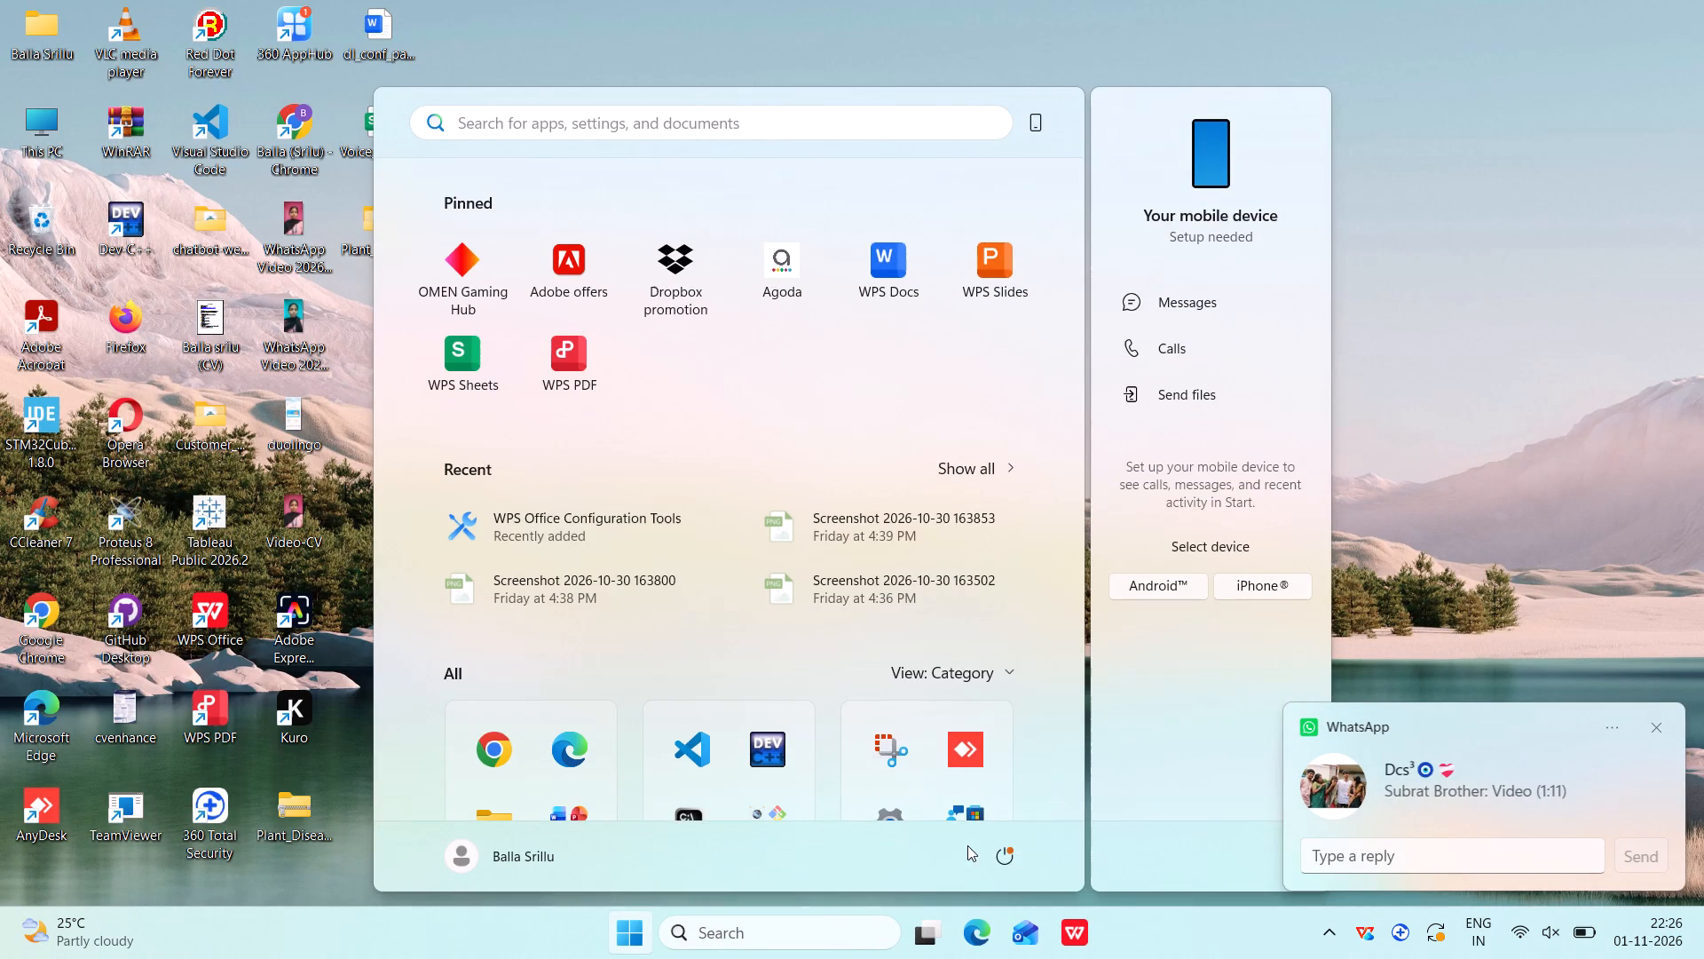
click(1003, 852)
click(1031, 724)
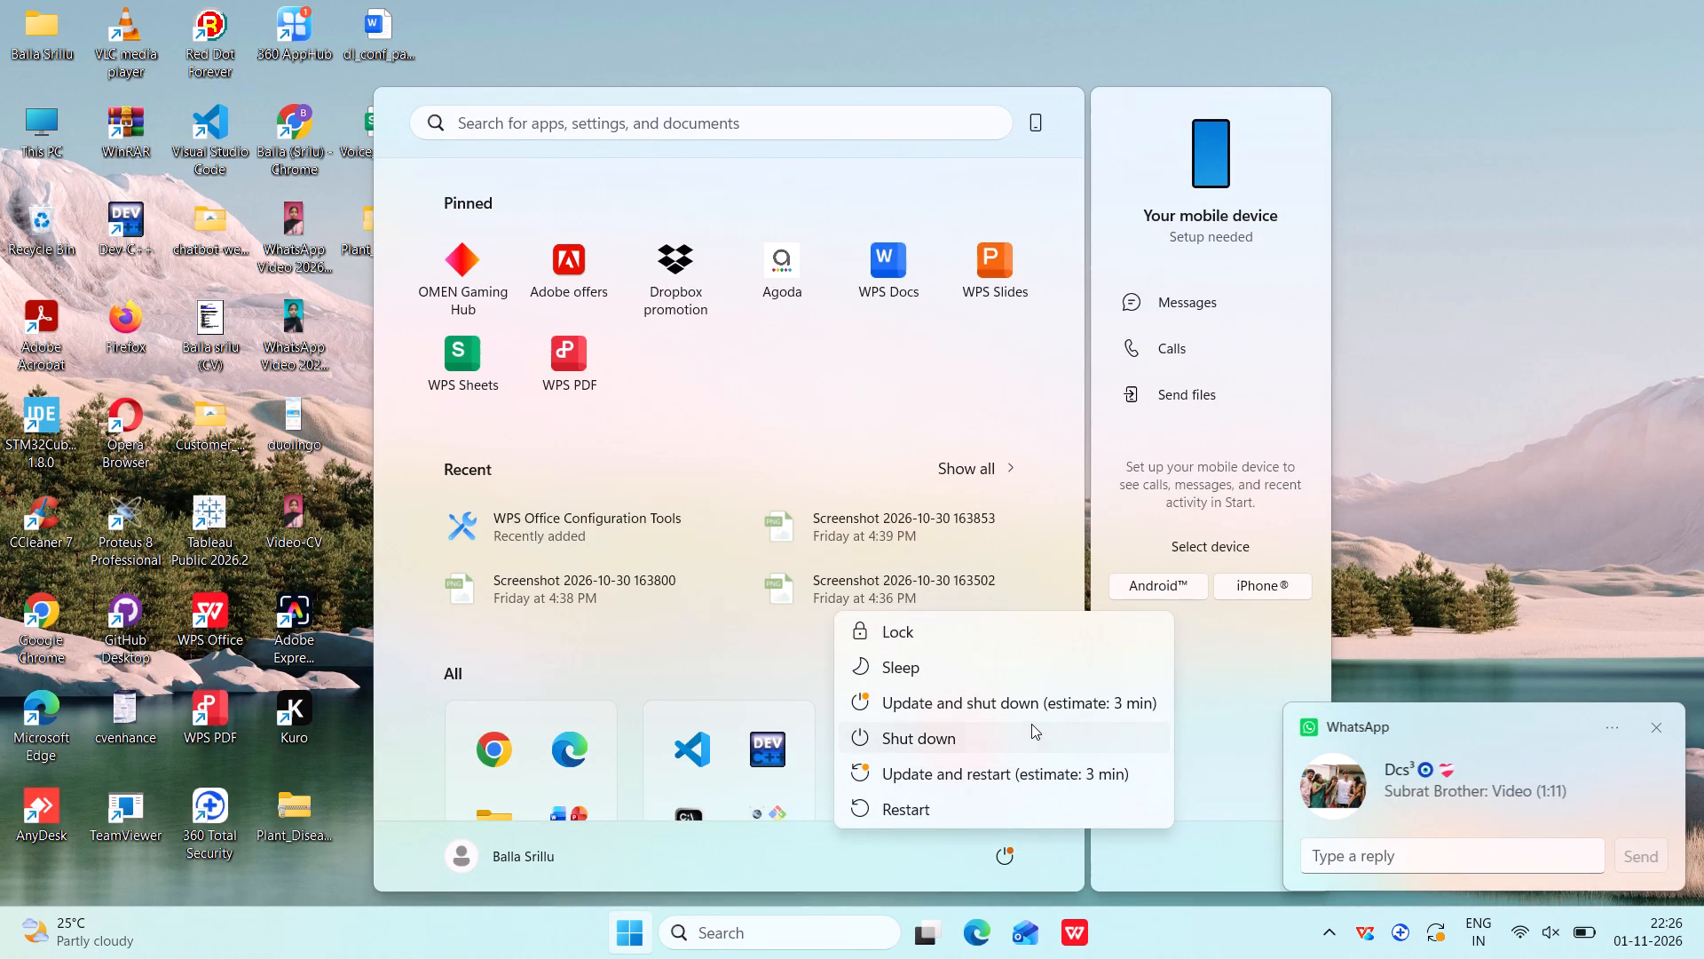